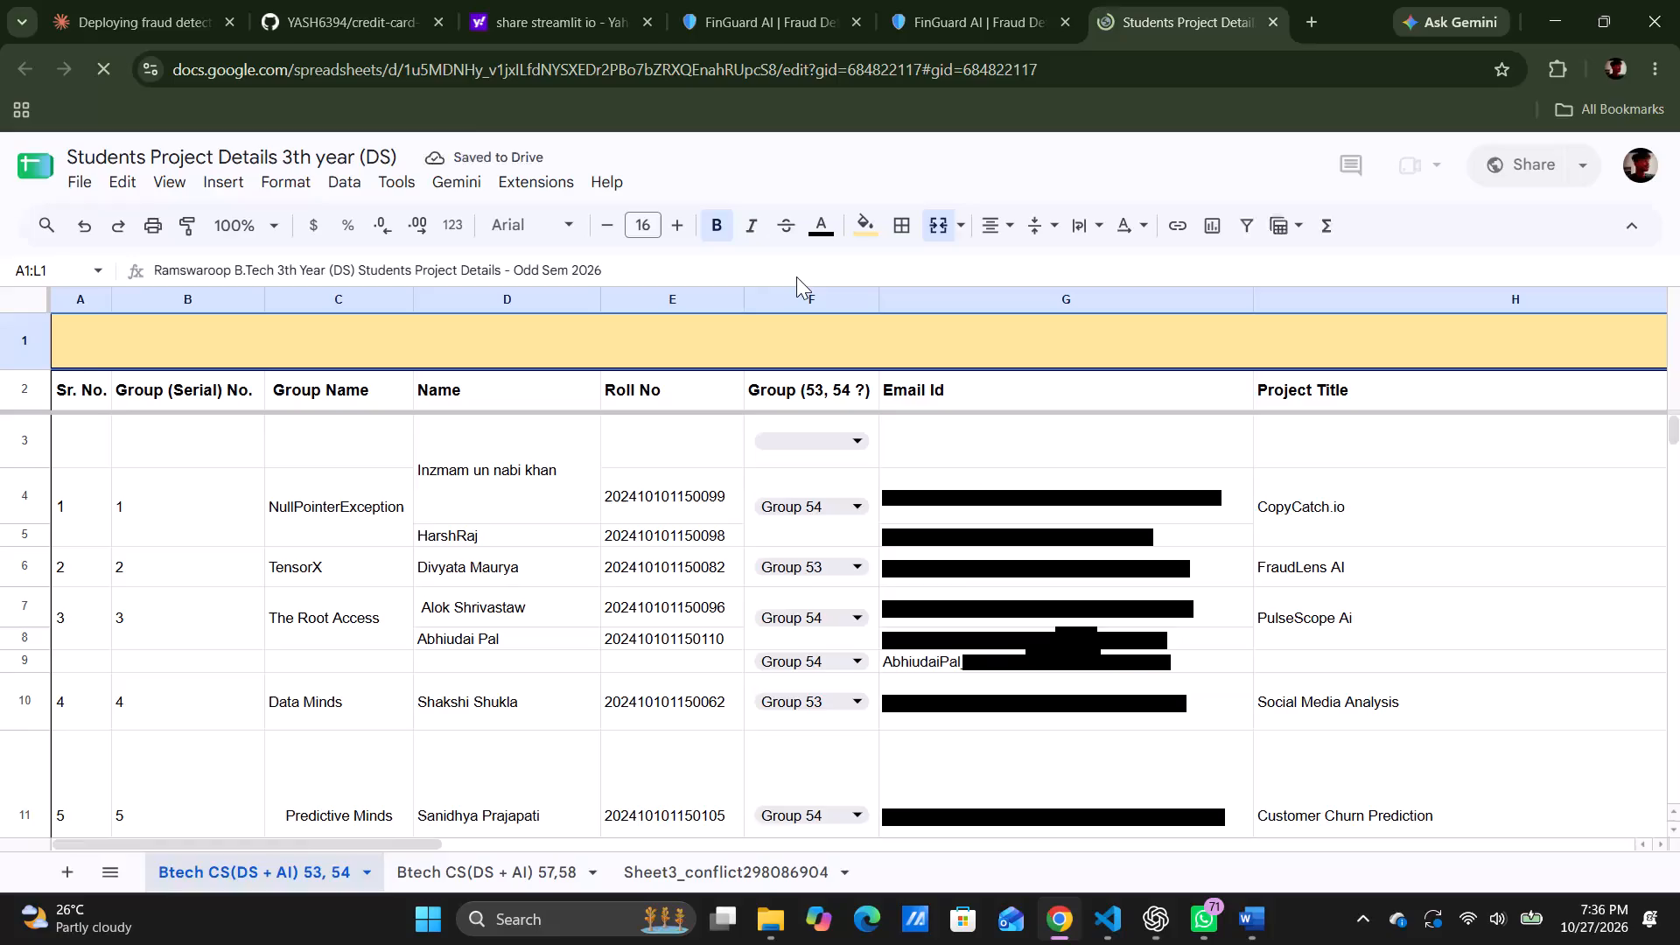
# Review the existing student project entries in the Btech CS(DS + AI) 53, 54 sheet, from the first row to the last filled one.
pyautogui.scroll(-2, 796, 276)
pyautogui.scroll(-1, 851, 463)
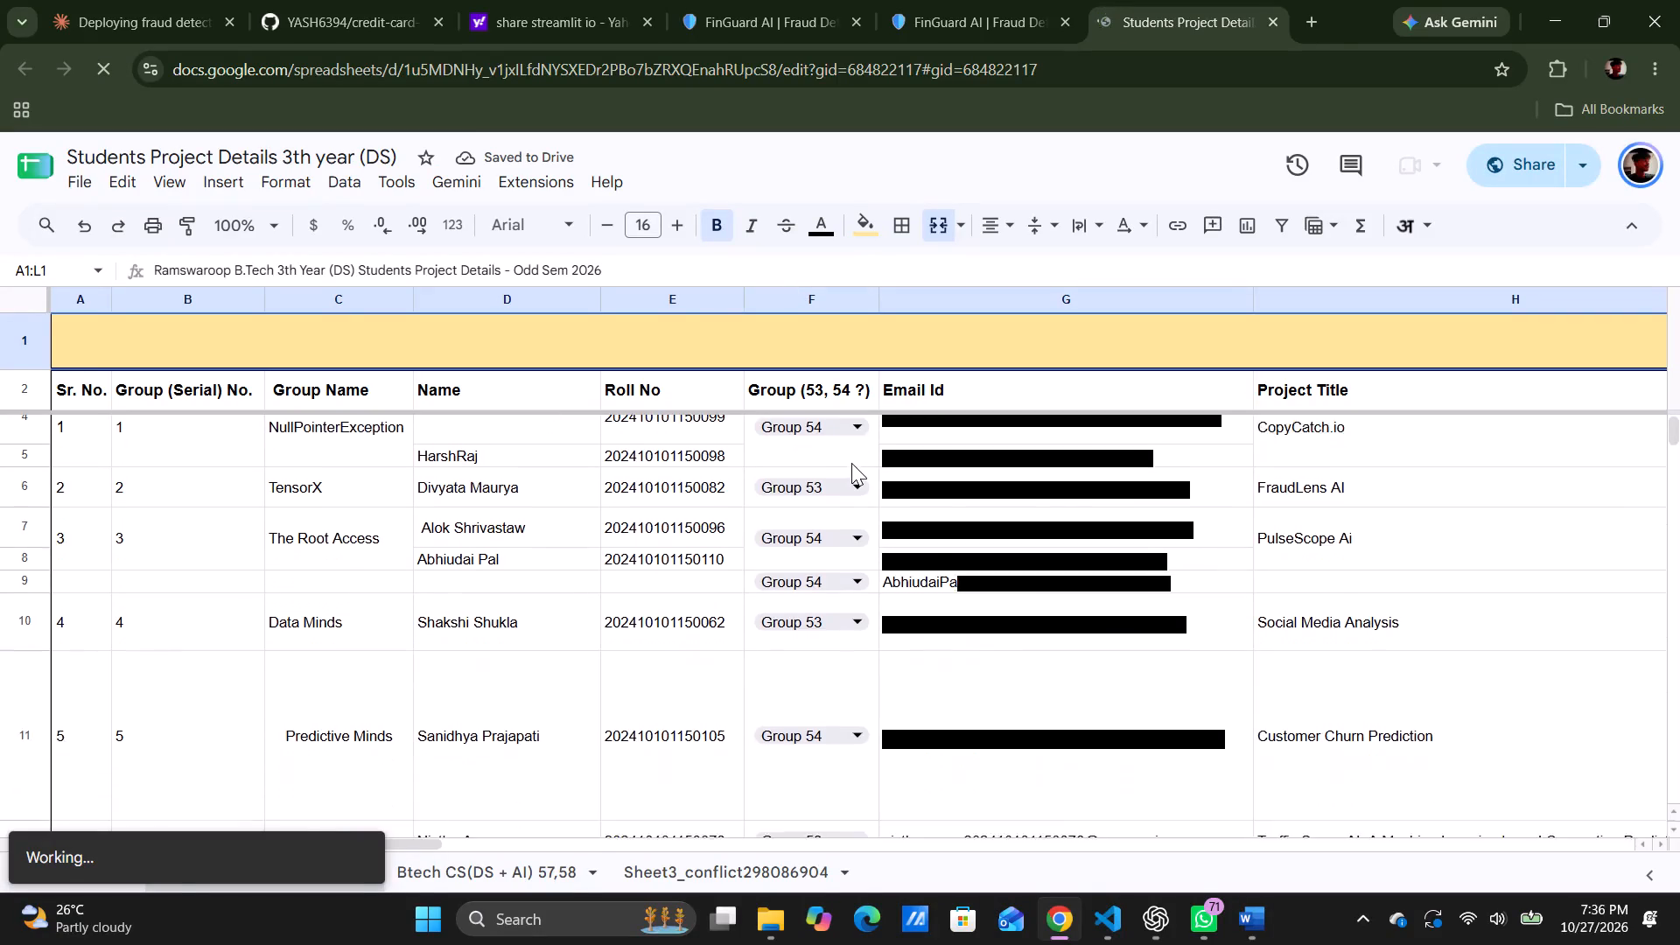
pyautogui.scroll(-1, 851, 463)
pyautogui.scroll(-1, 931, 636)
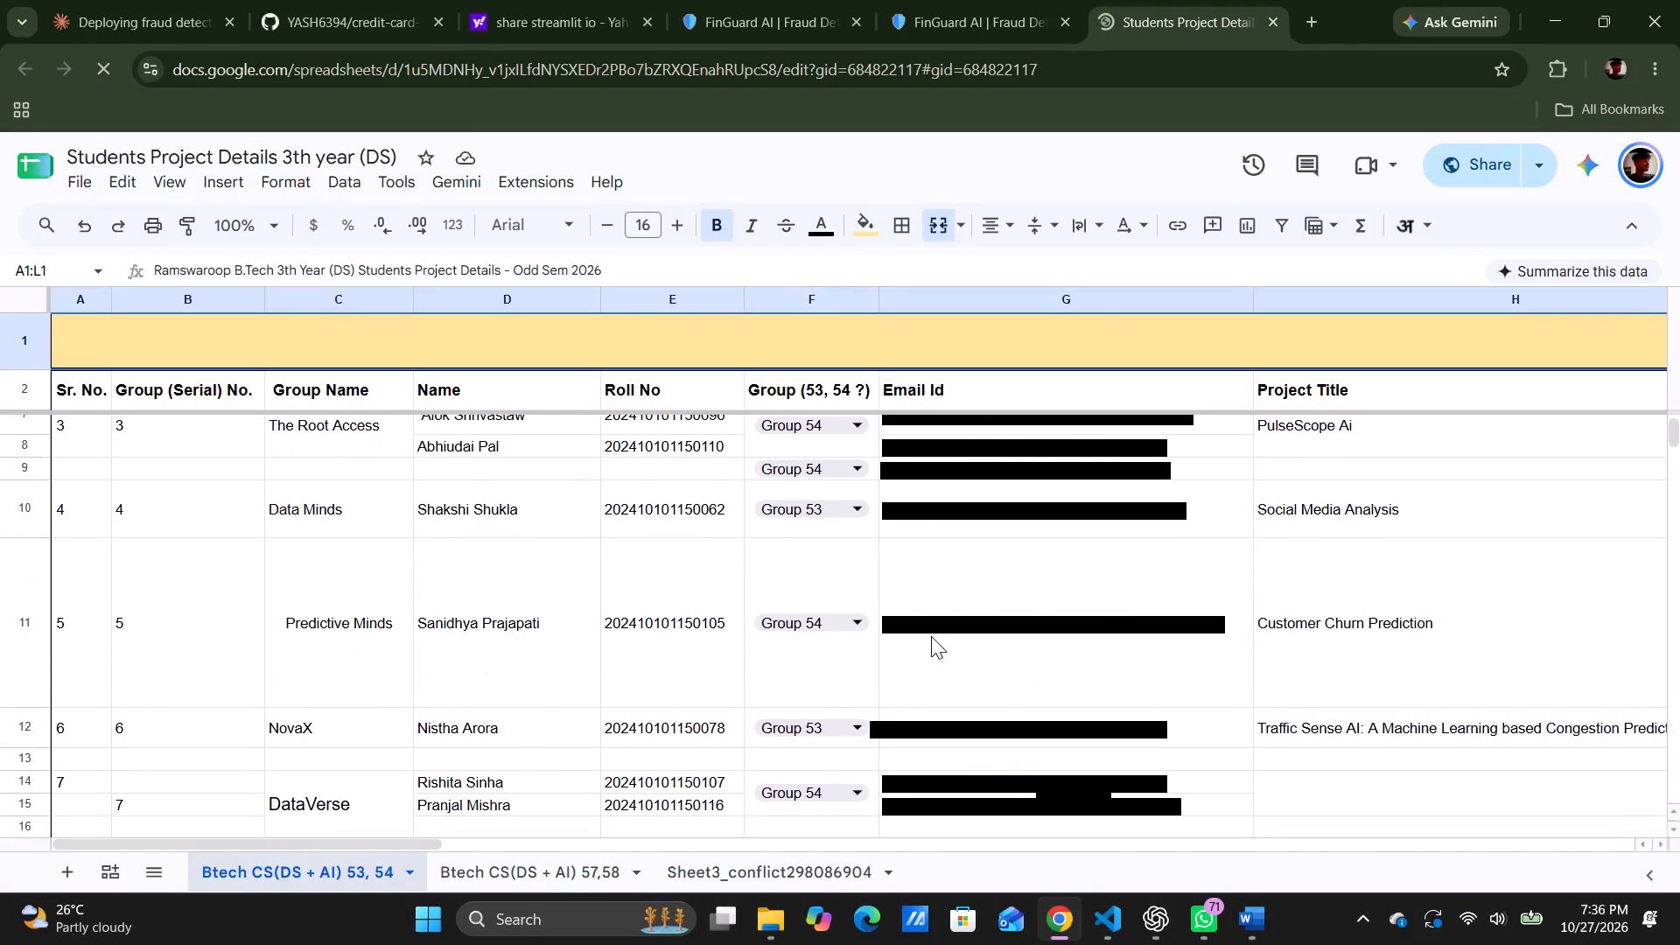
pyautogui.scroll(-2, 931, 636)
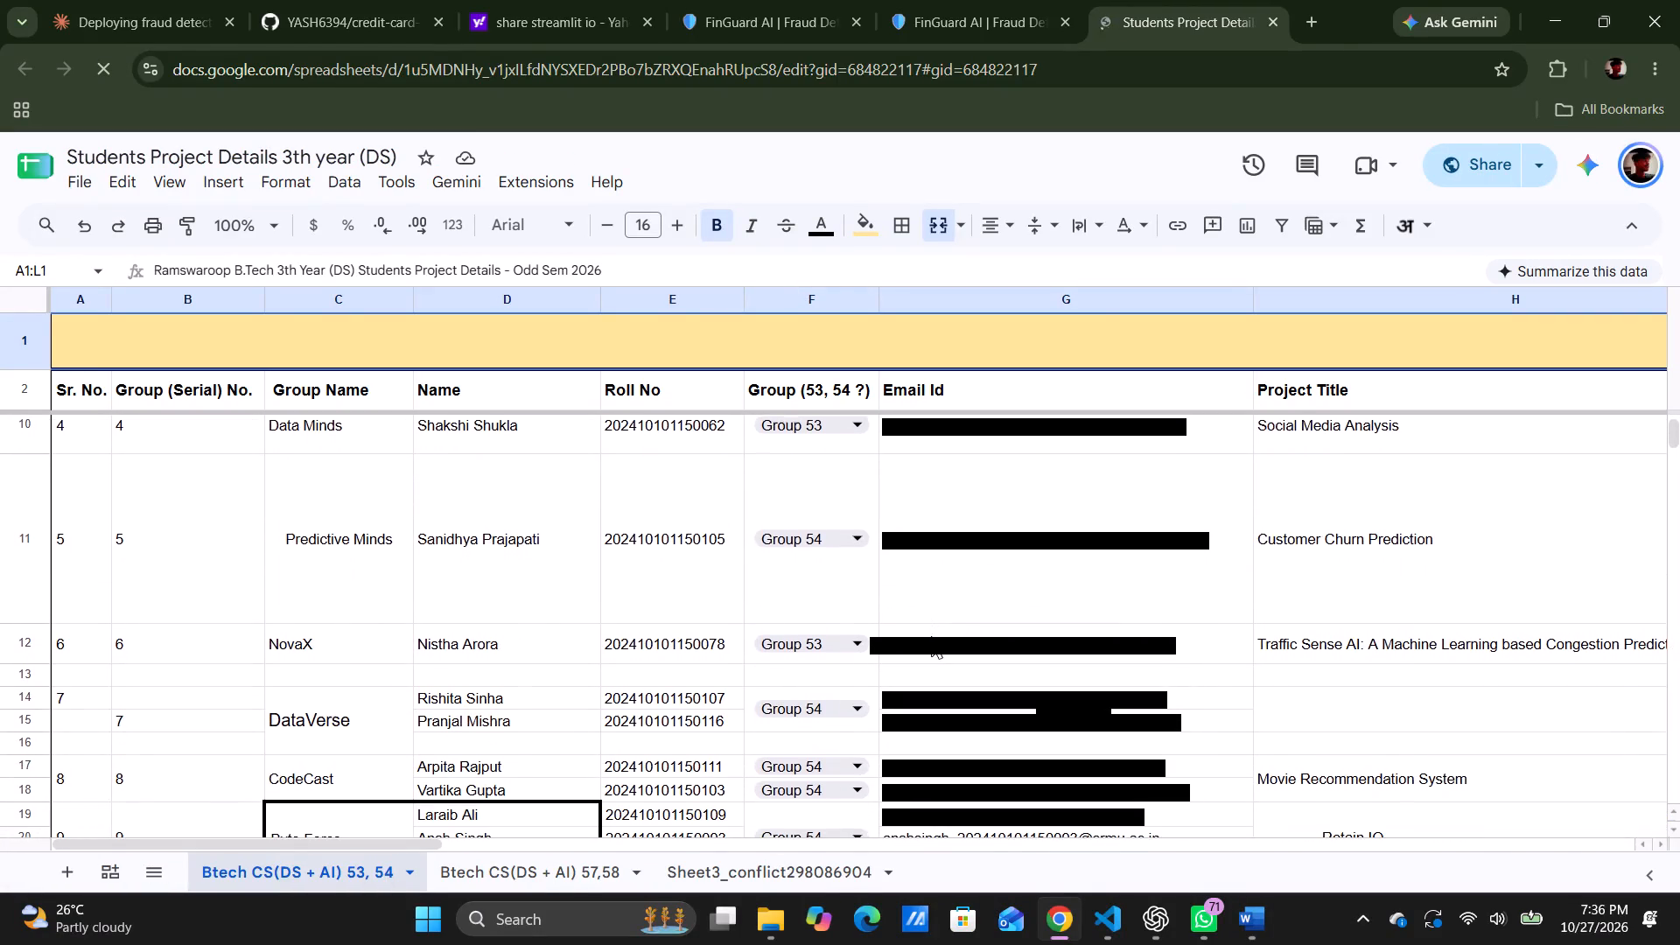
pyautogui.scroll(-3, 931, 636)
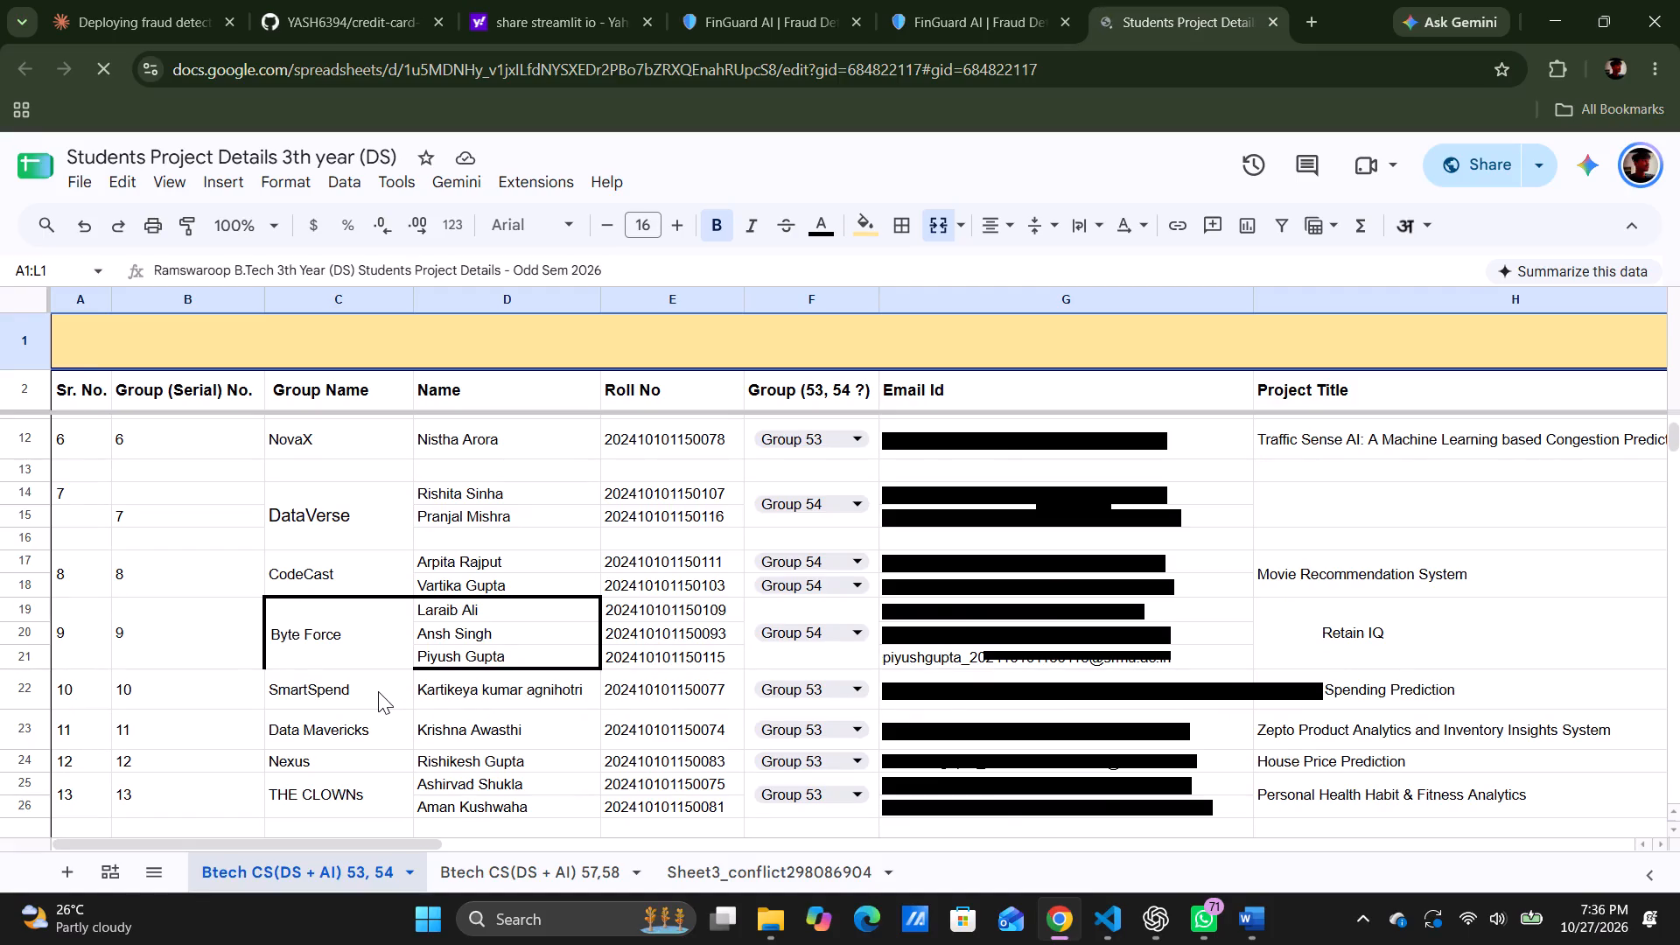
pyautogui.scroll(-1, 378, 692)
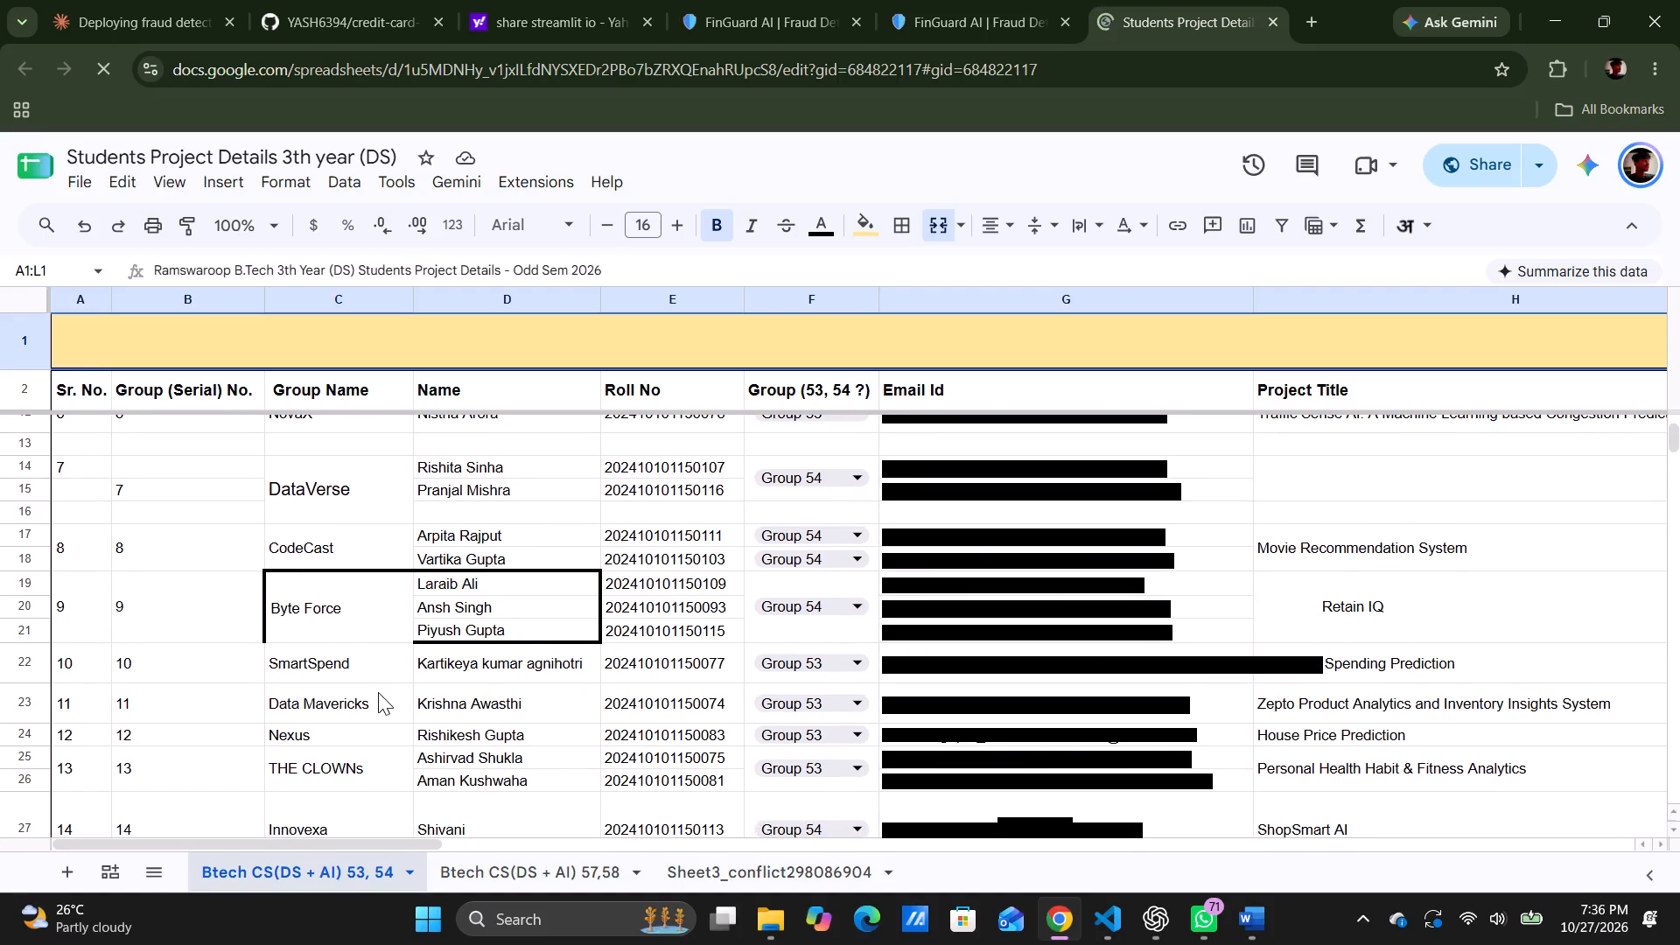
pyautogui.scroll(-3, 378, 692)
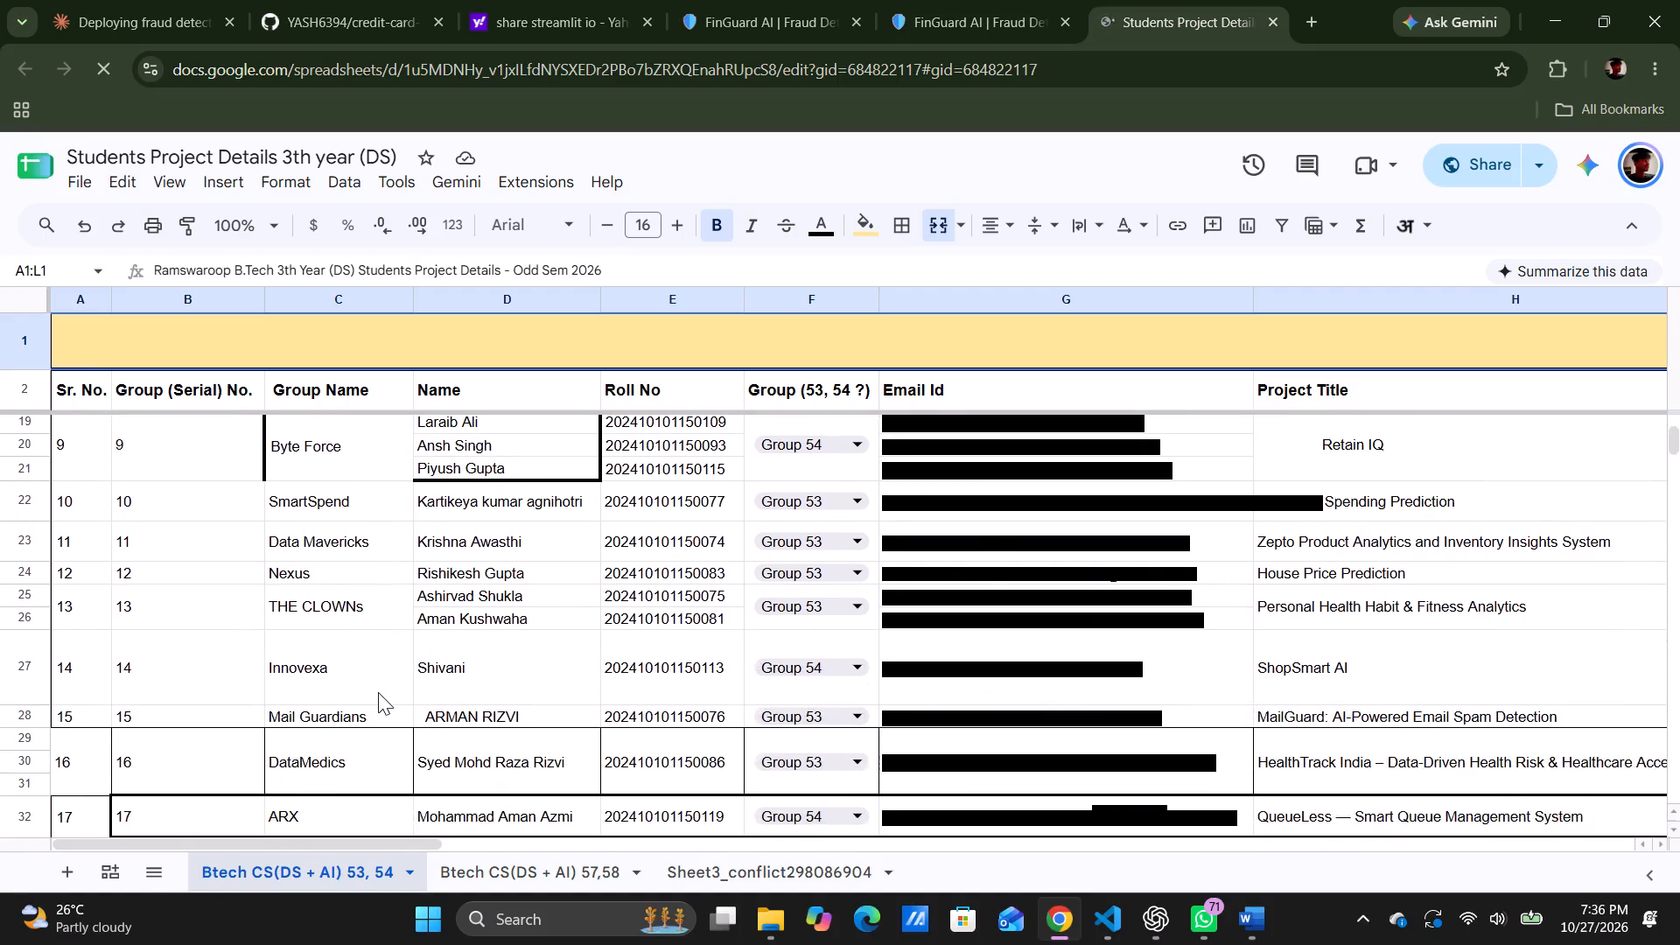
pyautogui.scroll(-2, 378, 692)
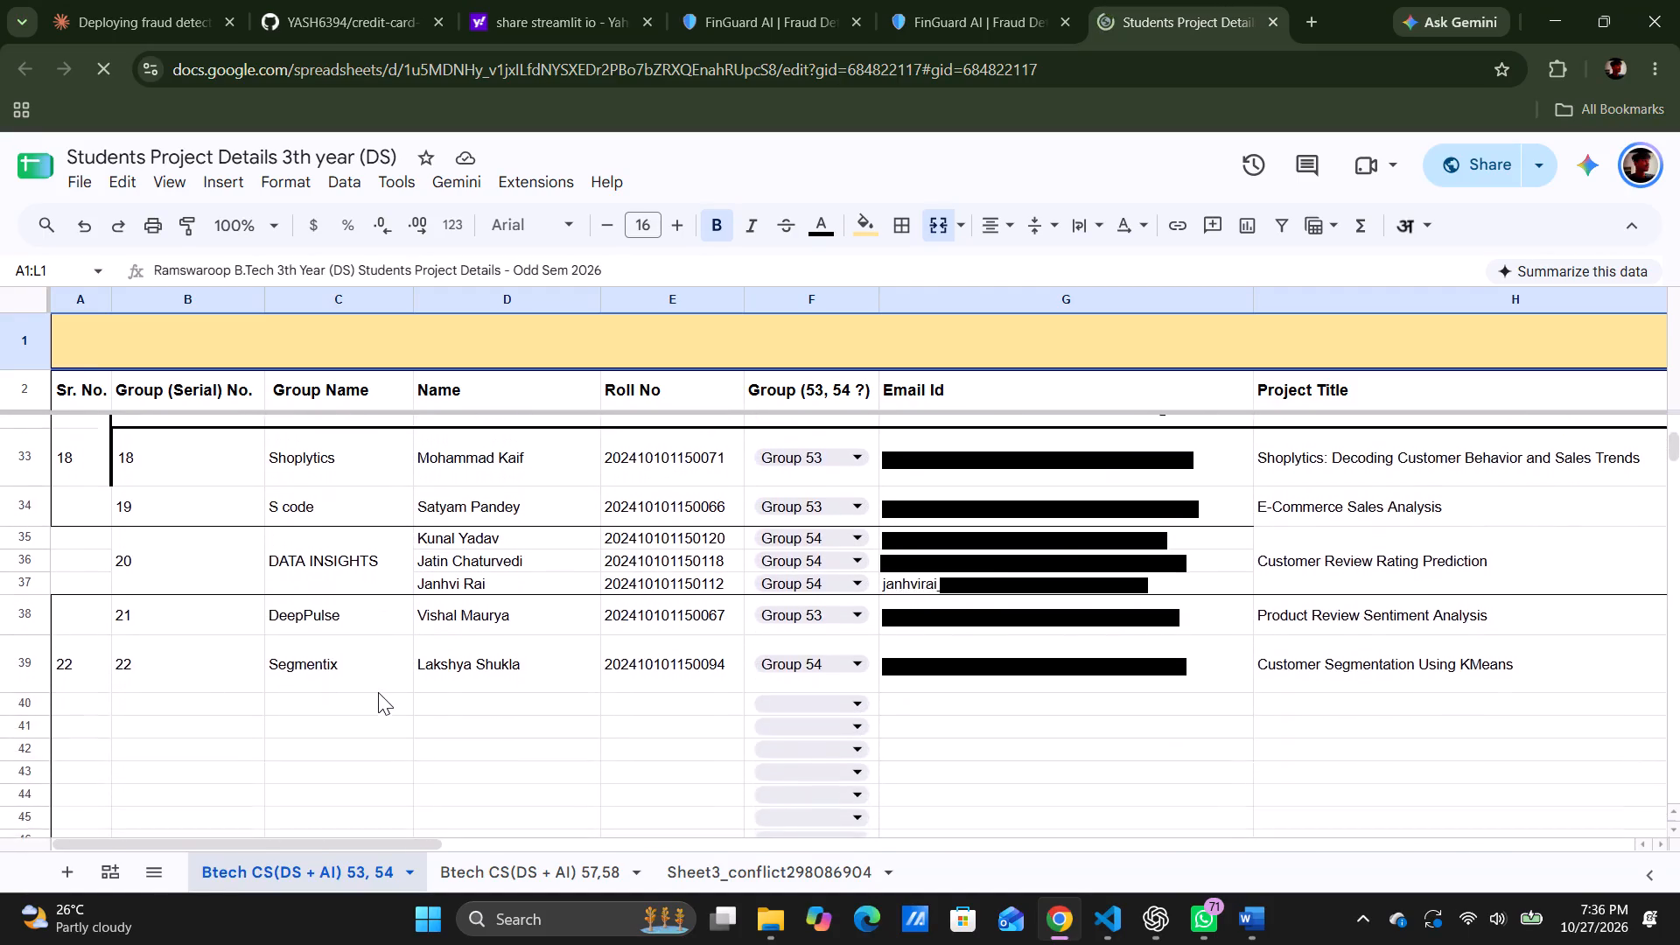
pyautogui.scroll(-1, 378, 692)
pyautogui.scroll(10, 378, 692)
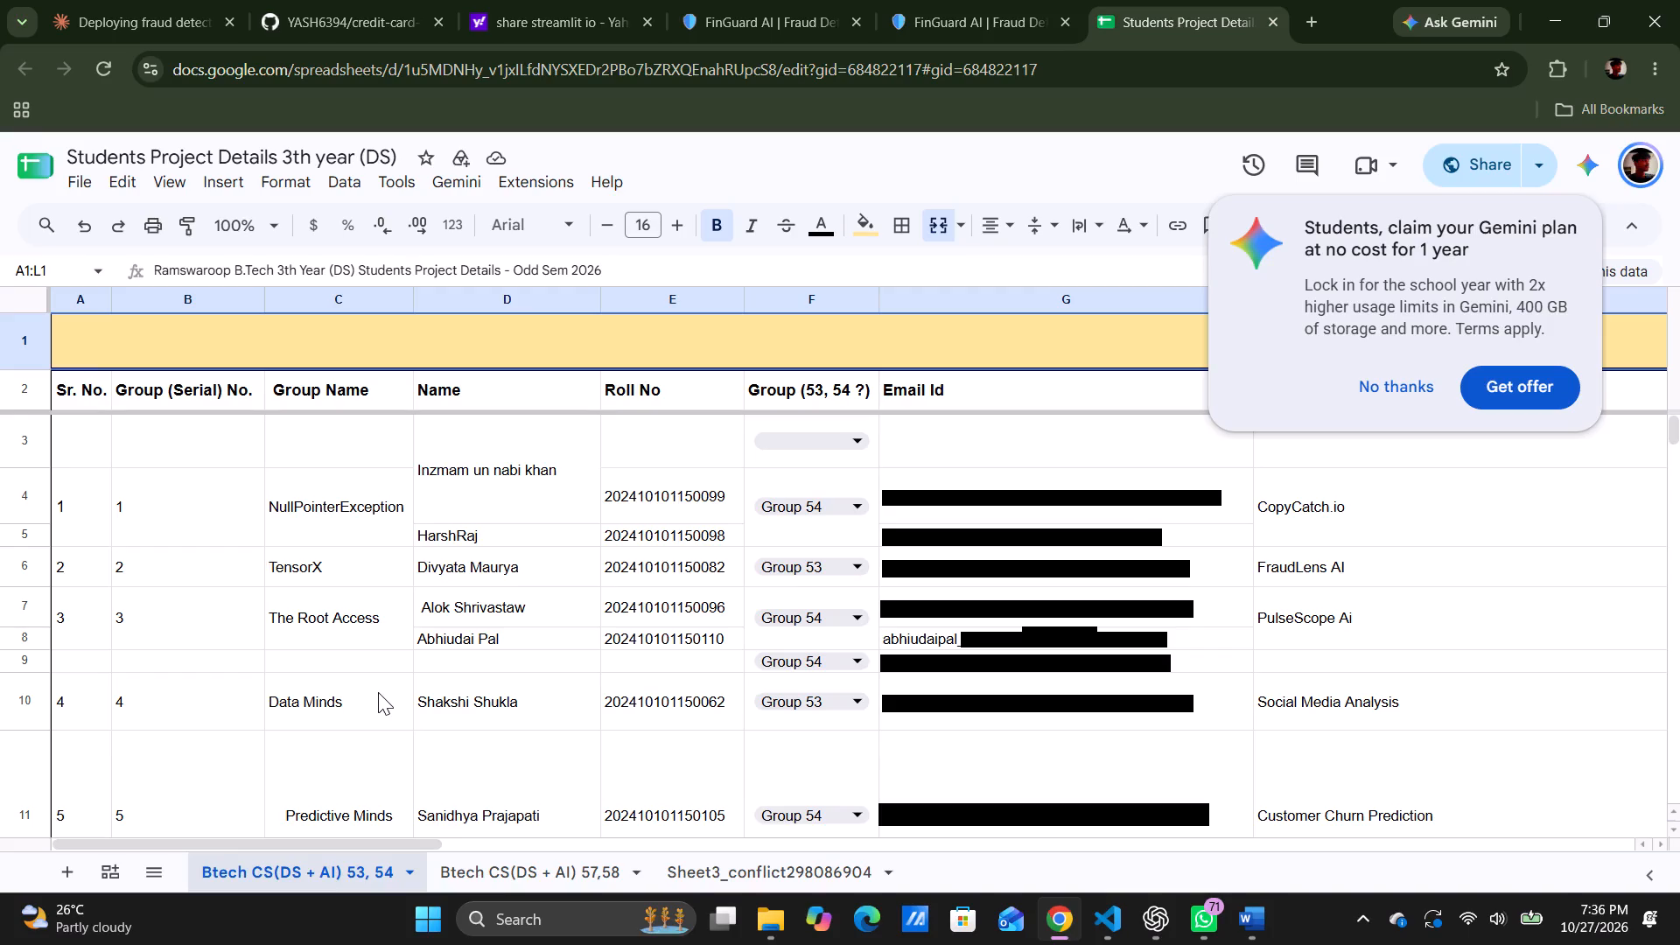
pyautogui.scroll(3, 378, 692)
pyautogui.scroll(-2, 378, 692)
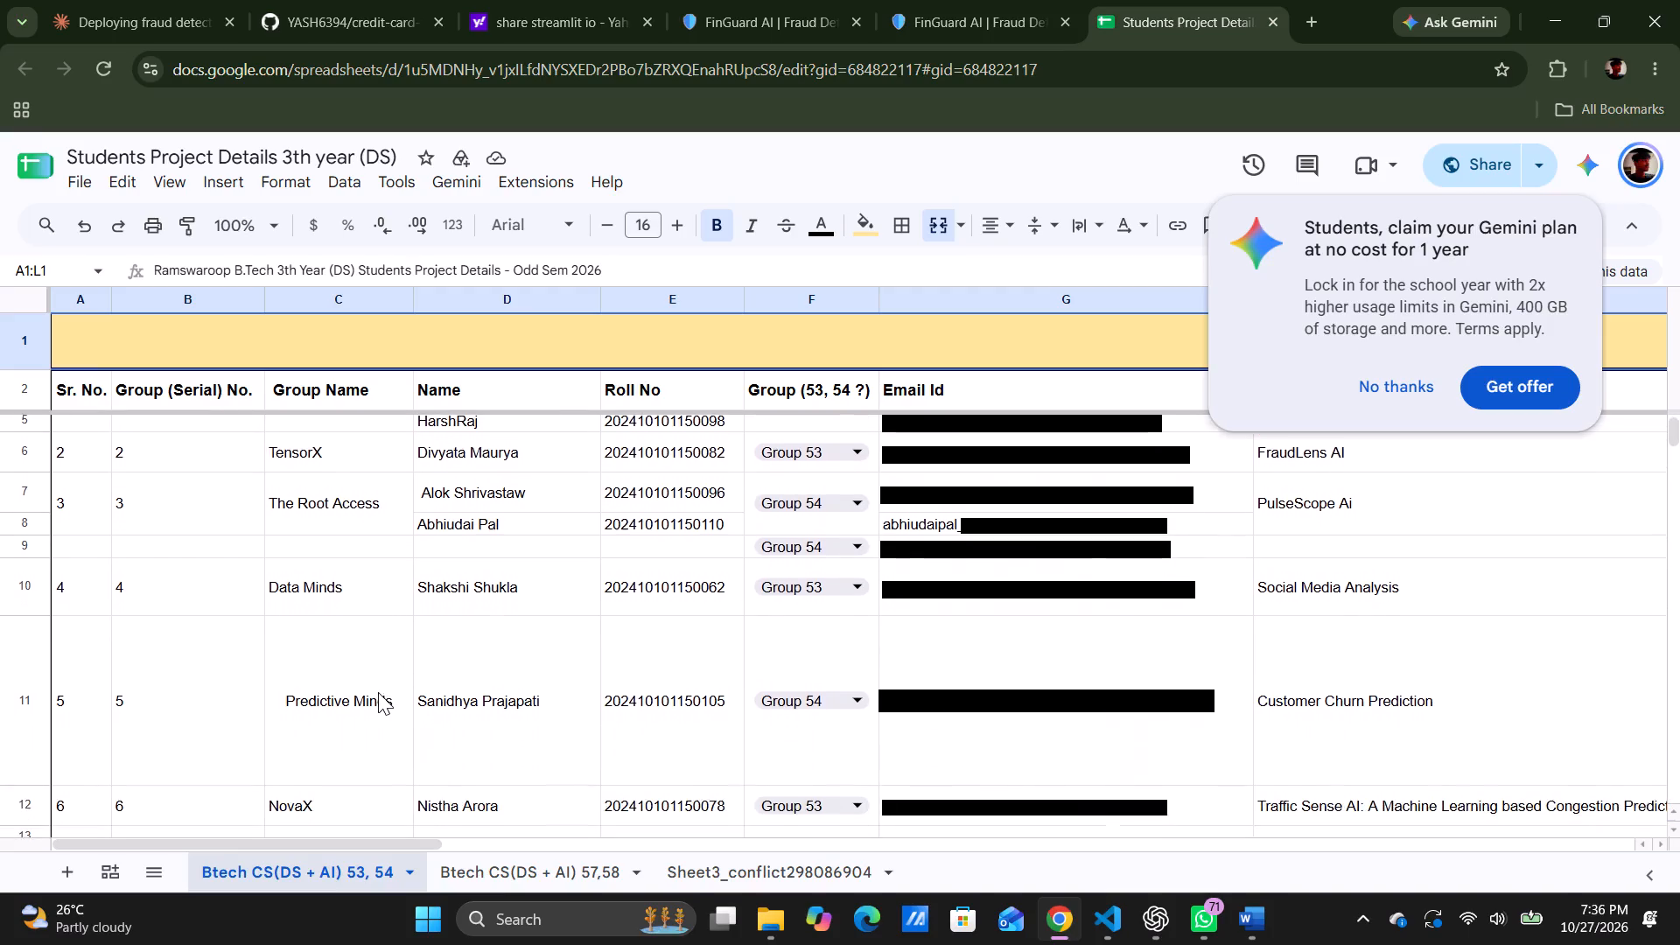
pyautogui.scroll(-1, 378, 692)
pyautogui.scroll(3, 378, 692)
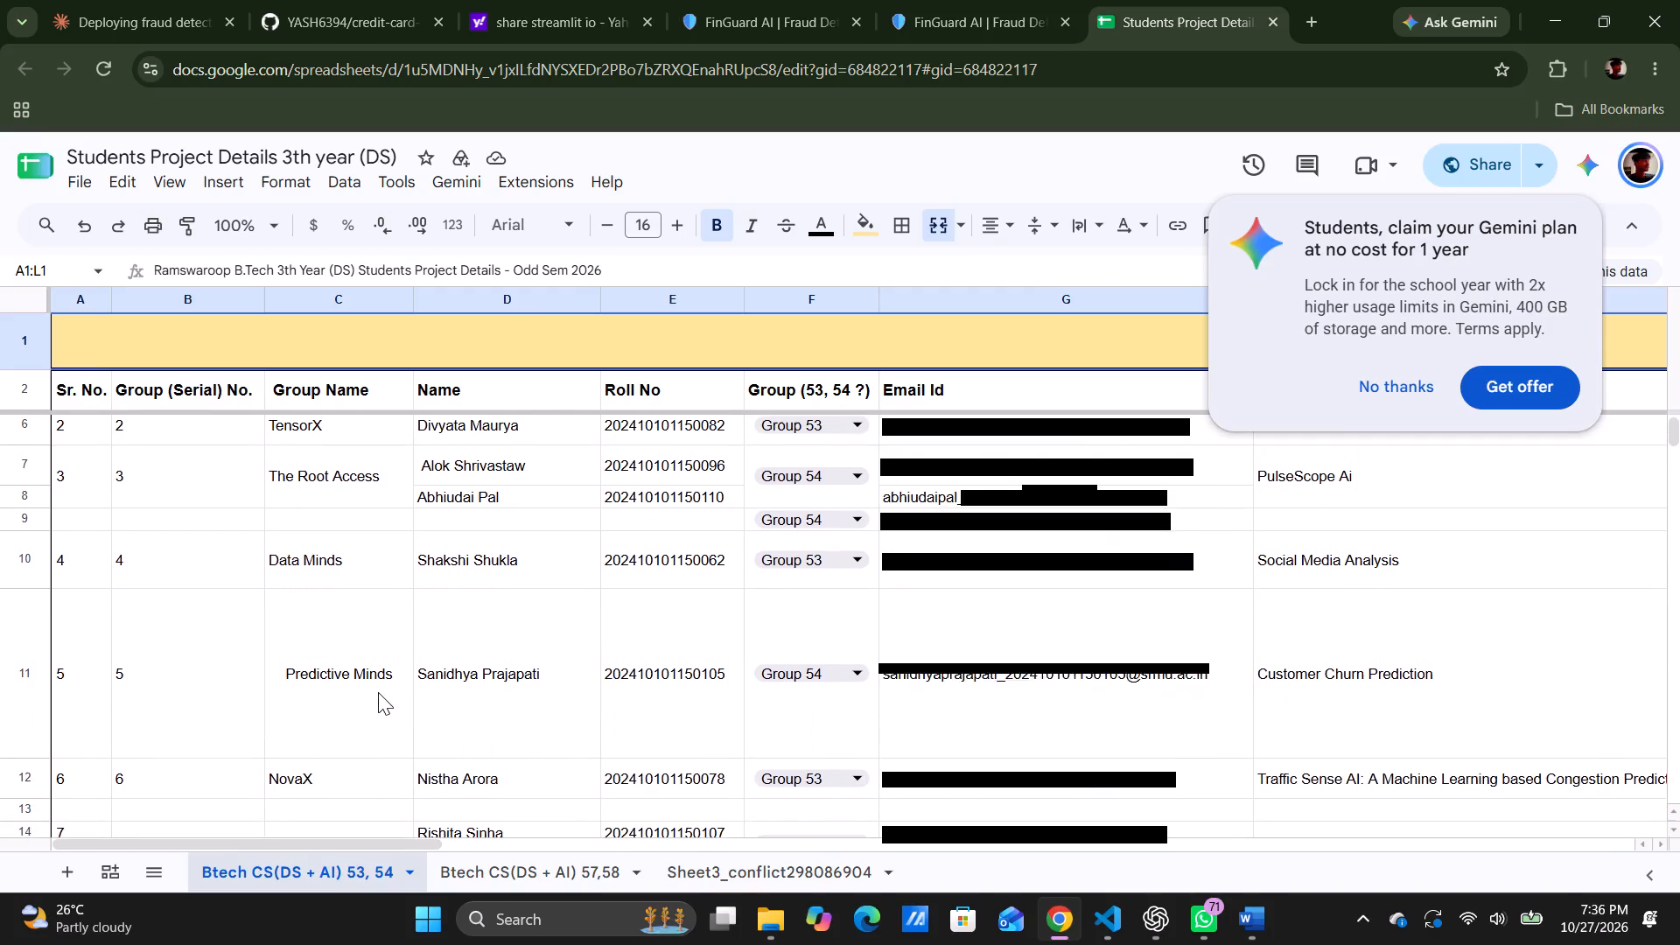
pyautogui.scroll(6, 378, 692)
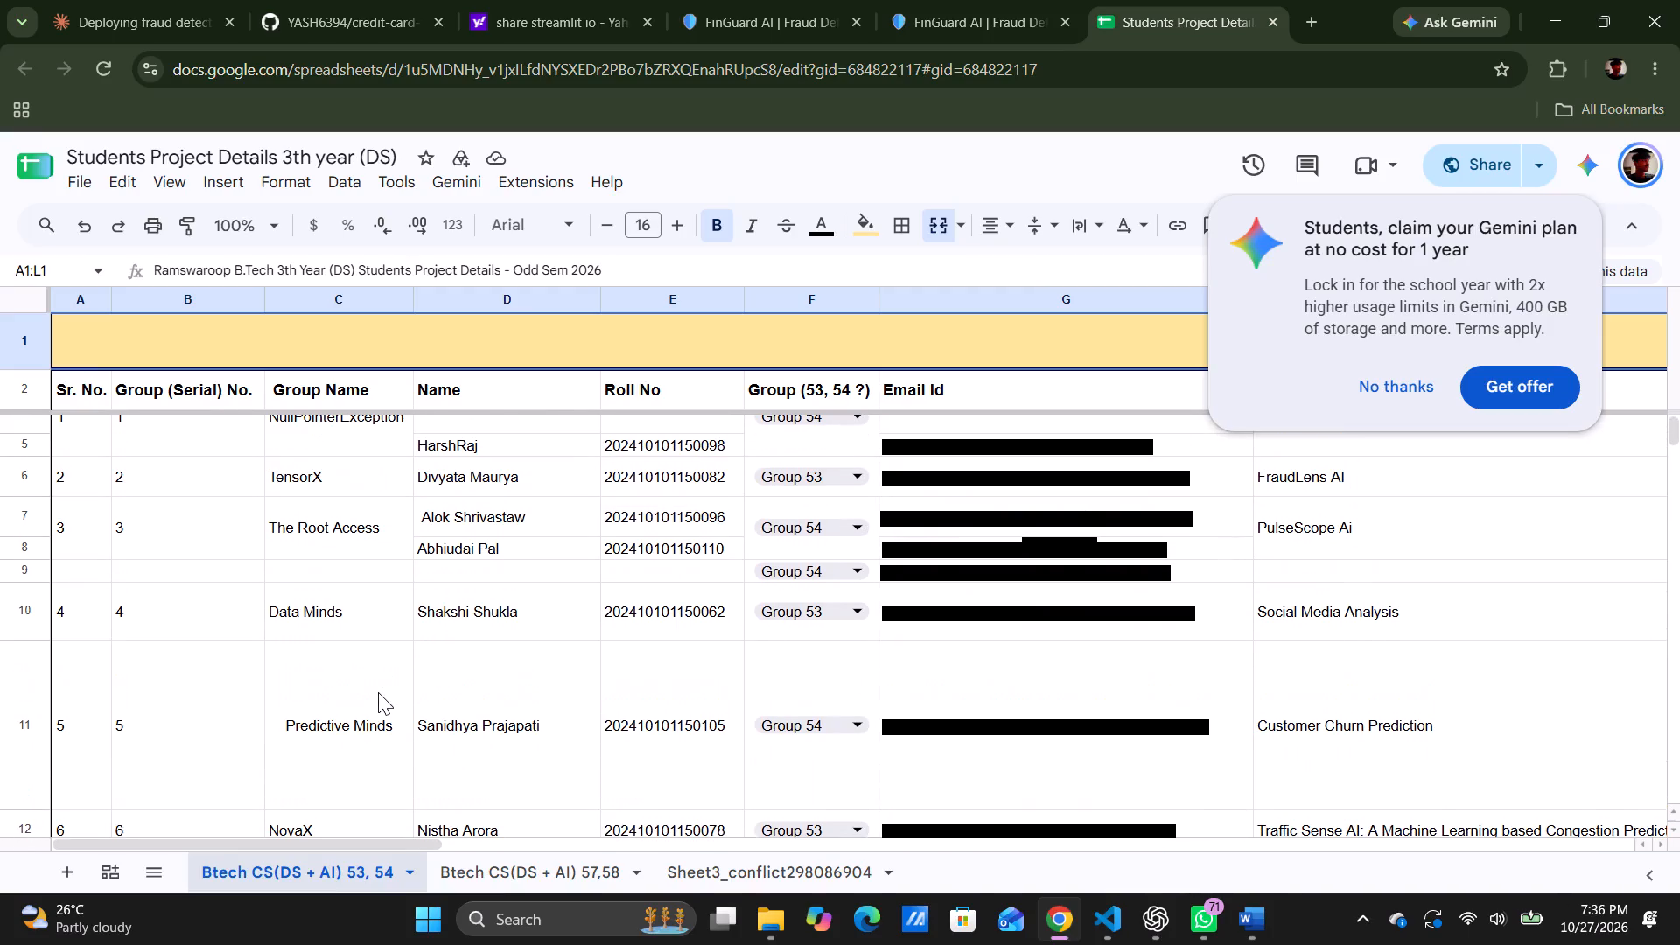
# Check the group choices offered for the NullPointerException entry, leaving its value as is.
pyautogui.click(856, 511)
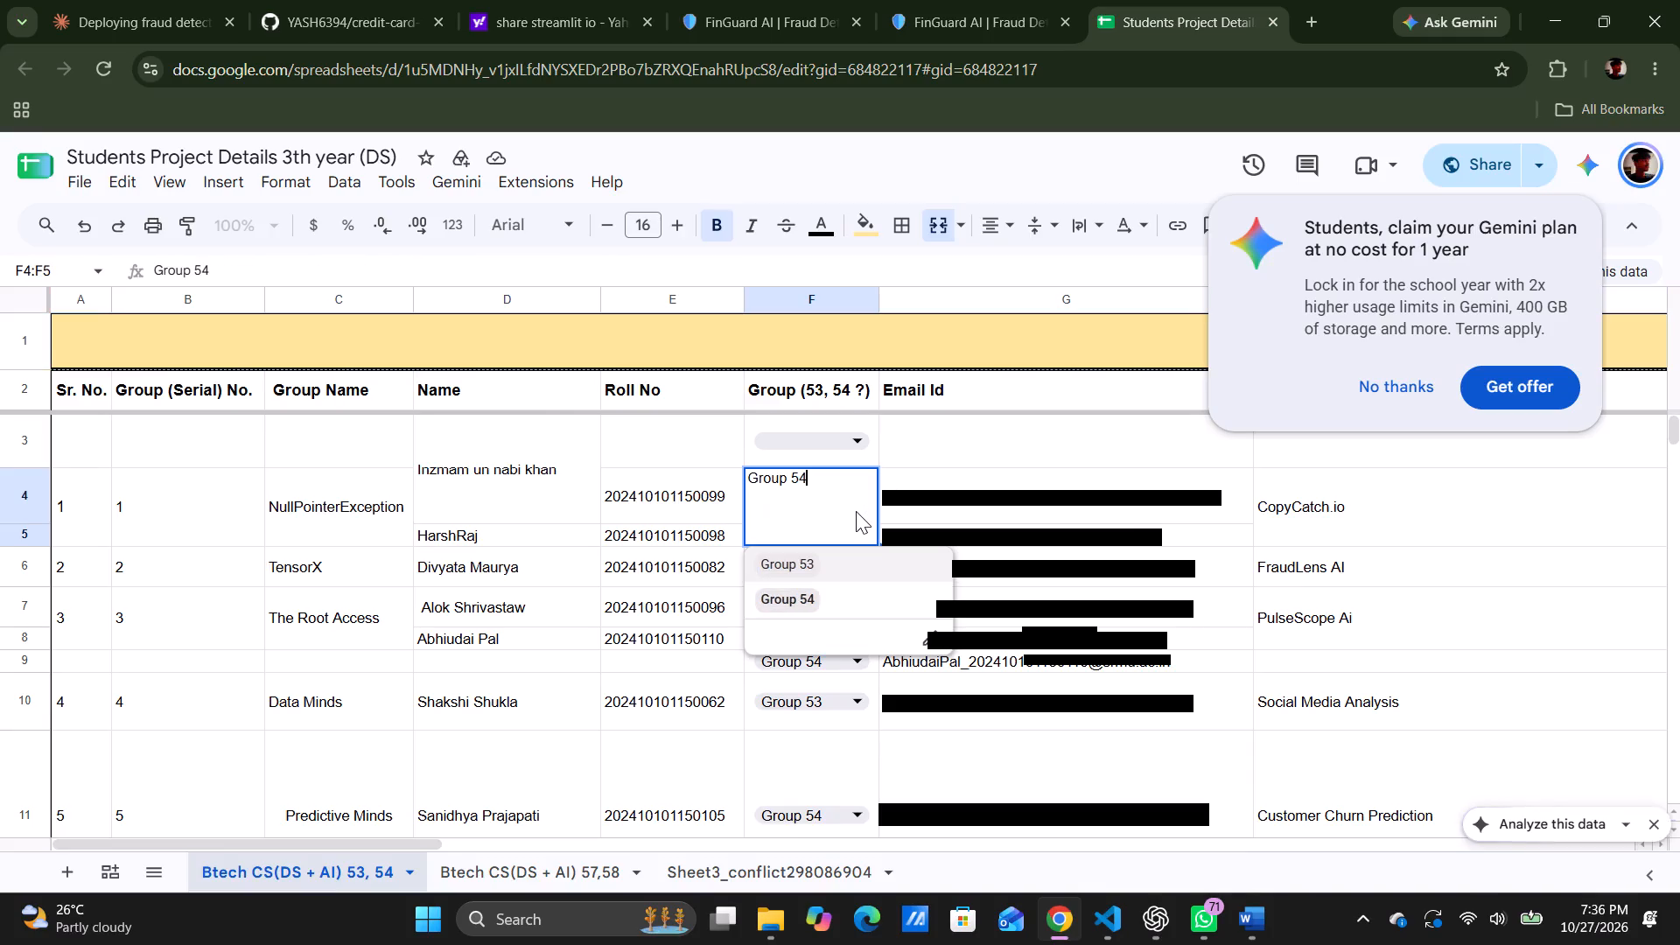
pyautogui.scroll(-2, 469, 647)
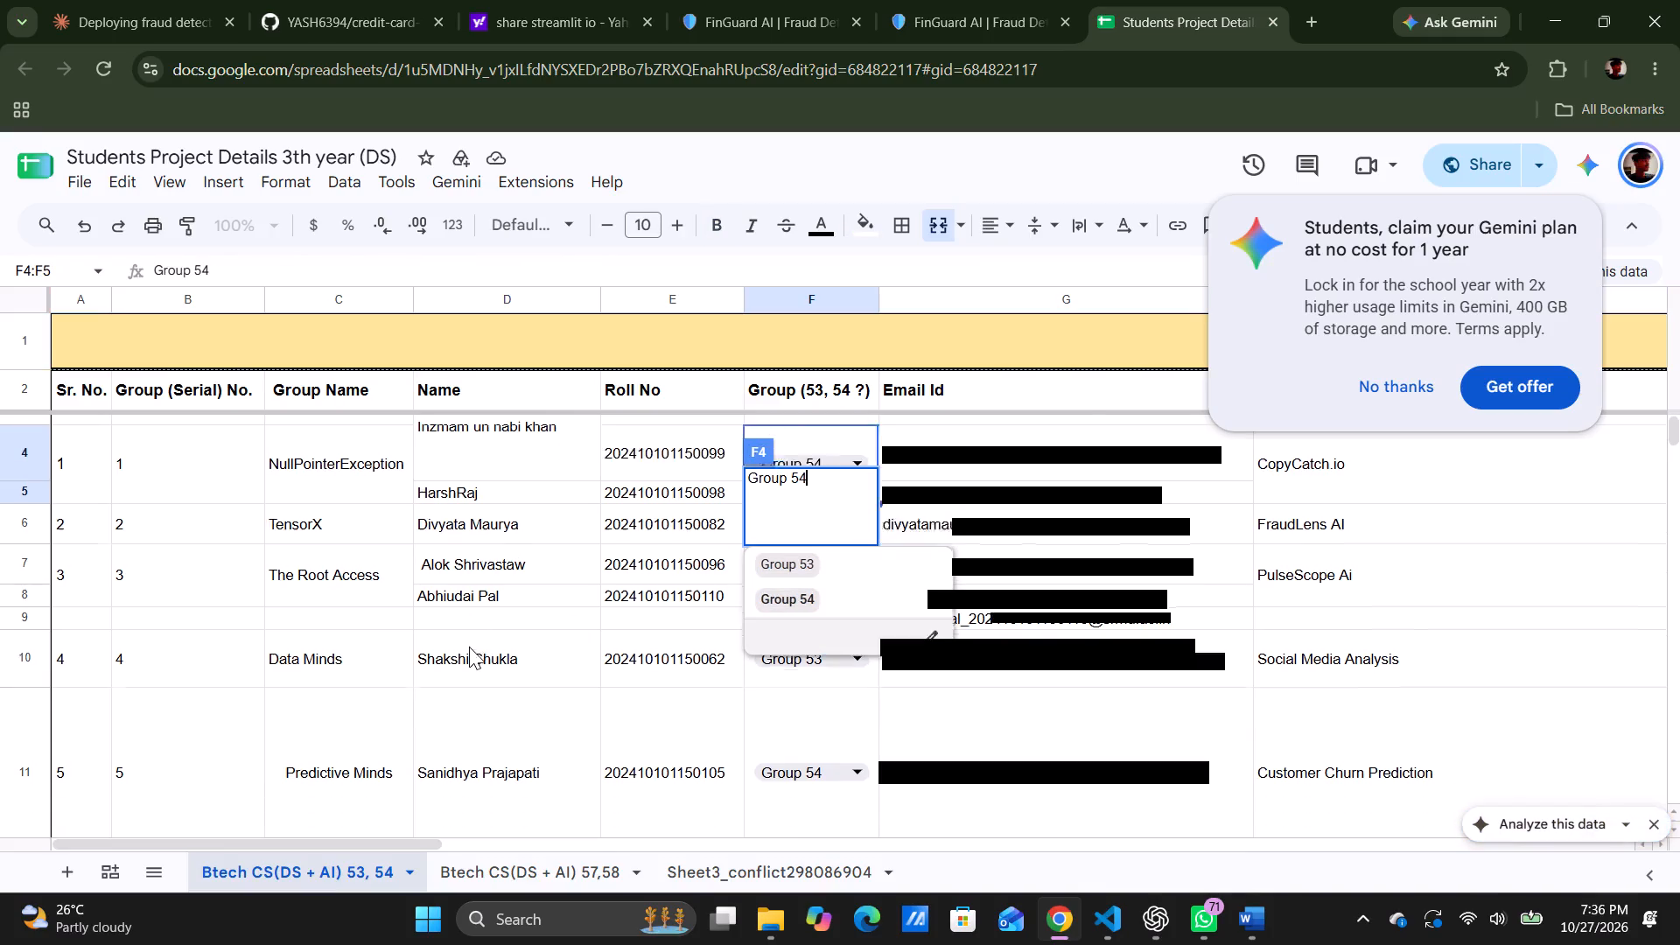
pyautogui.scroll(-7, 469, 647)
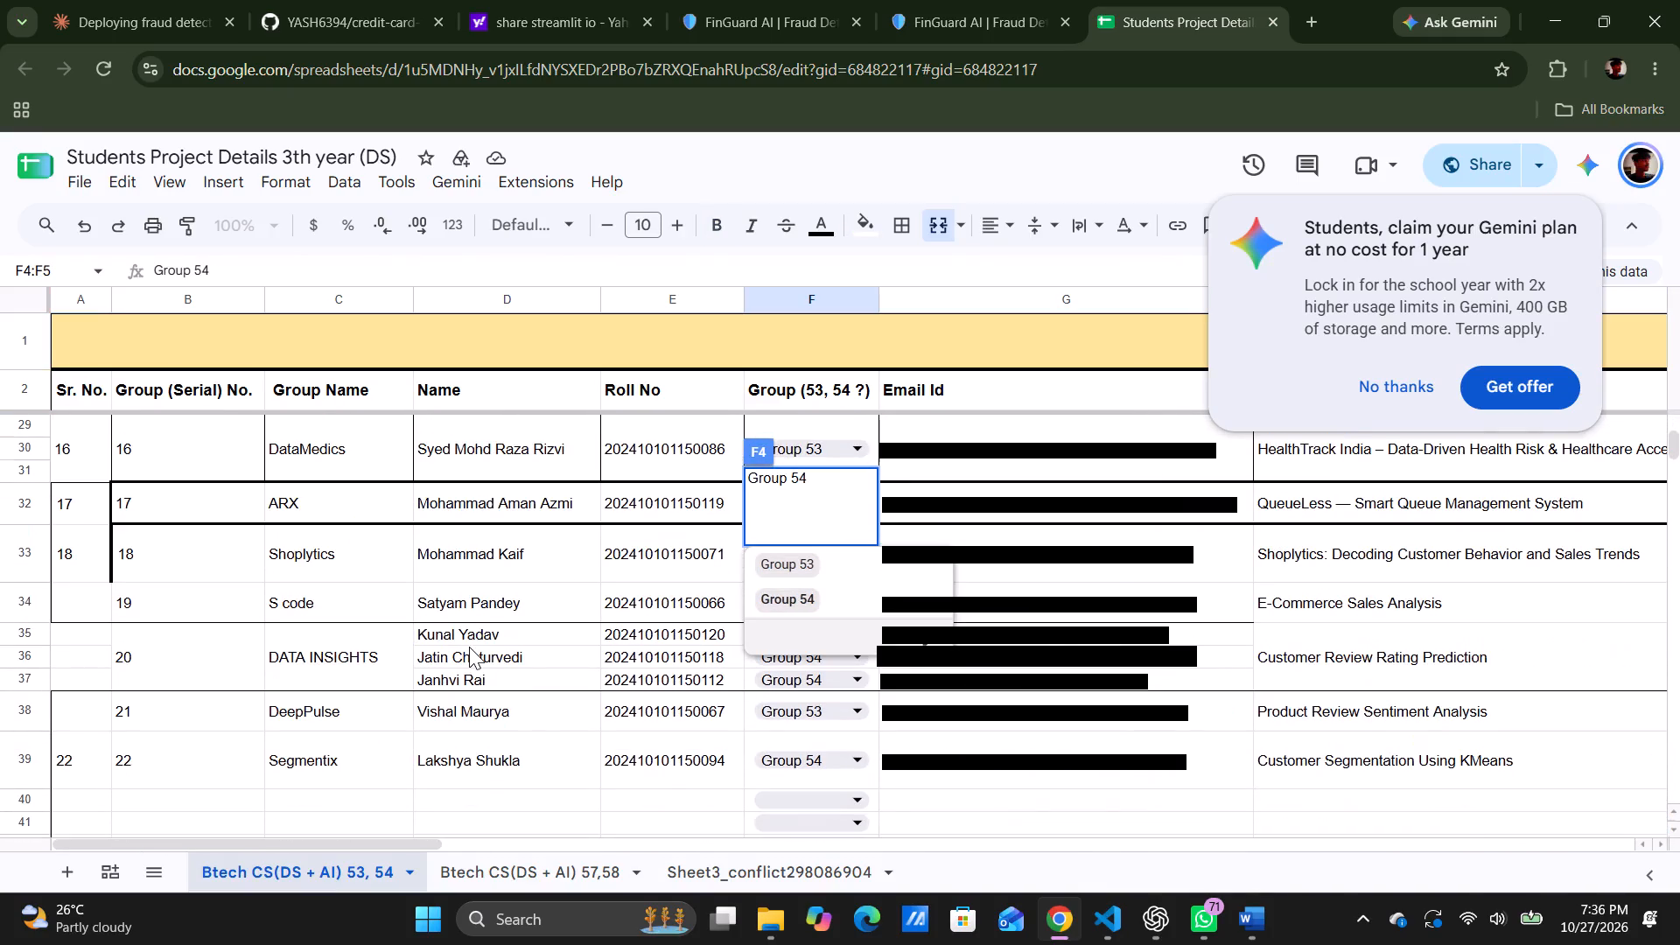
pyautogui.click(469, 647)
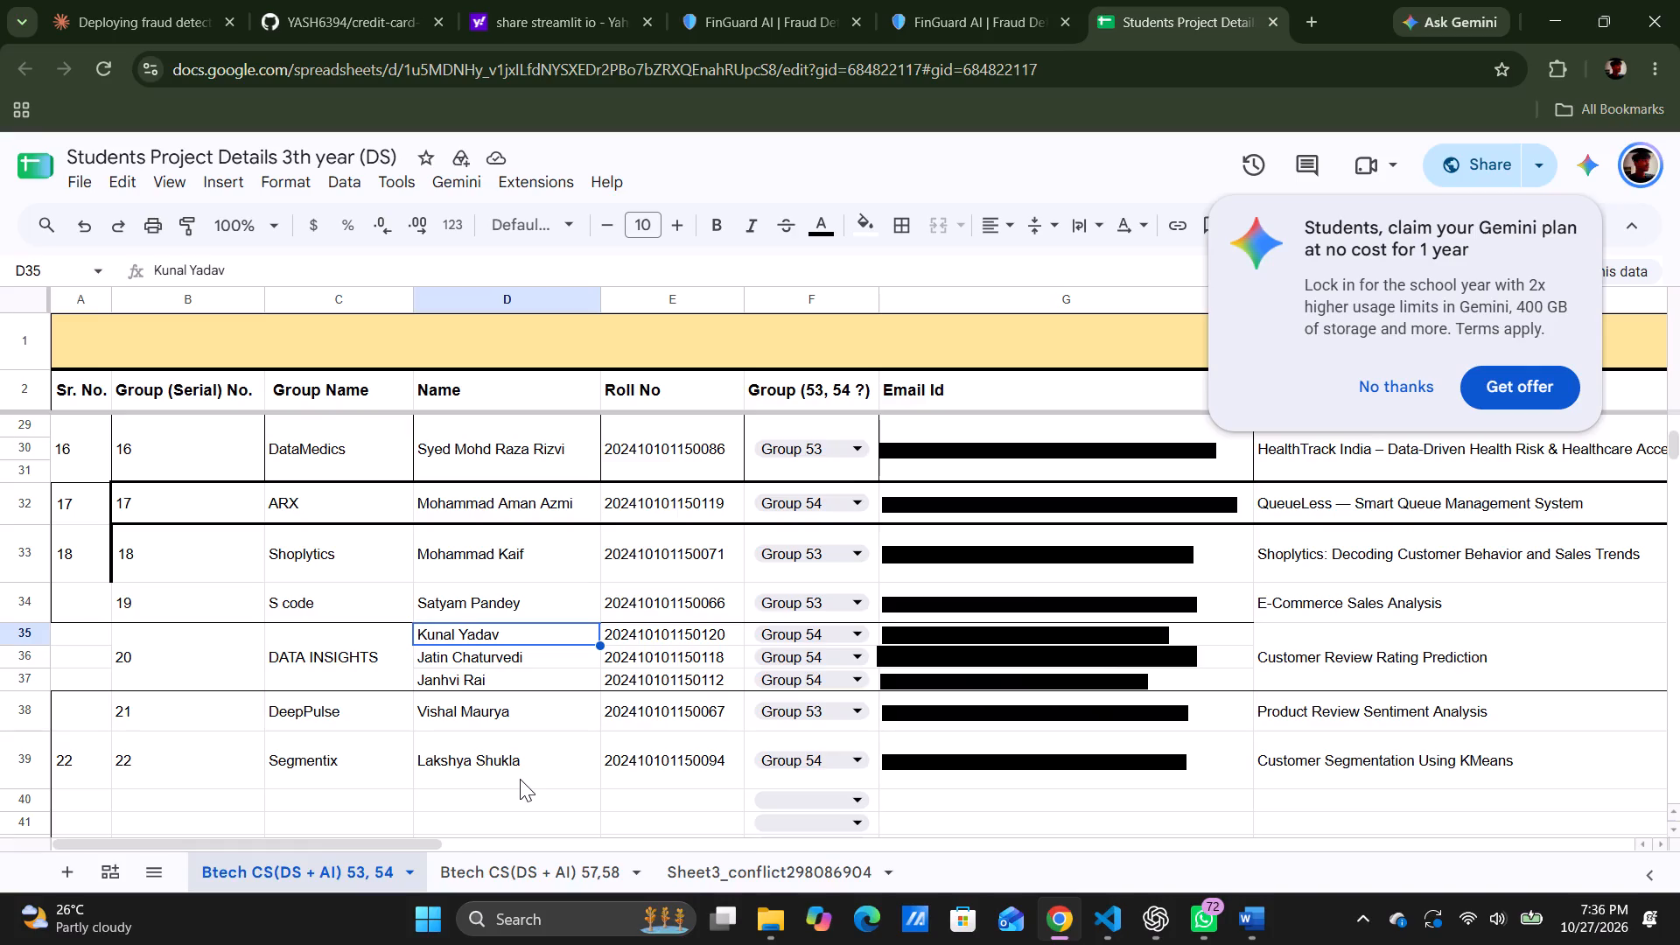
# Locate the first empty row below the Segmentix entry and select its Sr. No. cell.
pyautogui.scroll(-2, 520, 779)
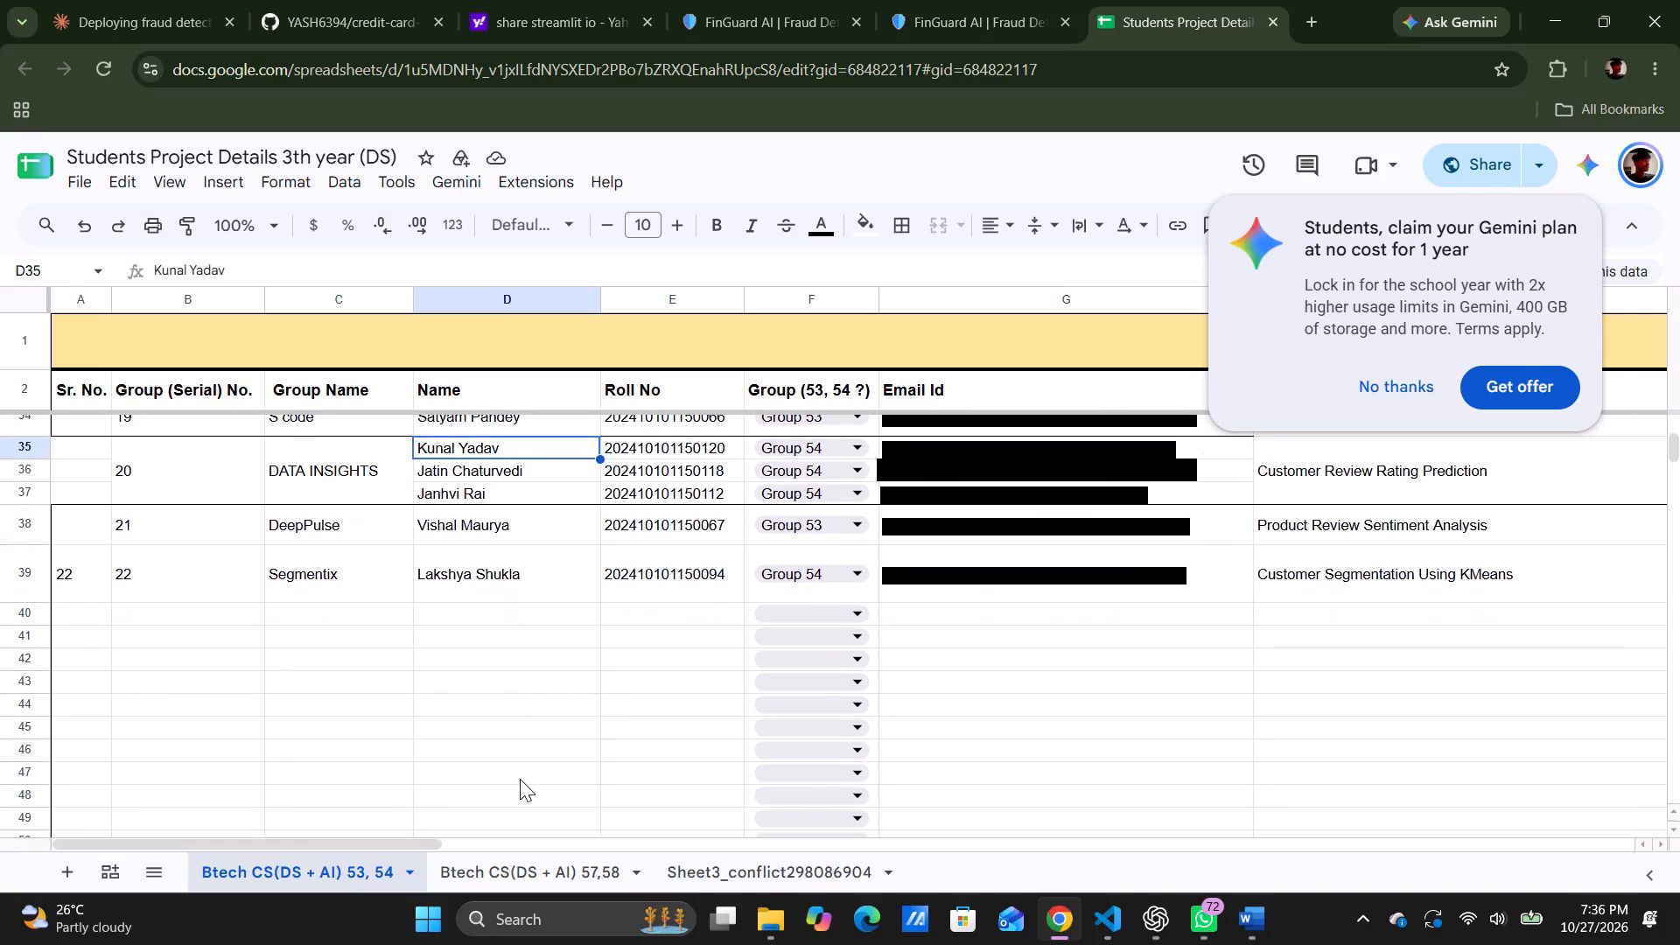
pyautogui.scroll(2, 520, 779)
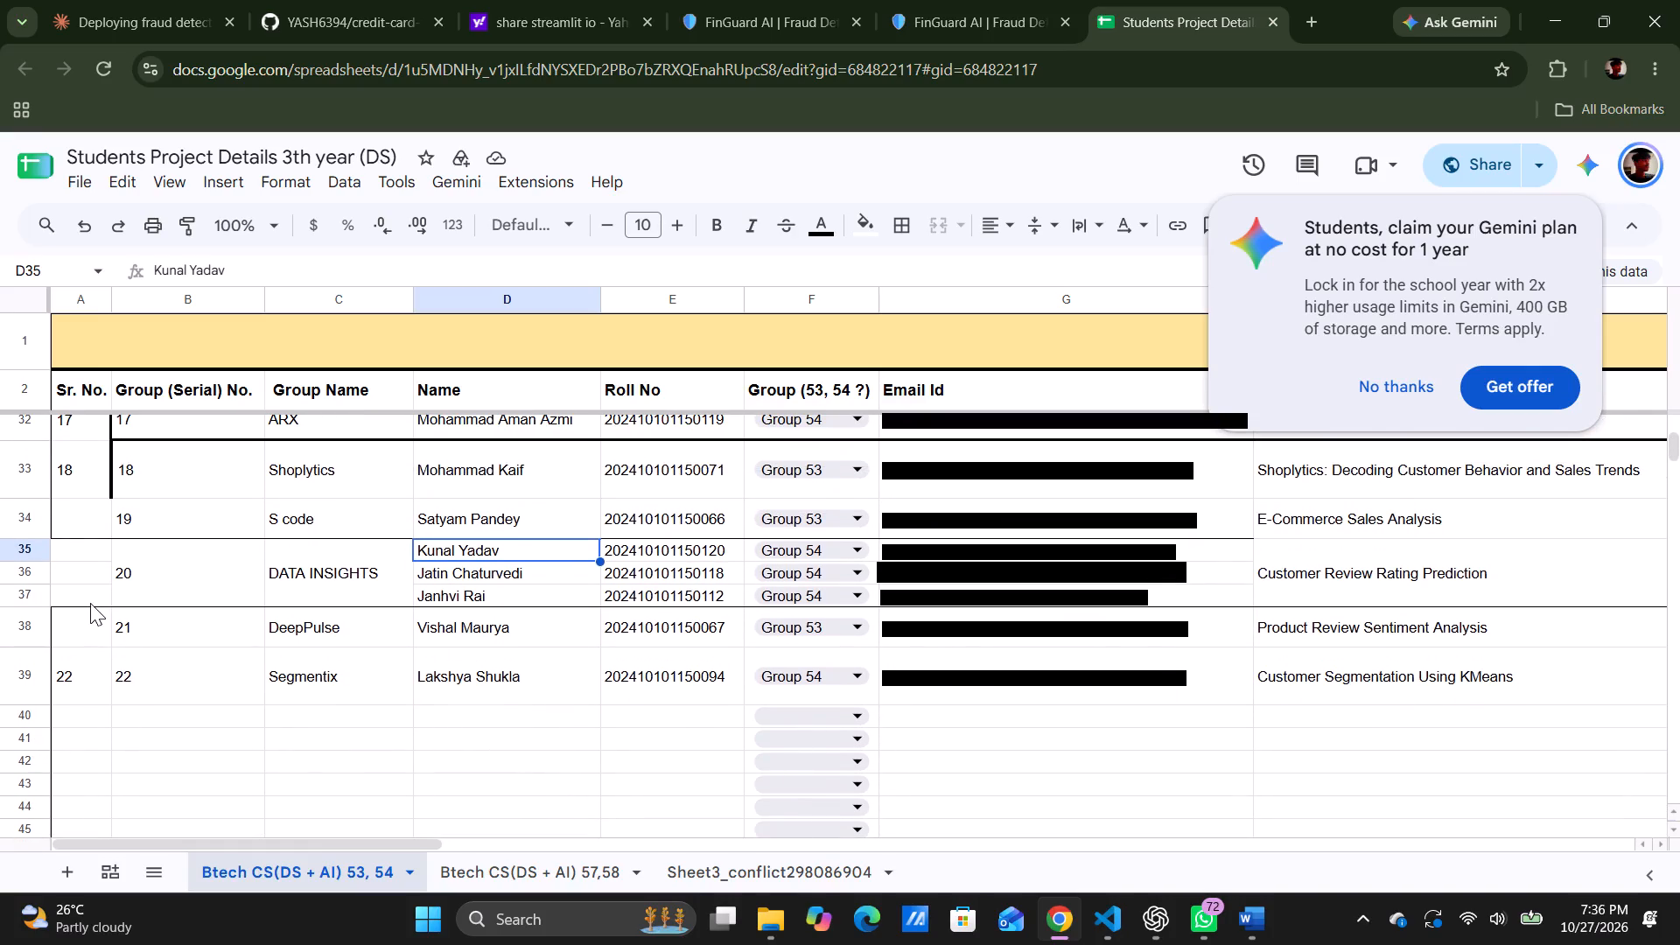
pyautogui.scroll(6, 90, 603)
pyautogui.scroll(-4, 90, 603)
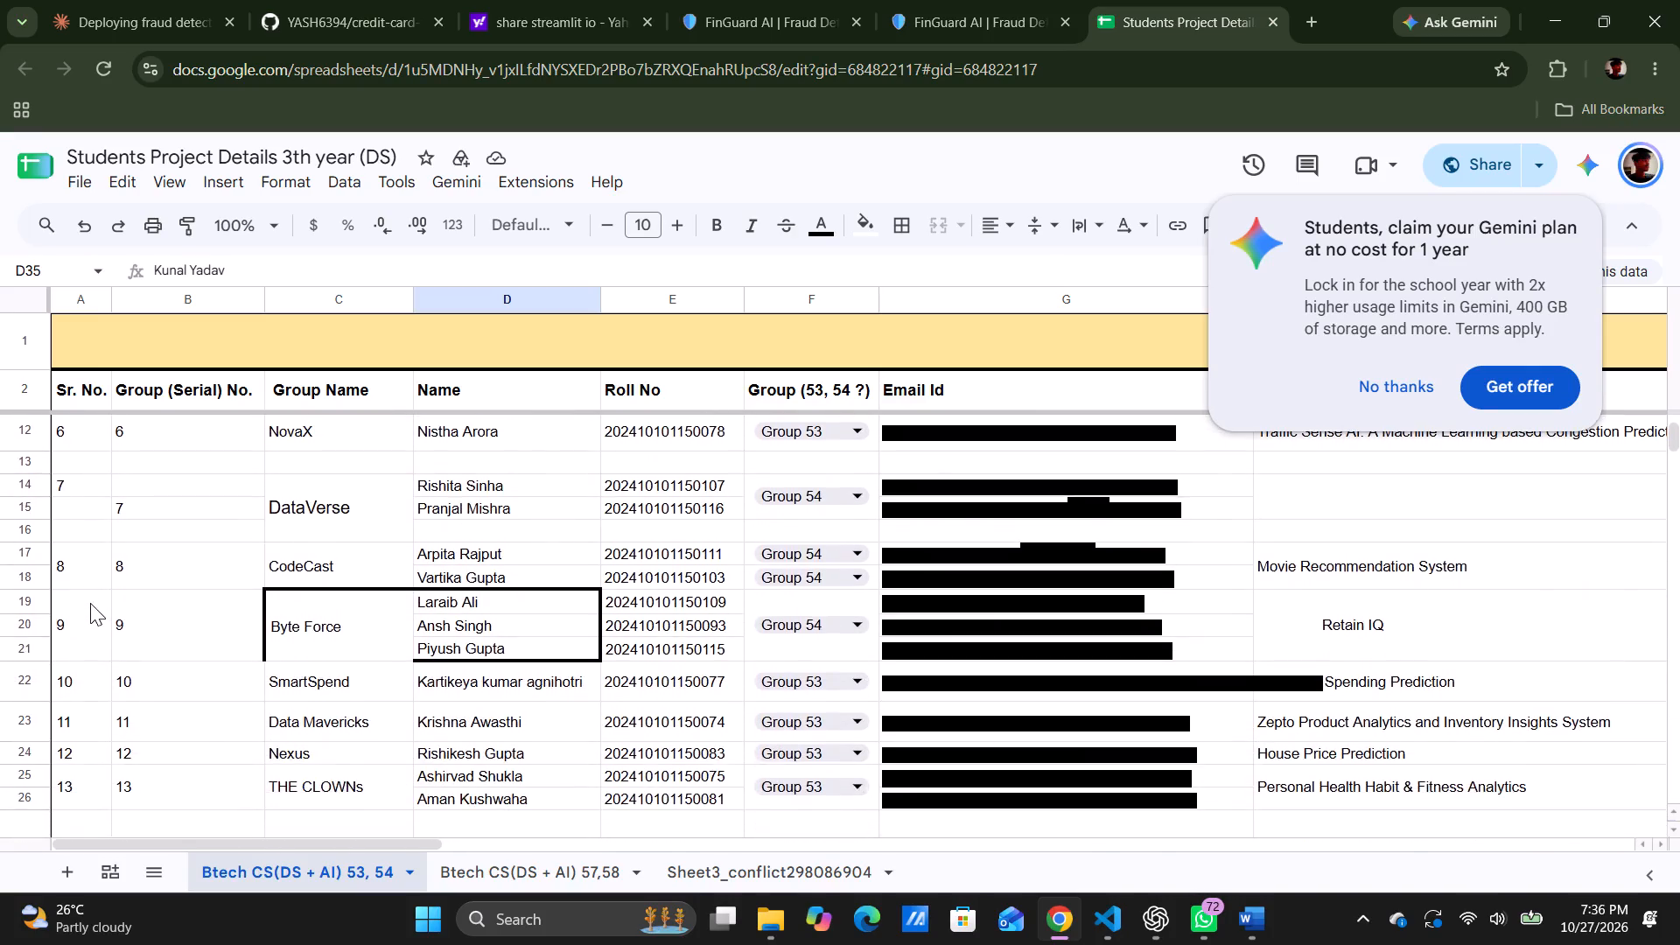
pyautogui.scroll(-3, 90, 603)
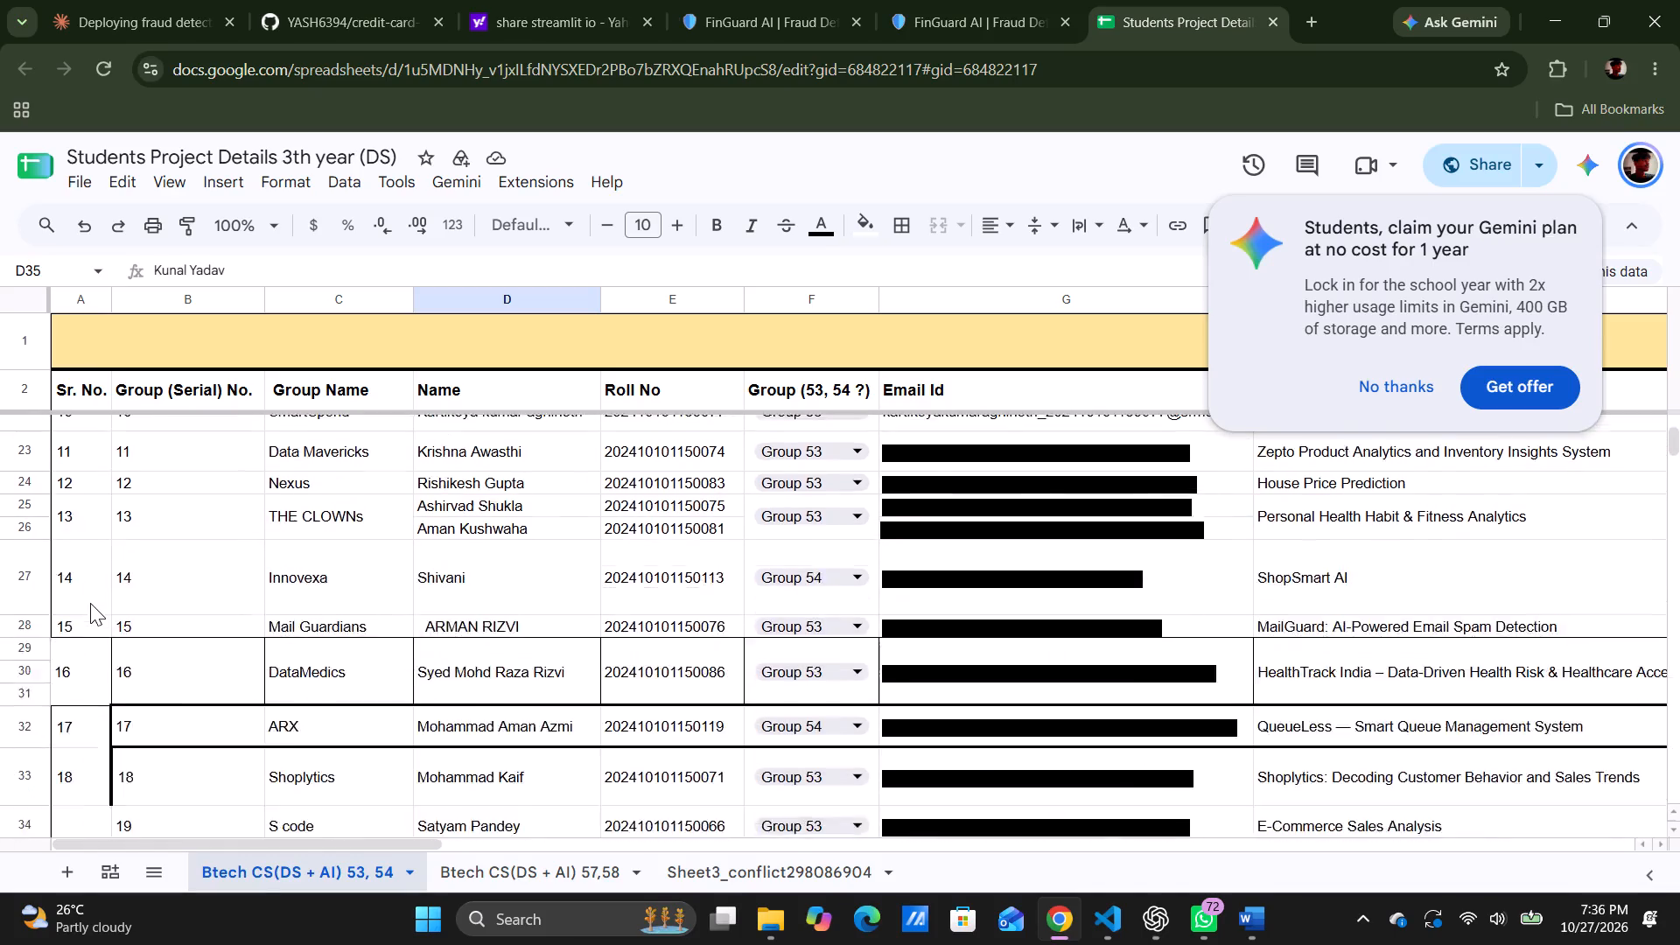
pyautogui.scroll(-4, 90, 603)
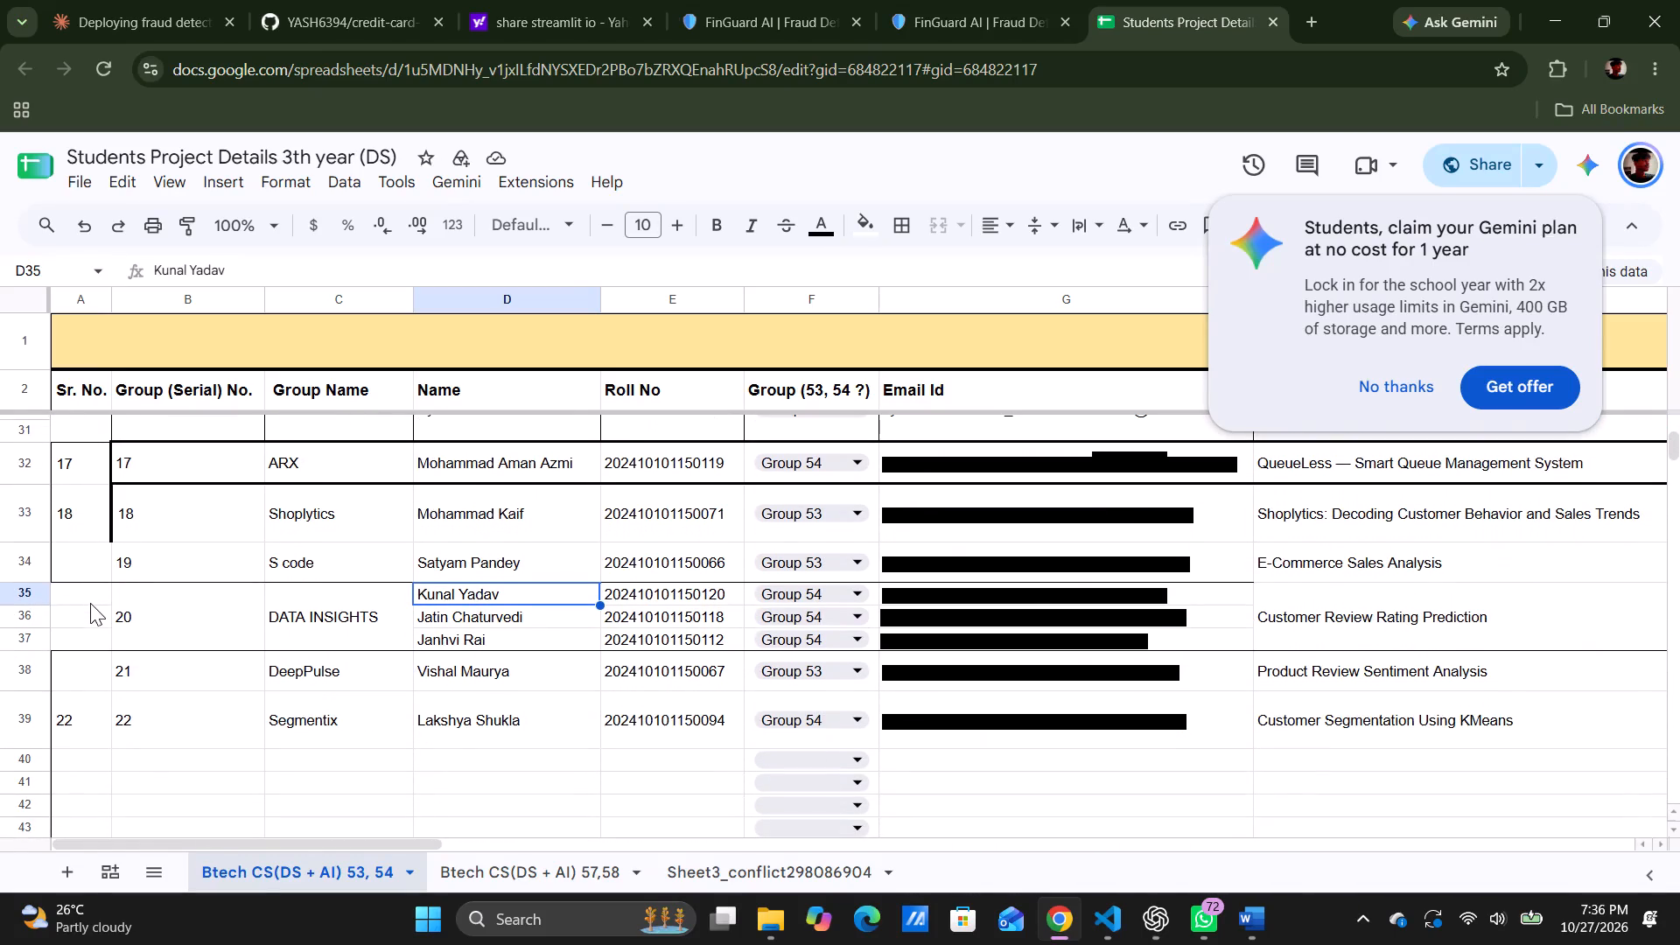
pyautogui.scroll(-2, 90, 603)
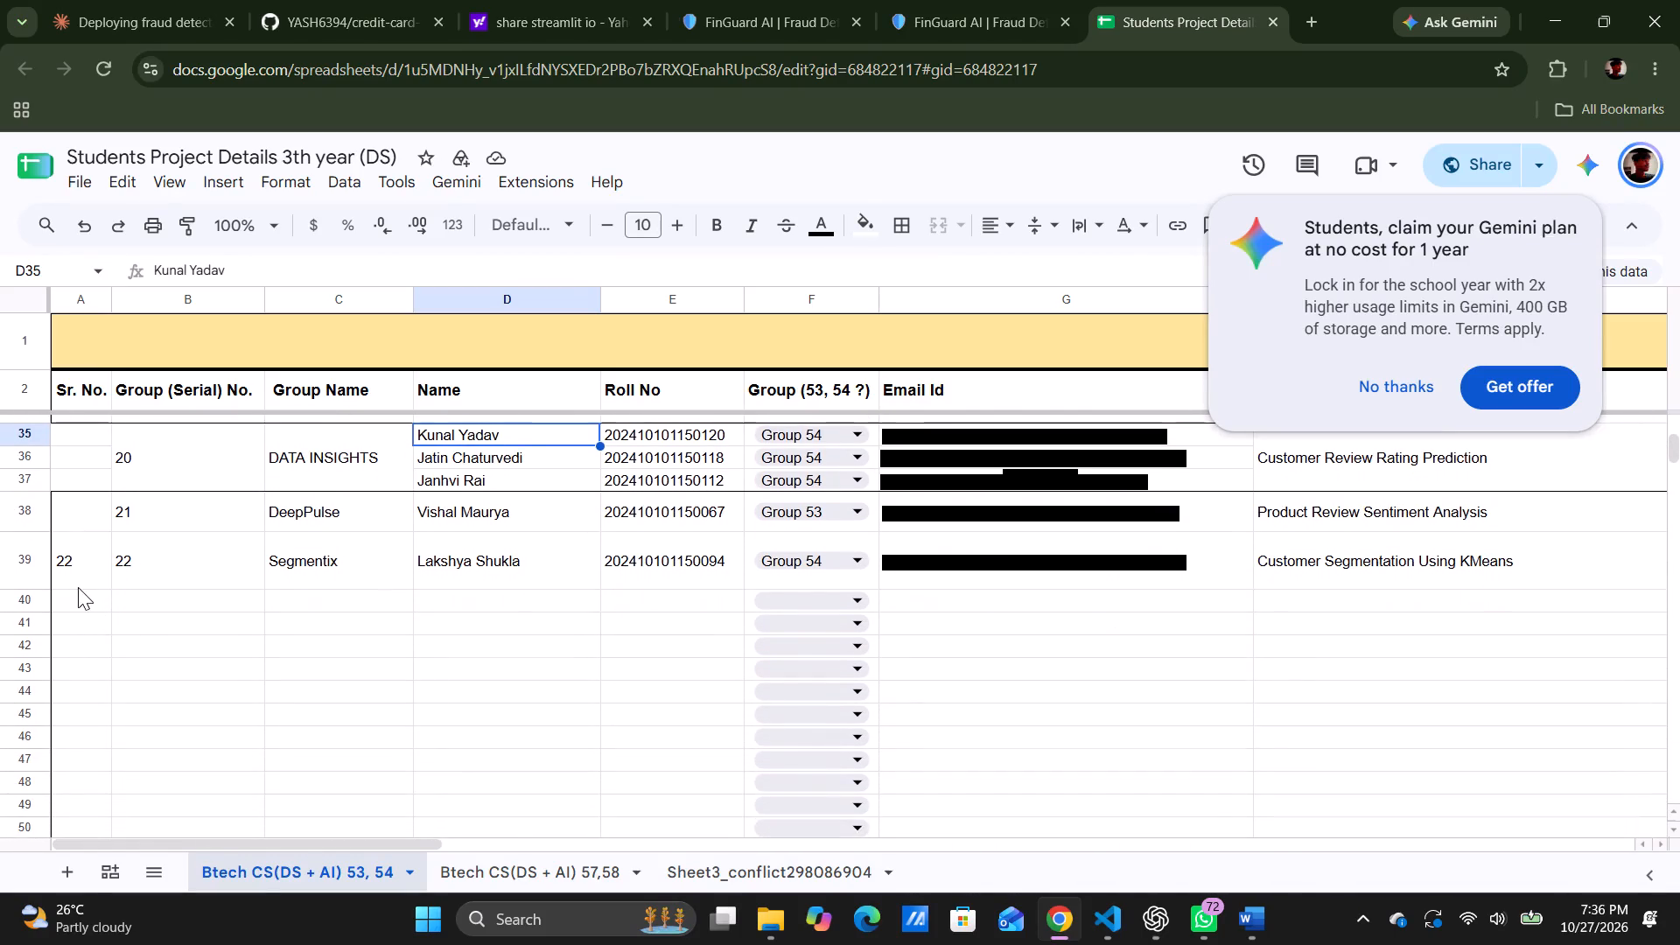
pyautogui.click(78, 587)
pyautogui.click(78, 619)
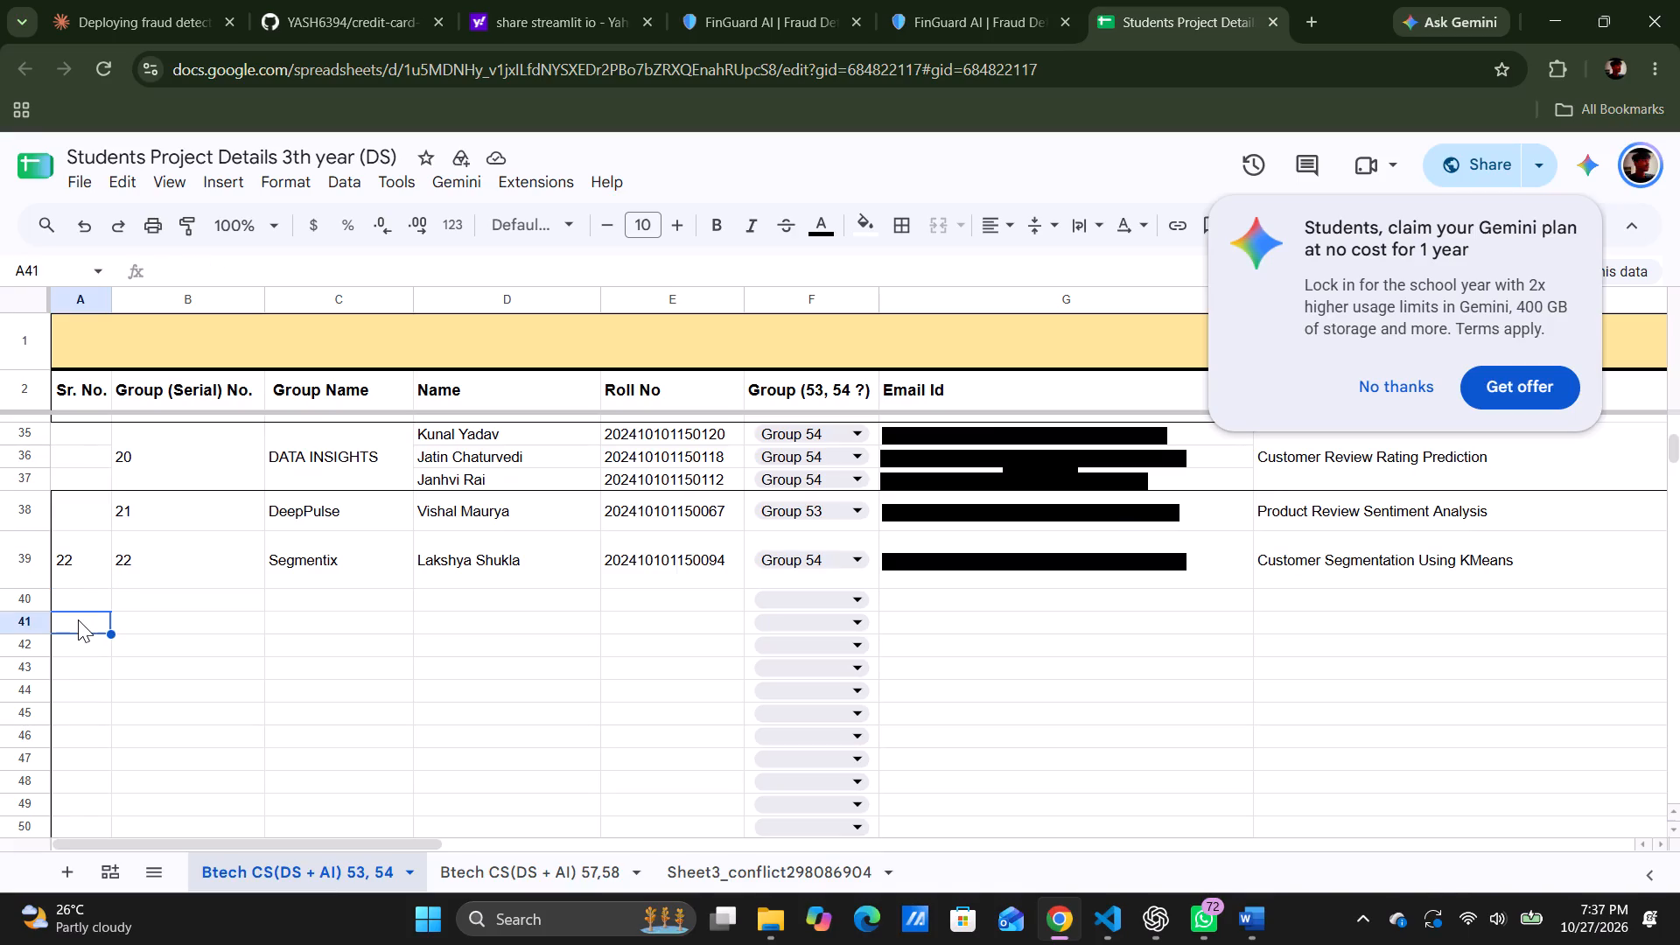
pyautogui.click(80, 598)
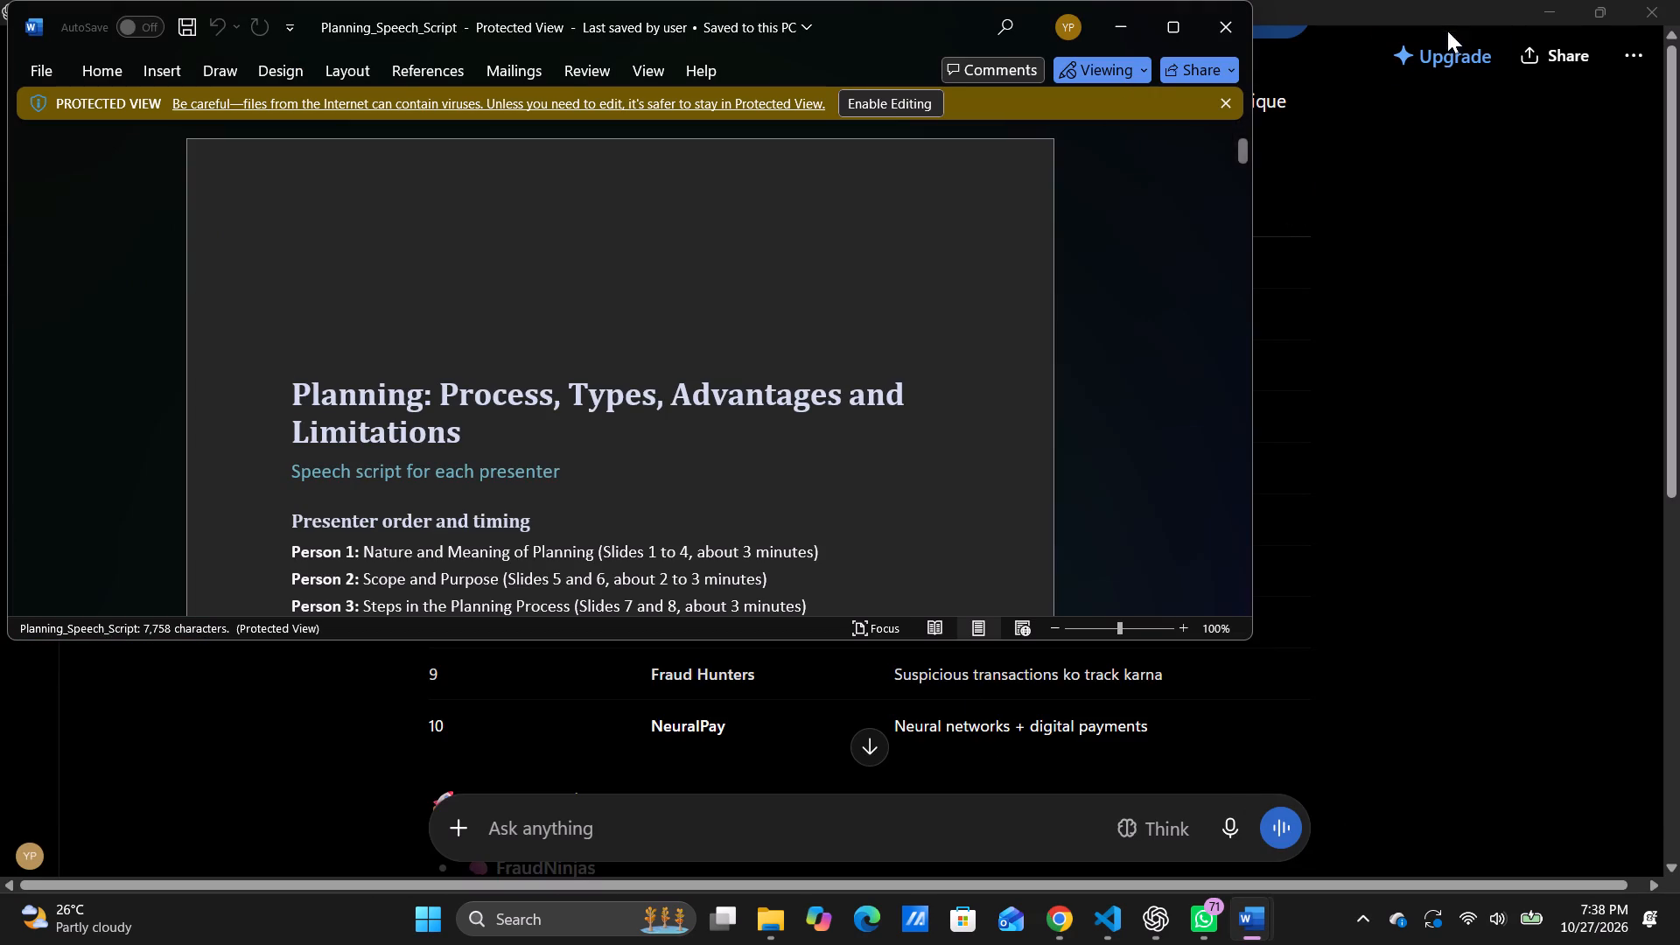
# Switch to Chrome and return to the empty row below the Segmentix entry in the student project spreadsheet.
pyautogui.click(1054, 924)
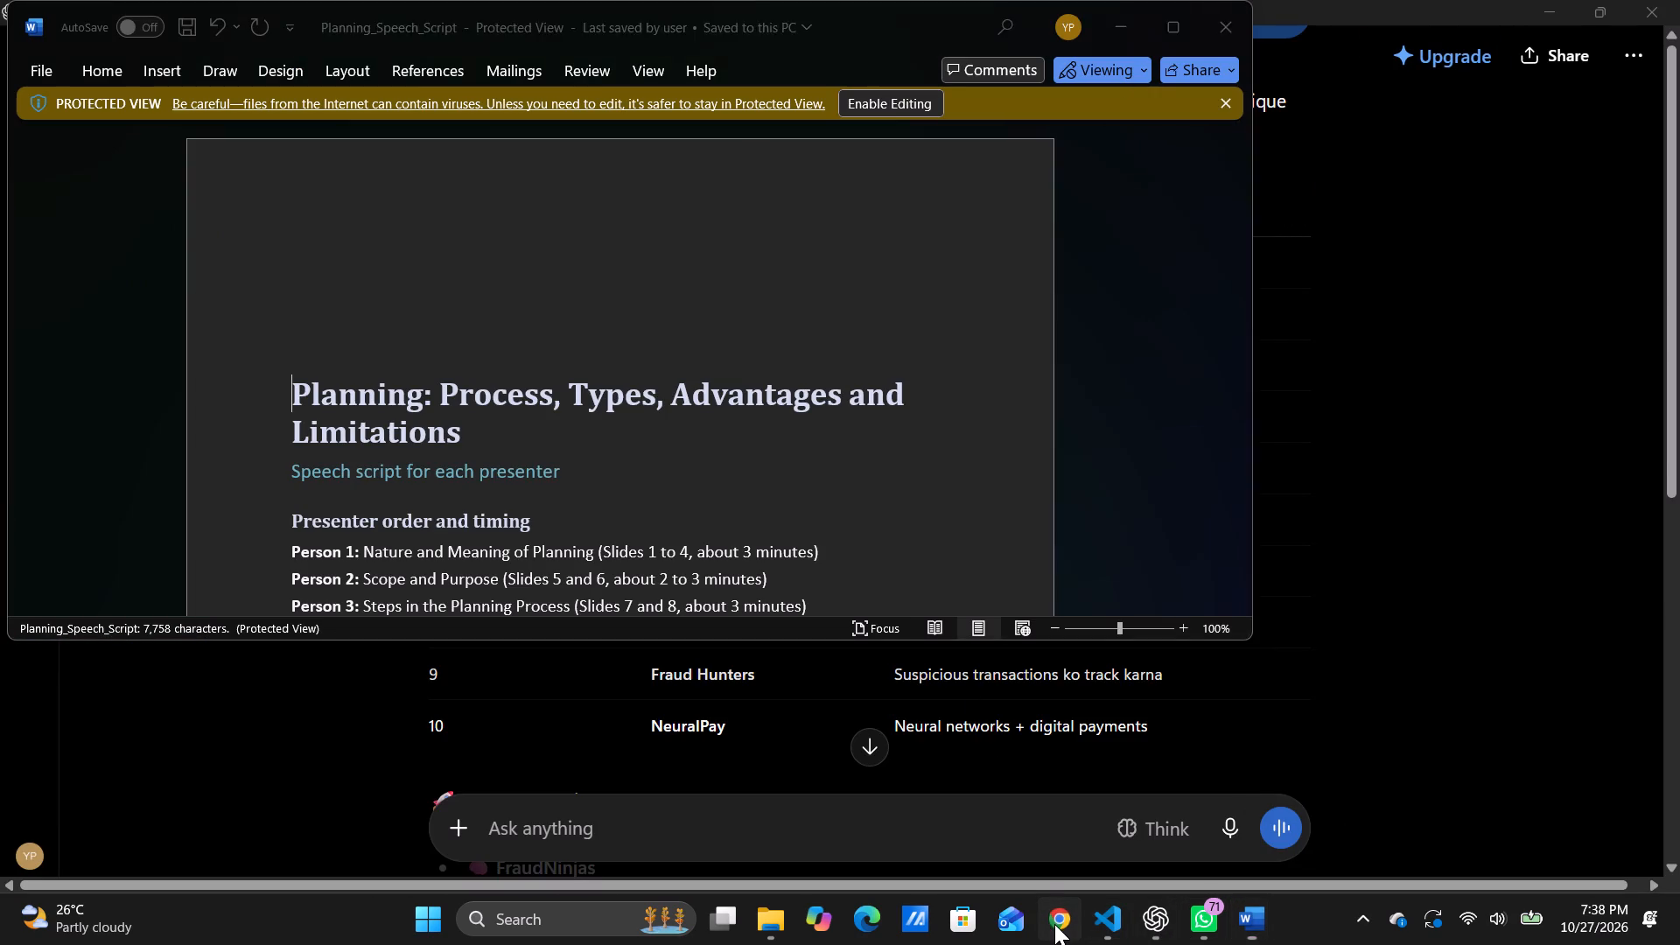
pyautogui.scroll(1, 311, 710)
pyautogui.hscroll(1, 311, 710)
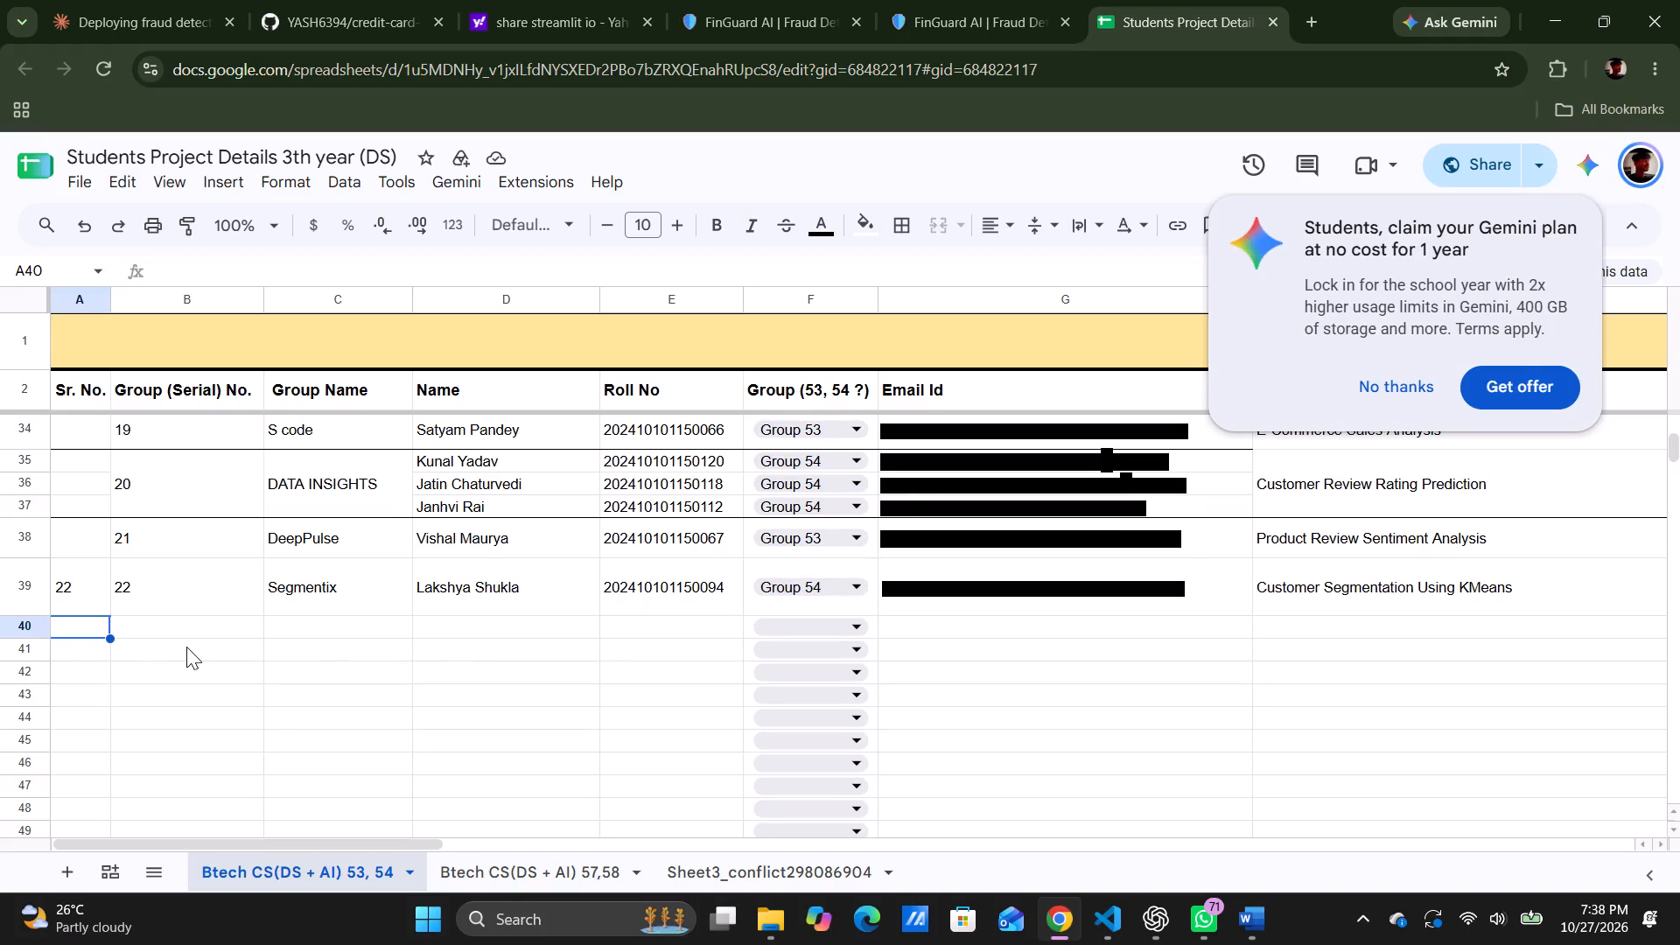
# Fill in the missing serial numbers: 19 for S code, 20 for DATA INSIGHTS and 21 for DeepPulse.
pyautogui.scroll(-1, 100, 647)
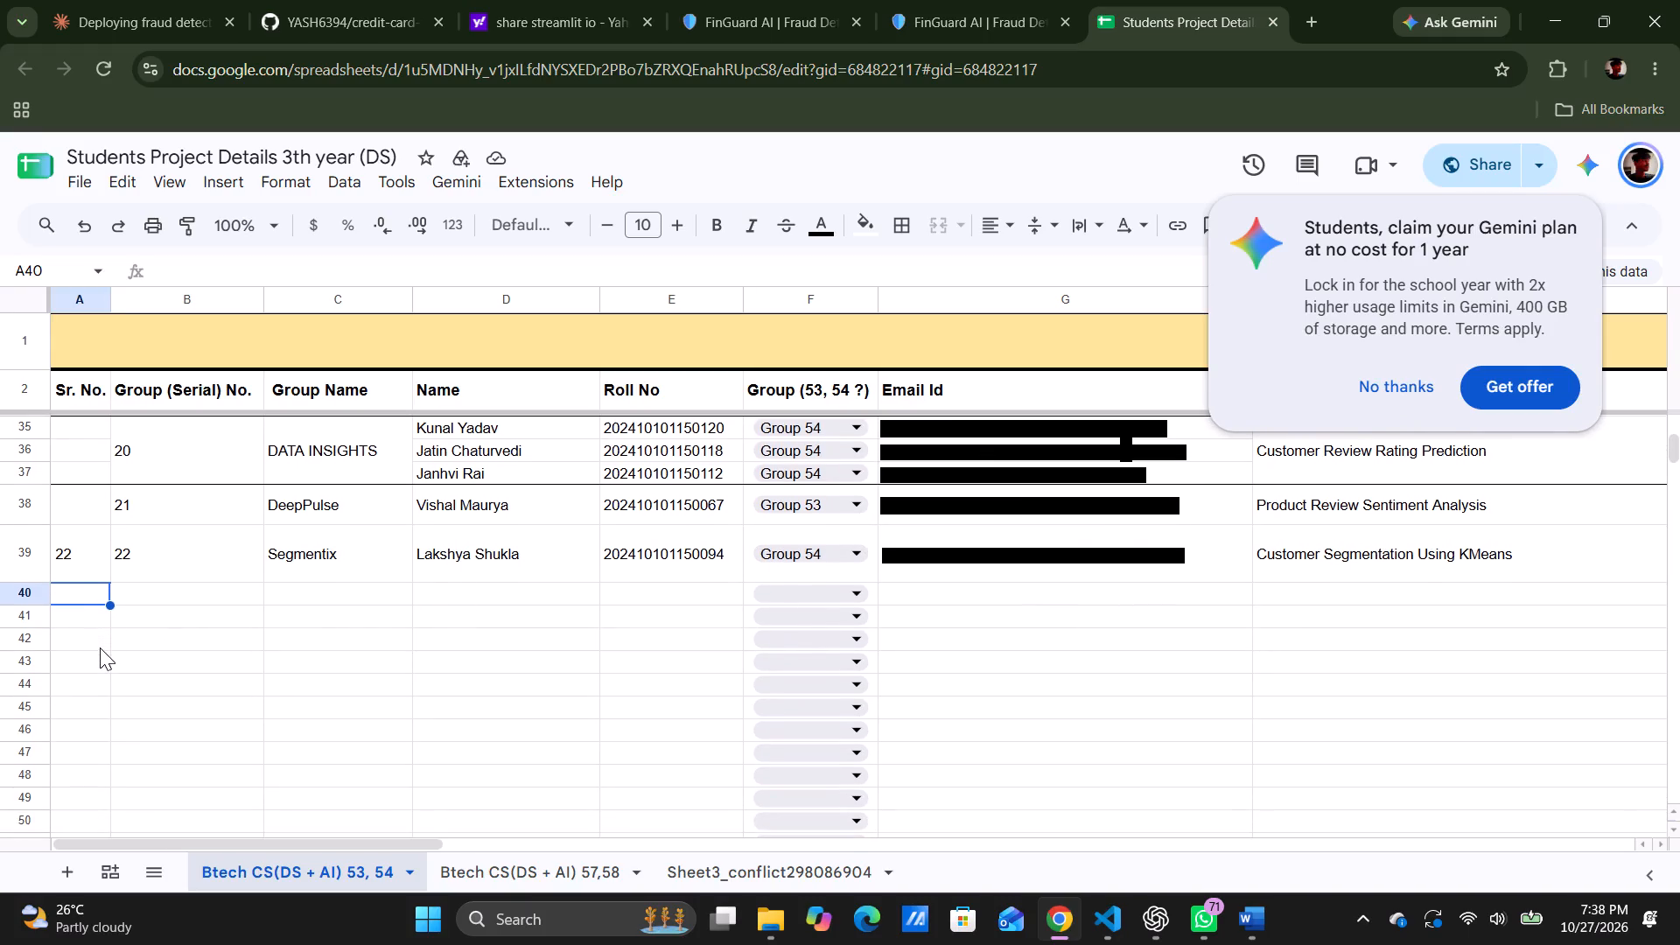
pyautogui.scroll(2, 80, 591)
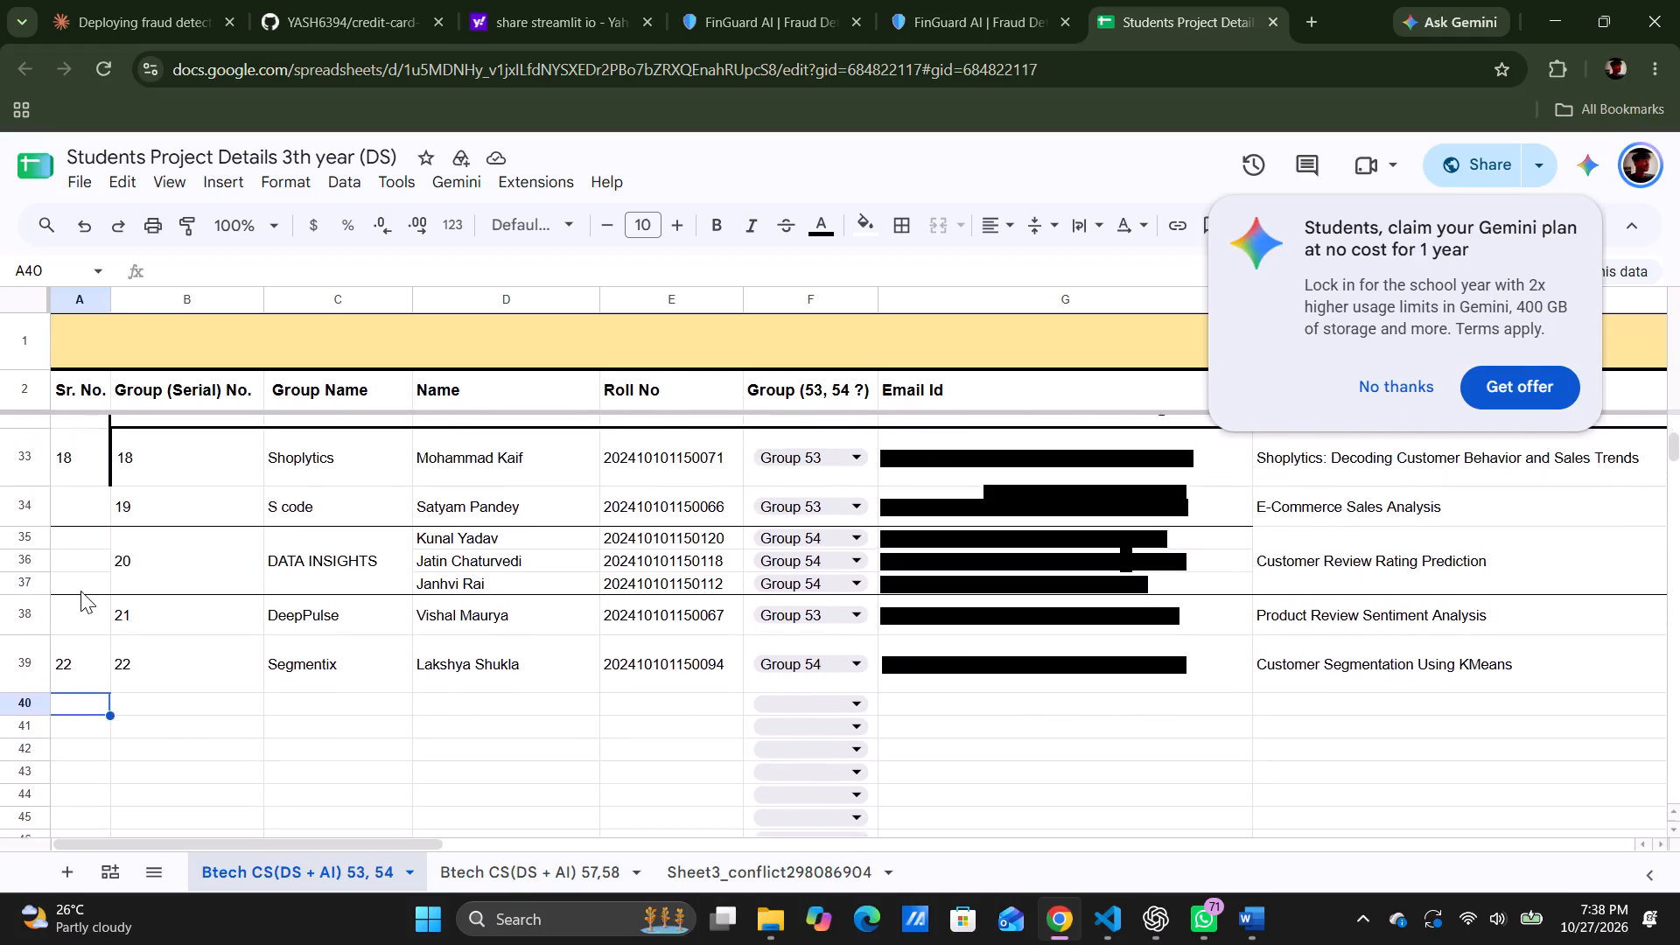
pyautogui.scroll(1, 80, 591)
pyautogui.scroll(-1, 80, 591)
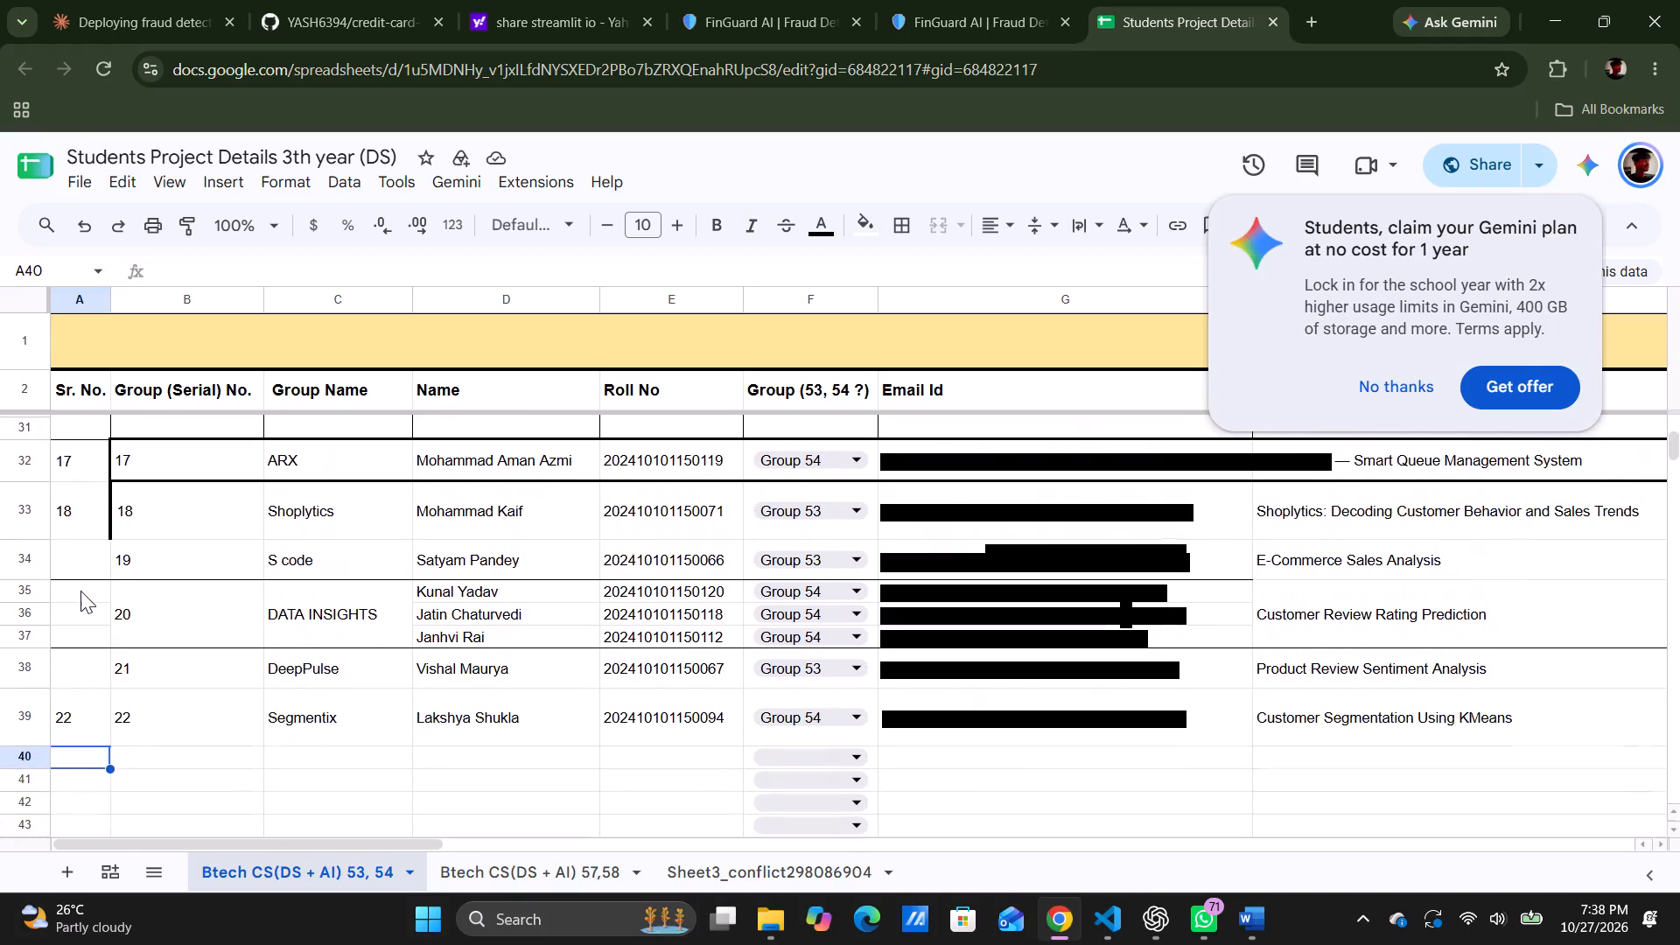
pyautogui.scroll(-1, 80, 591)
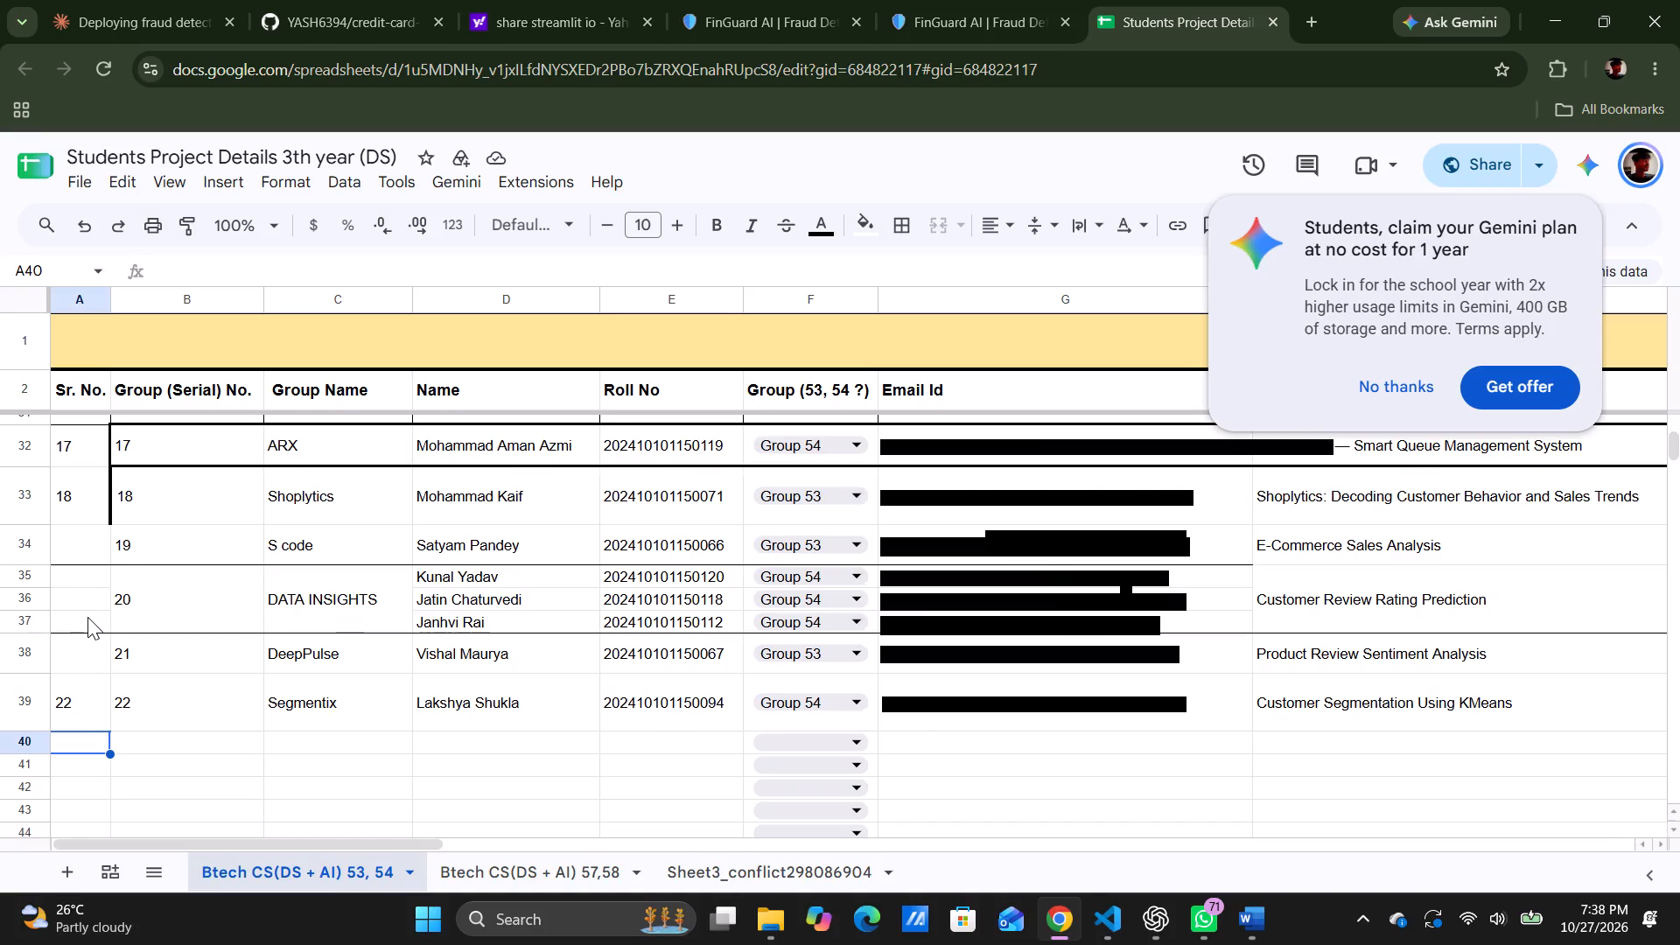
pyautogui.click(81, 546)
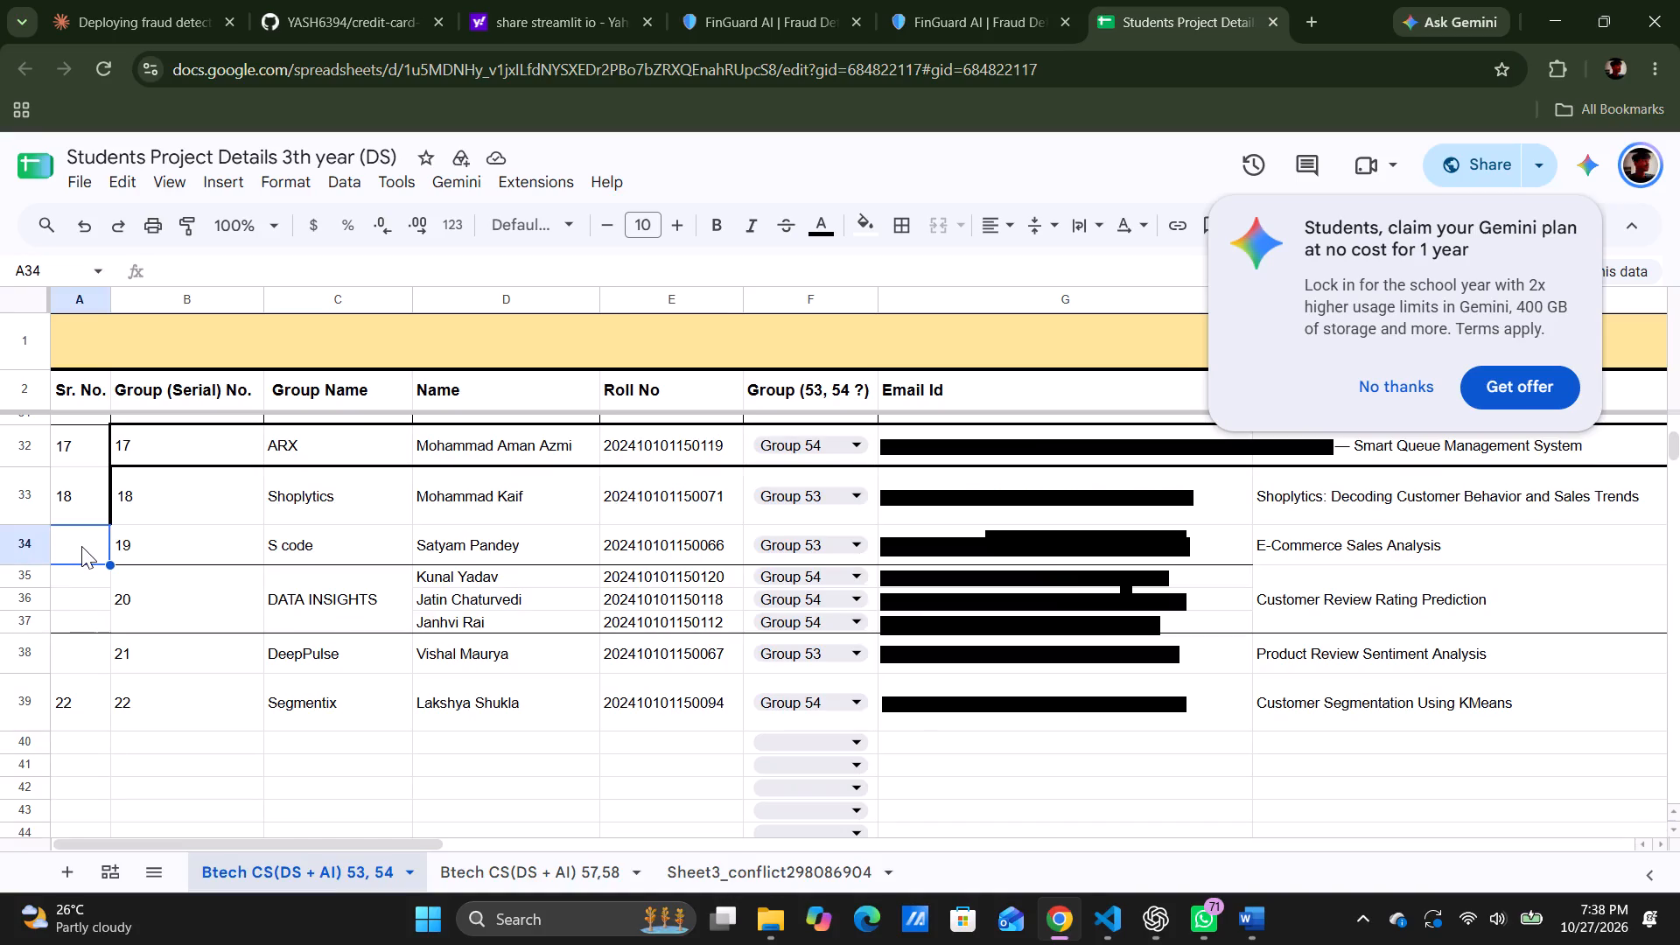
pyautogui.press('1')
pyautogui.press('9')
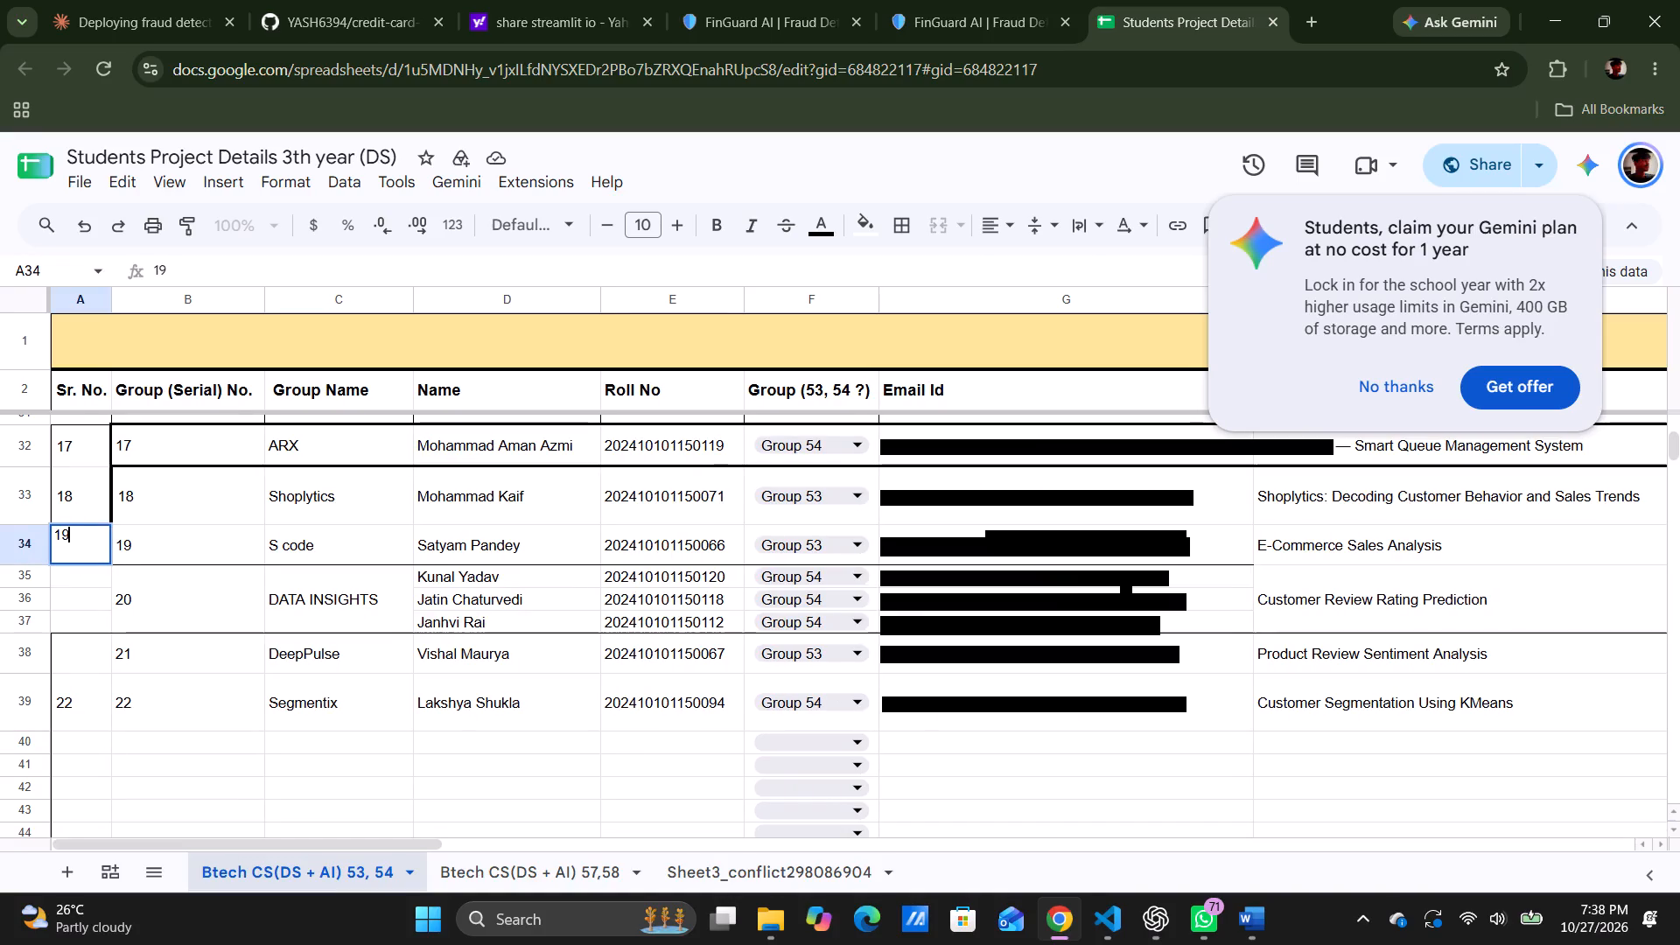
pyautogui.click(87, 591)
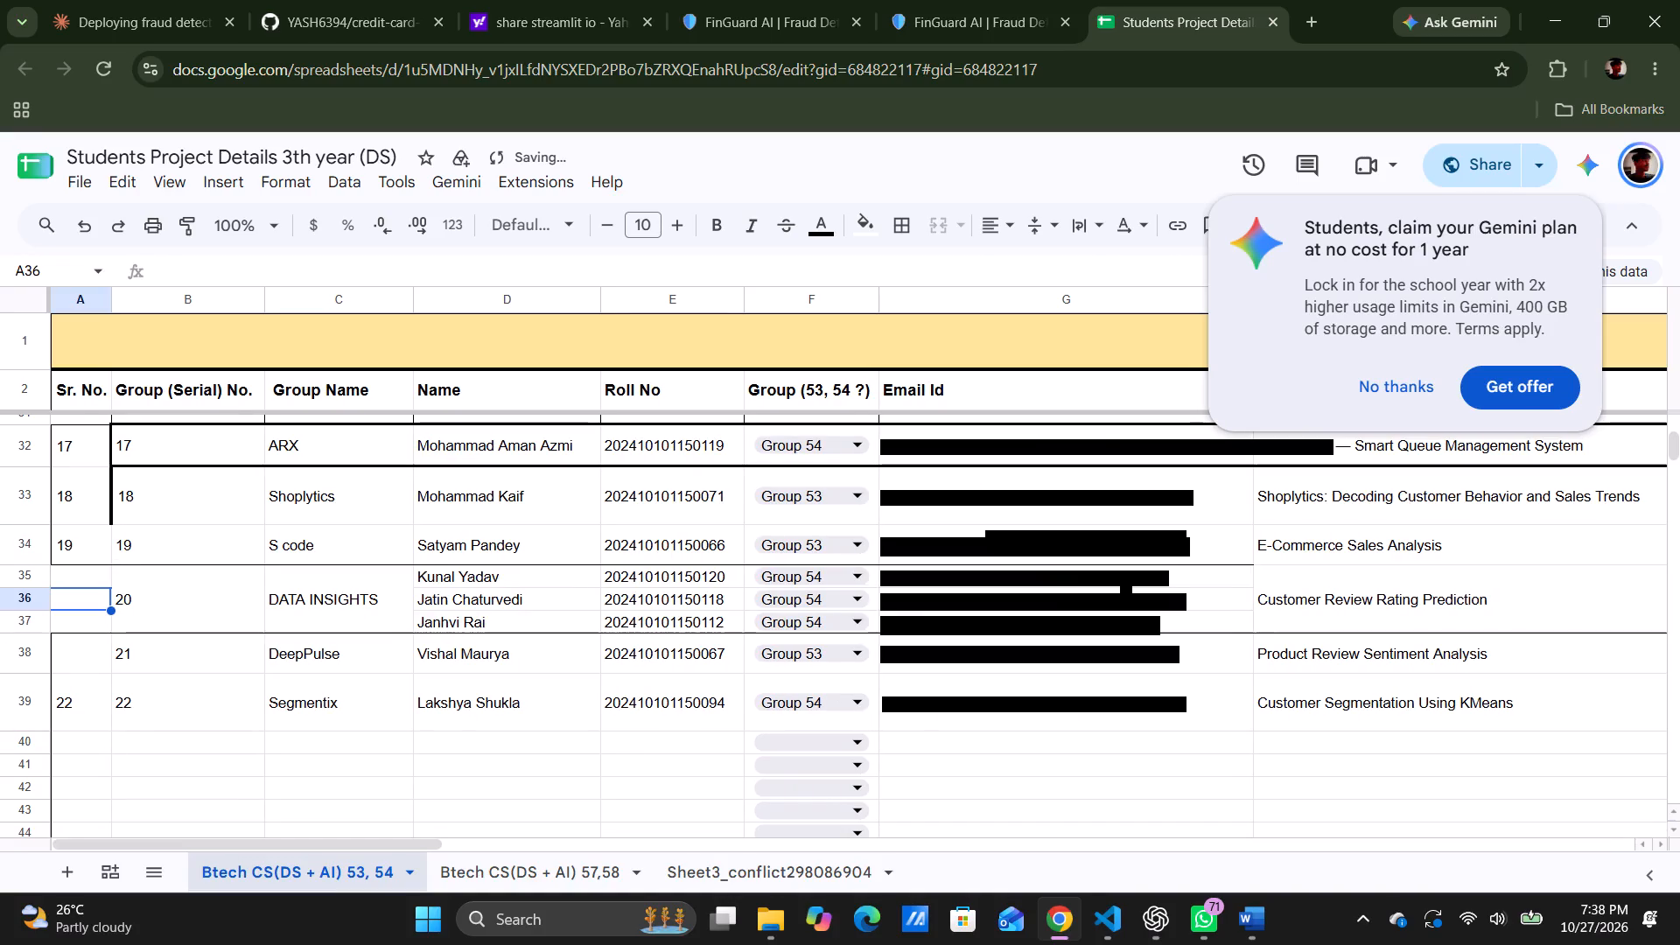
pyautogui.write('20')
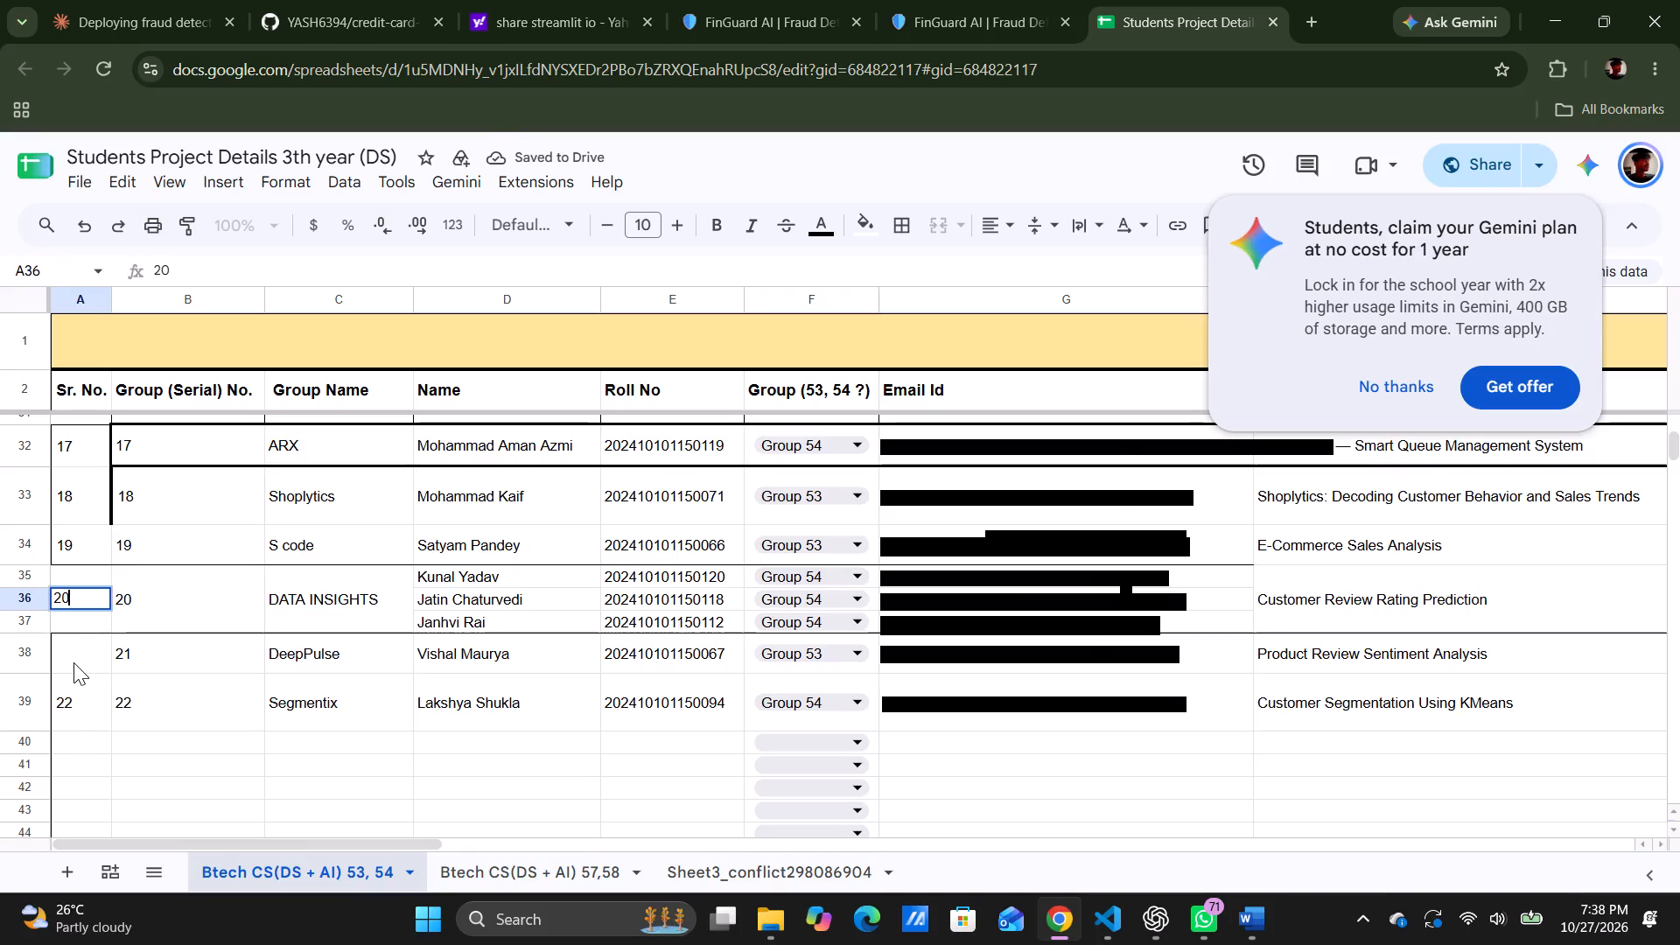
pyautogui.click(73, 662)
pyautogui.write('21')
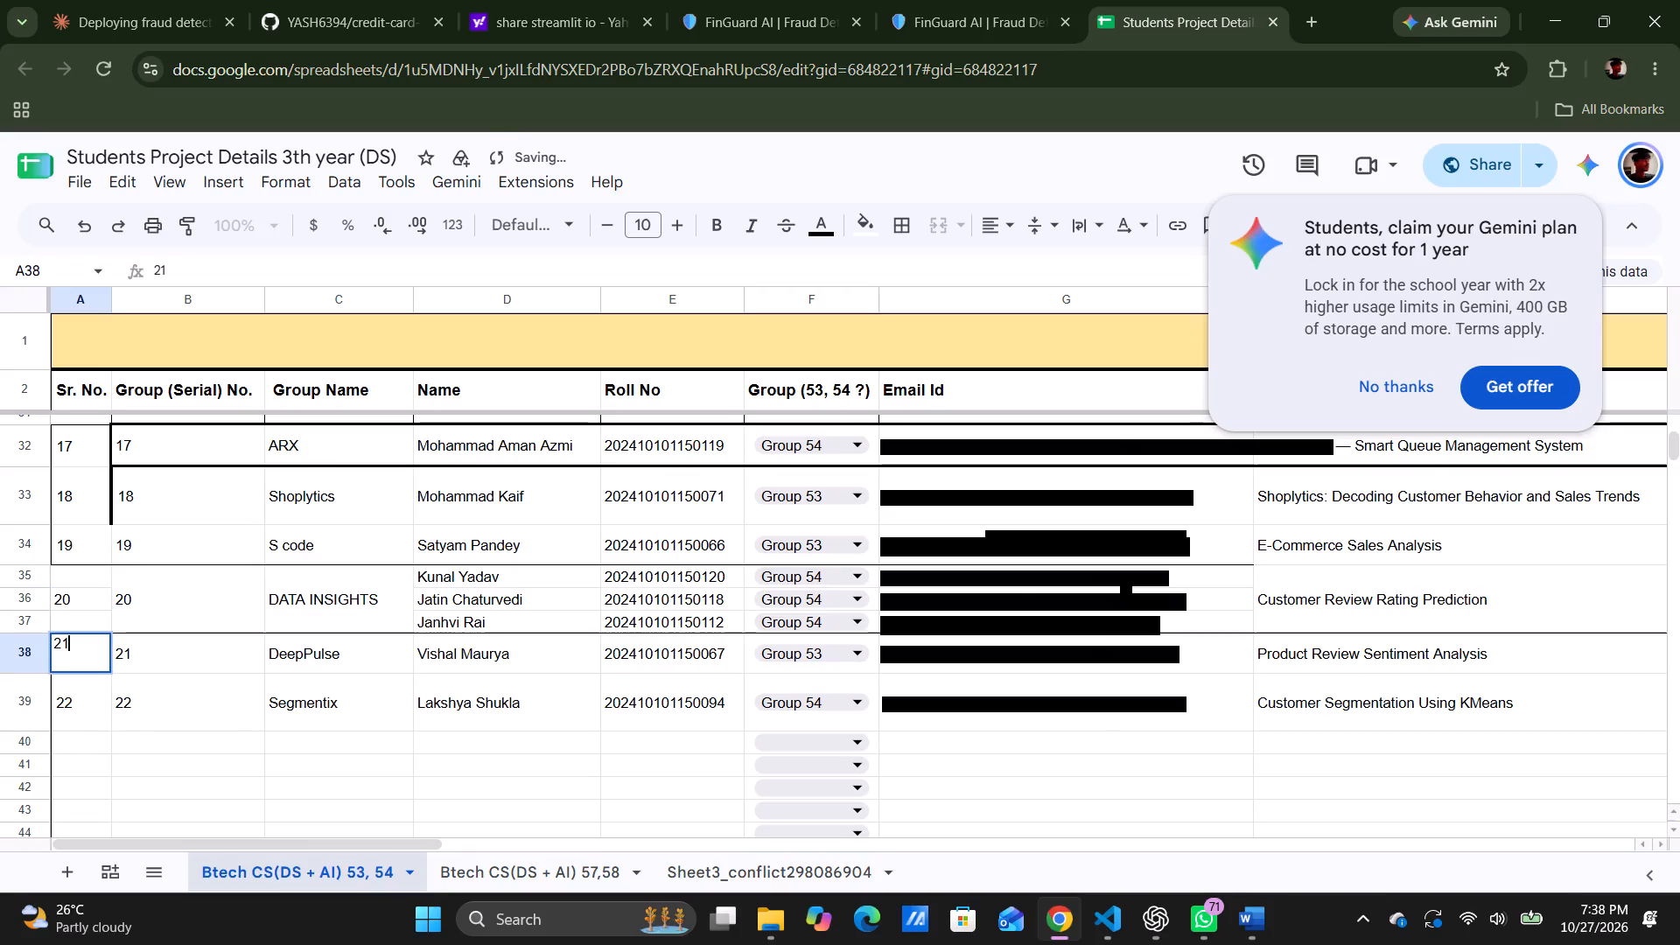
# Start row 40 with Sr. No. 23, group serial number 23 and the copied group name "FraudShield AI".
pyautogui.click(107, 756)
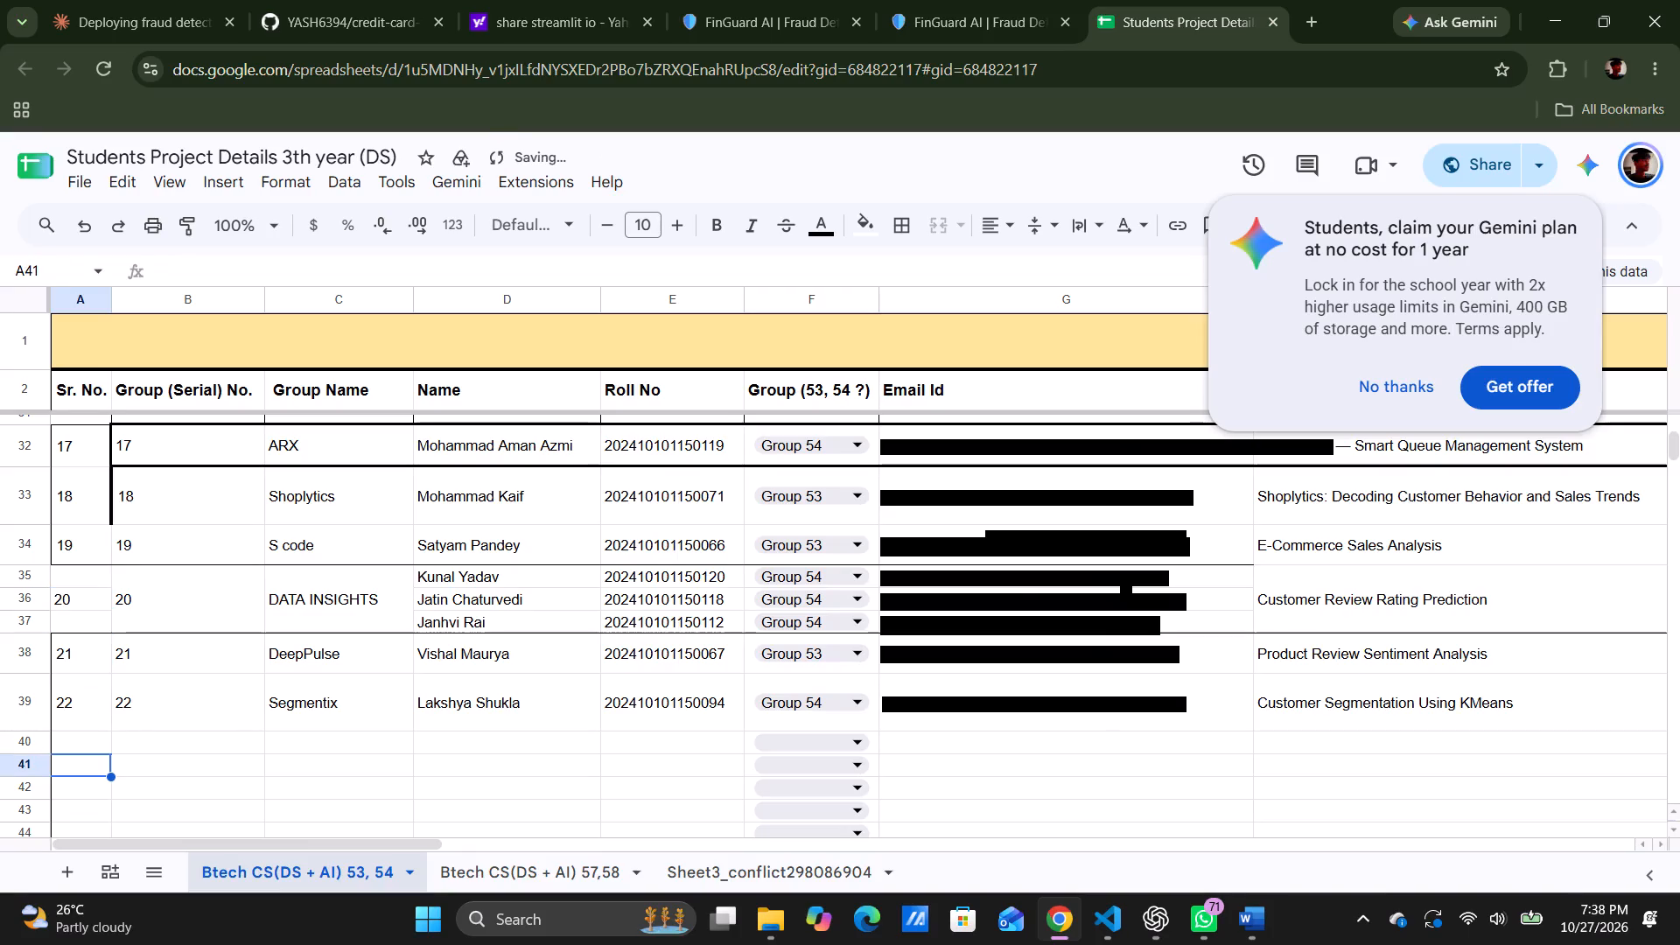
pyautogui.click(94, 750)
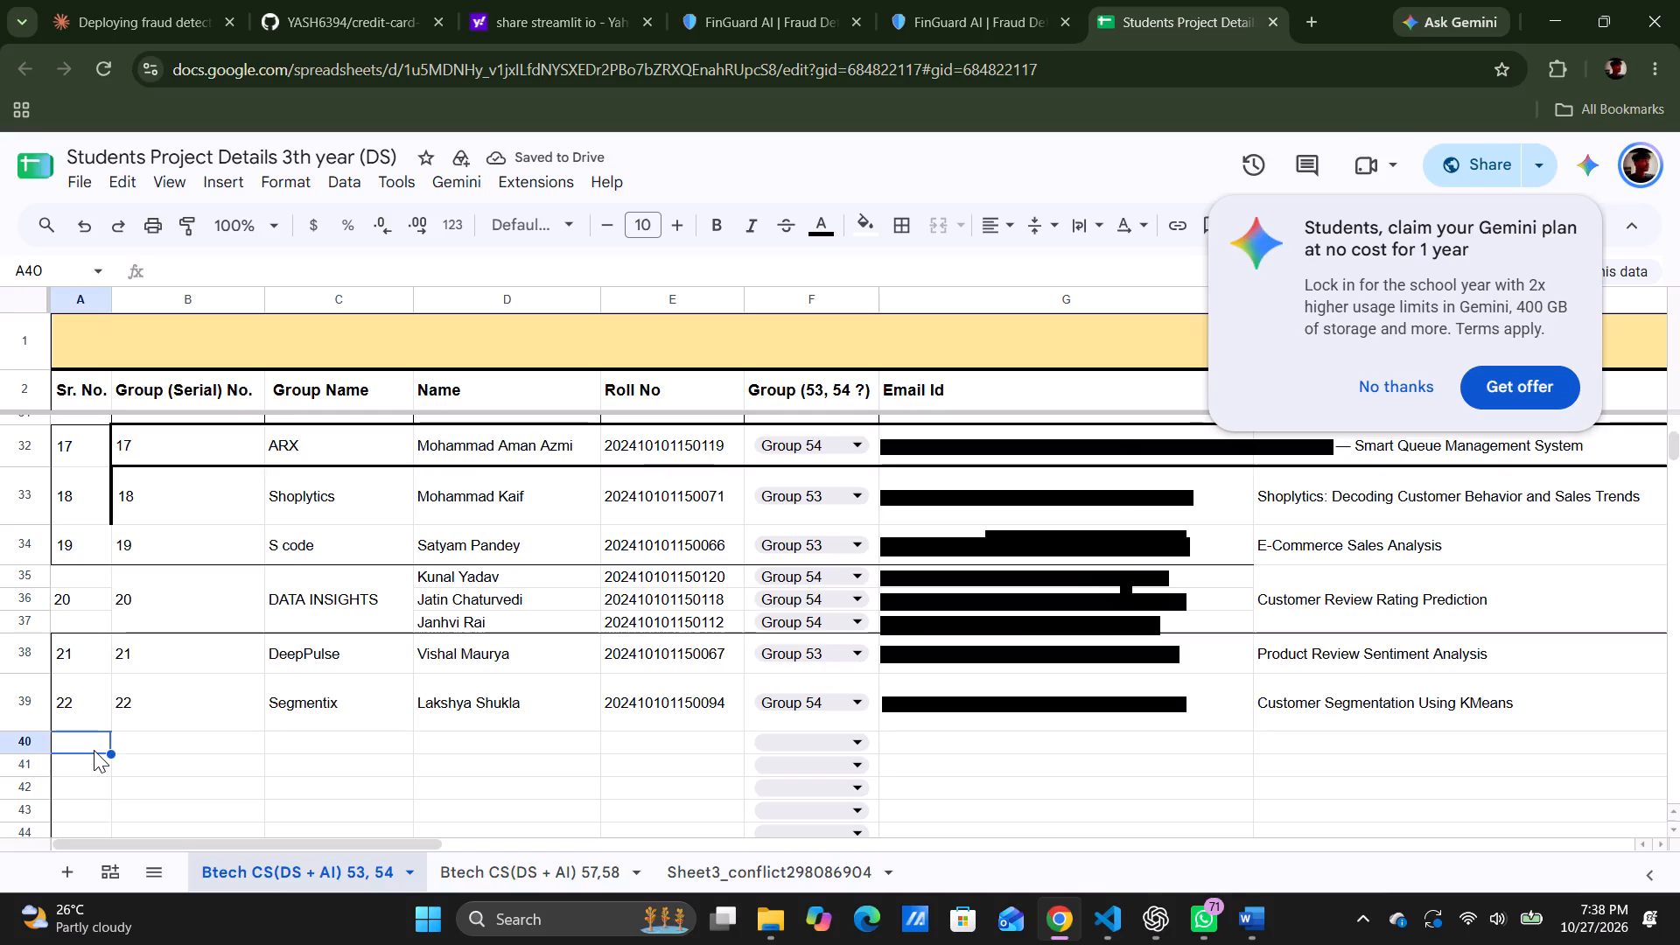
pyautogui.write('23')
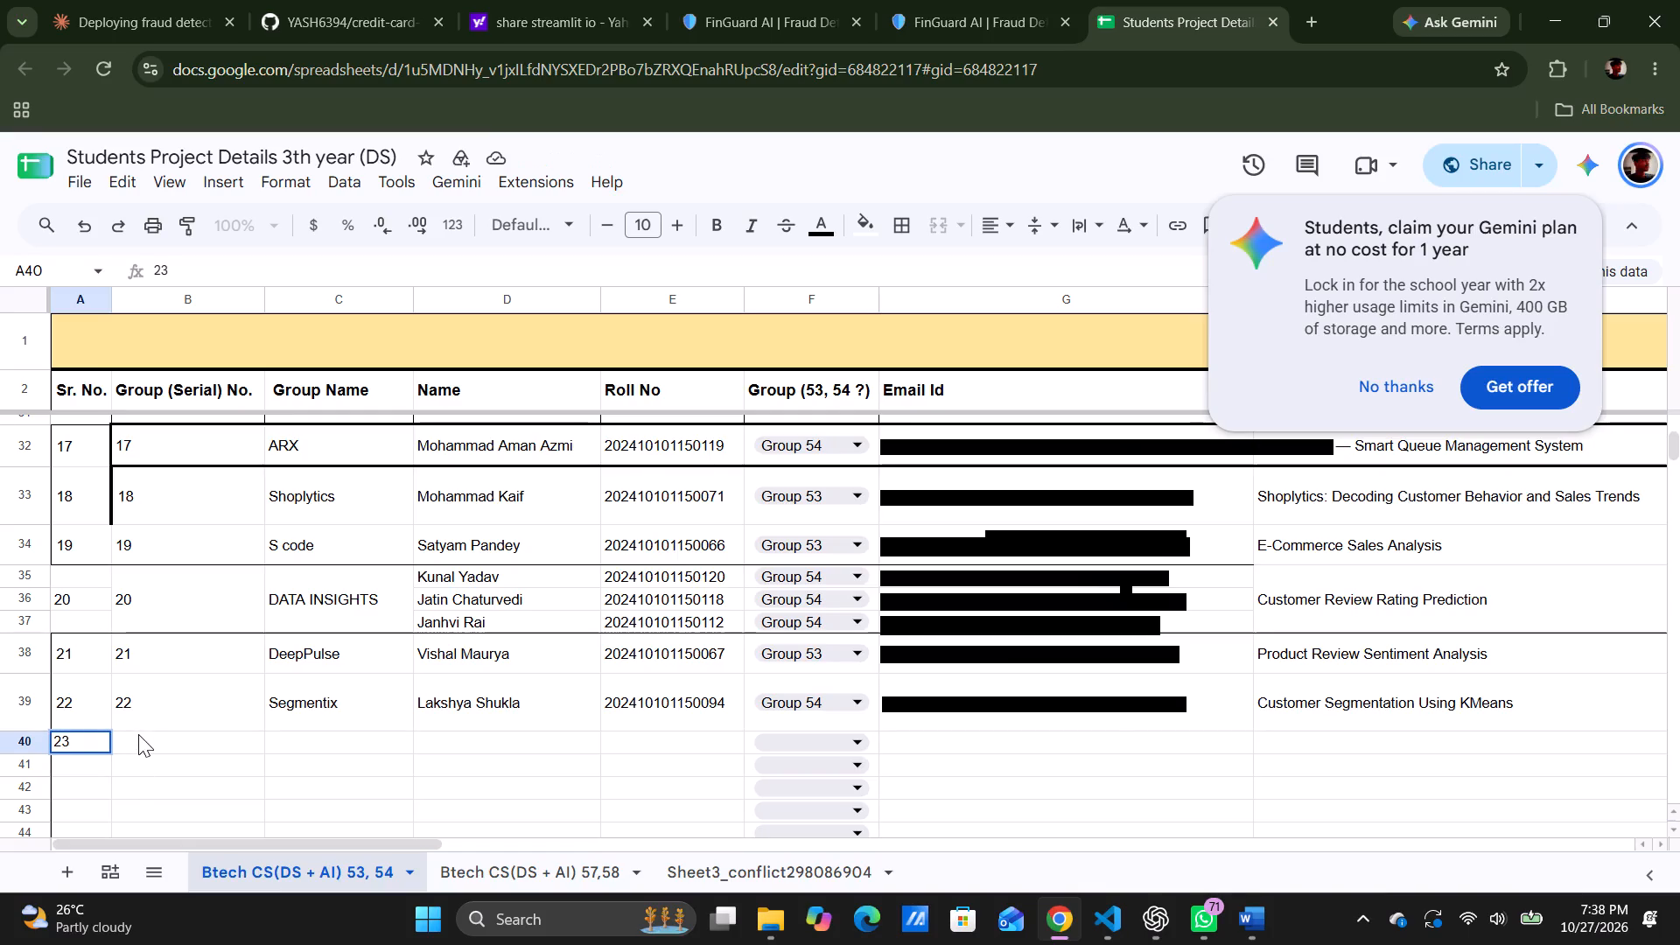
pyautogui.click(138, 734)
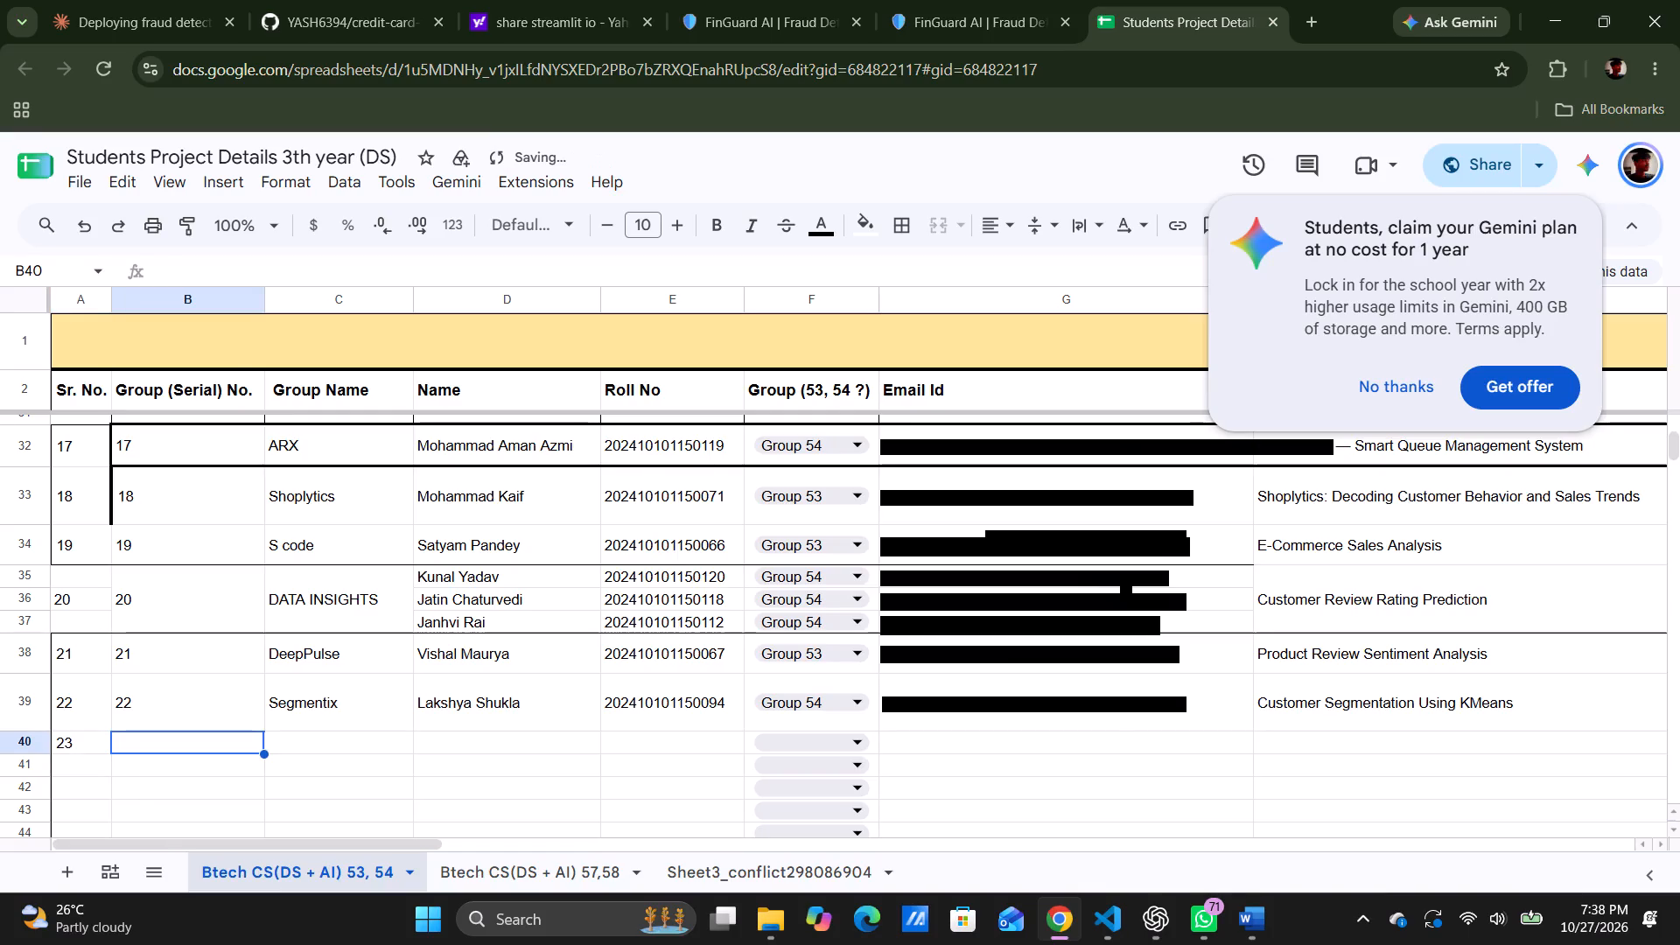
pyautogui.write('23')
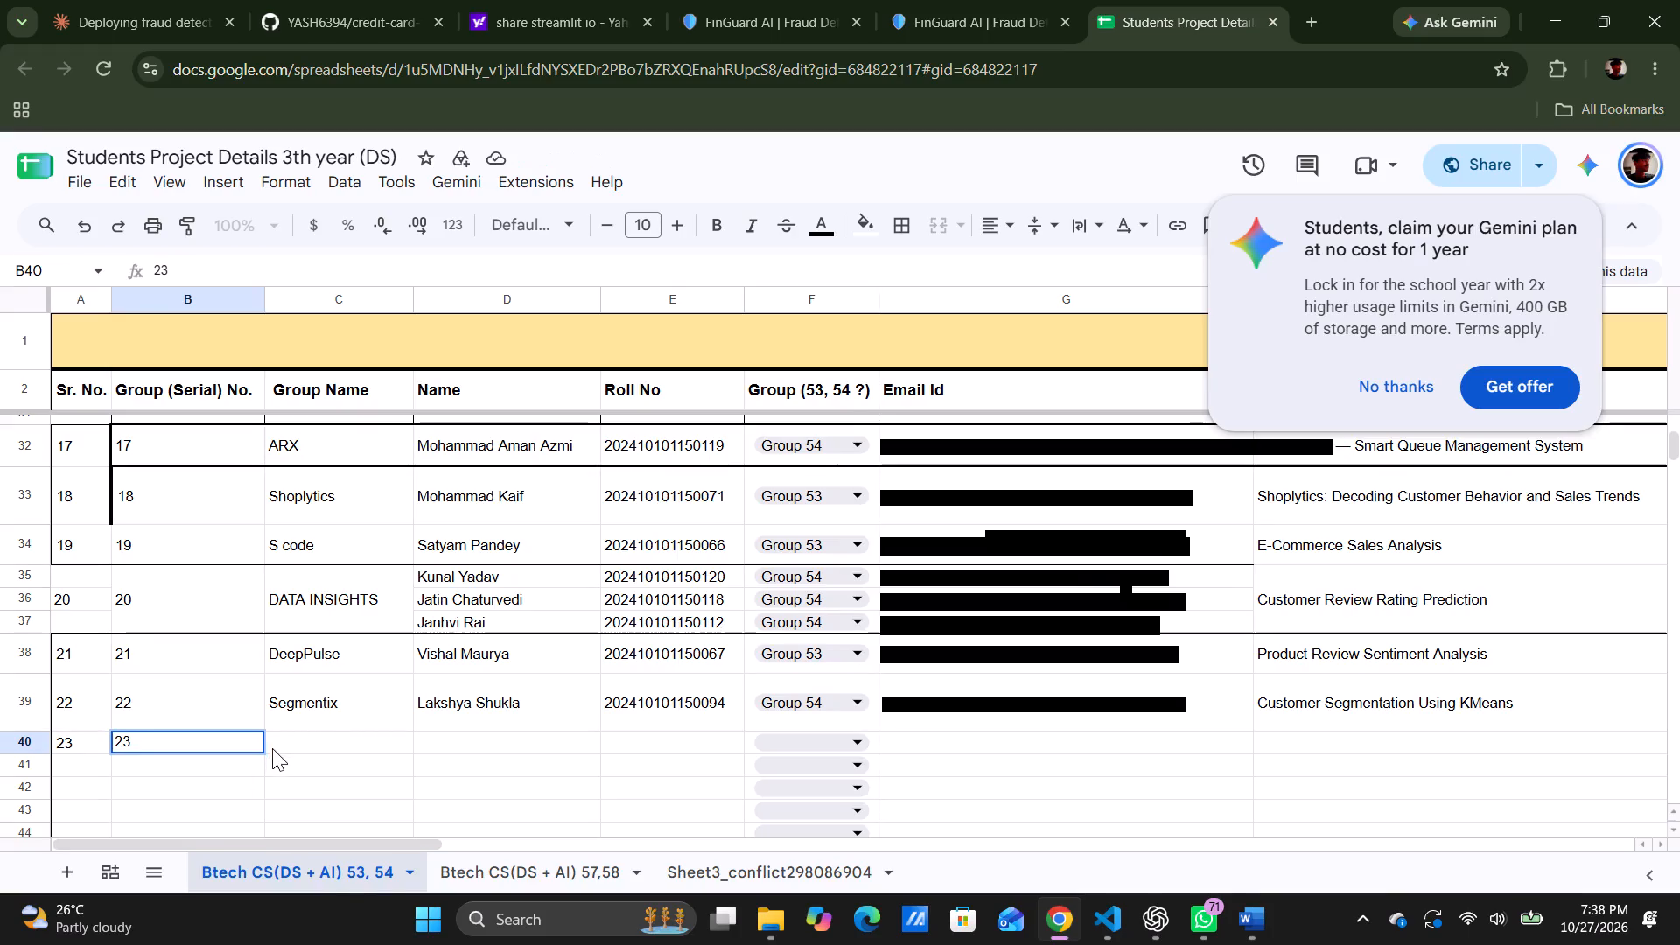
pyautogui.click(273, 738)
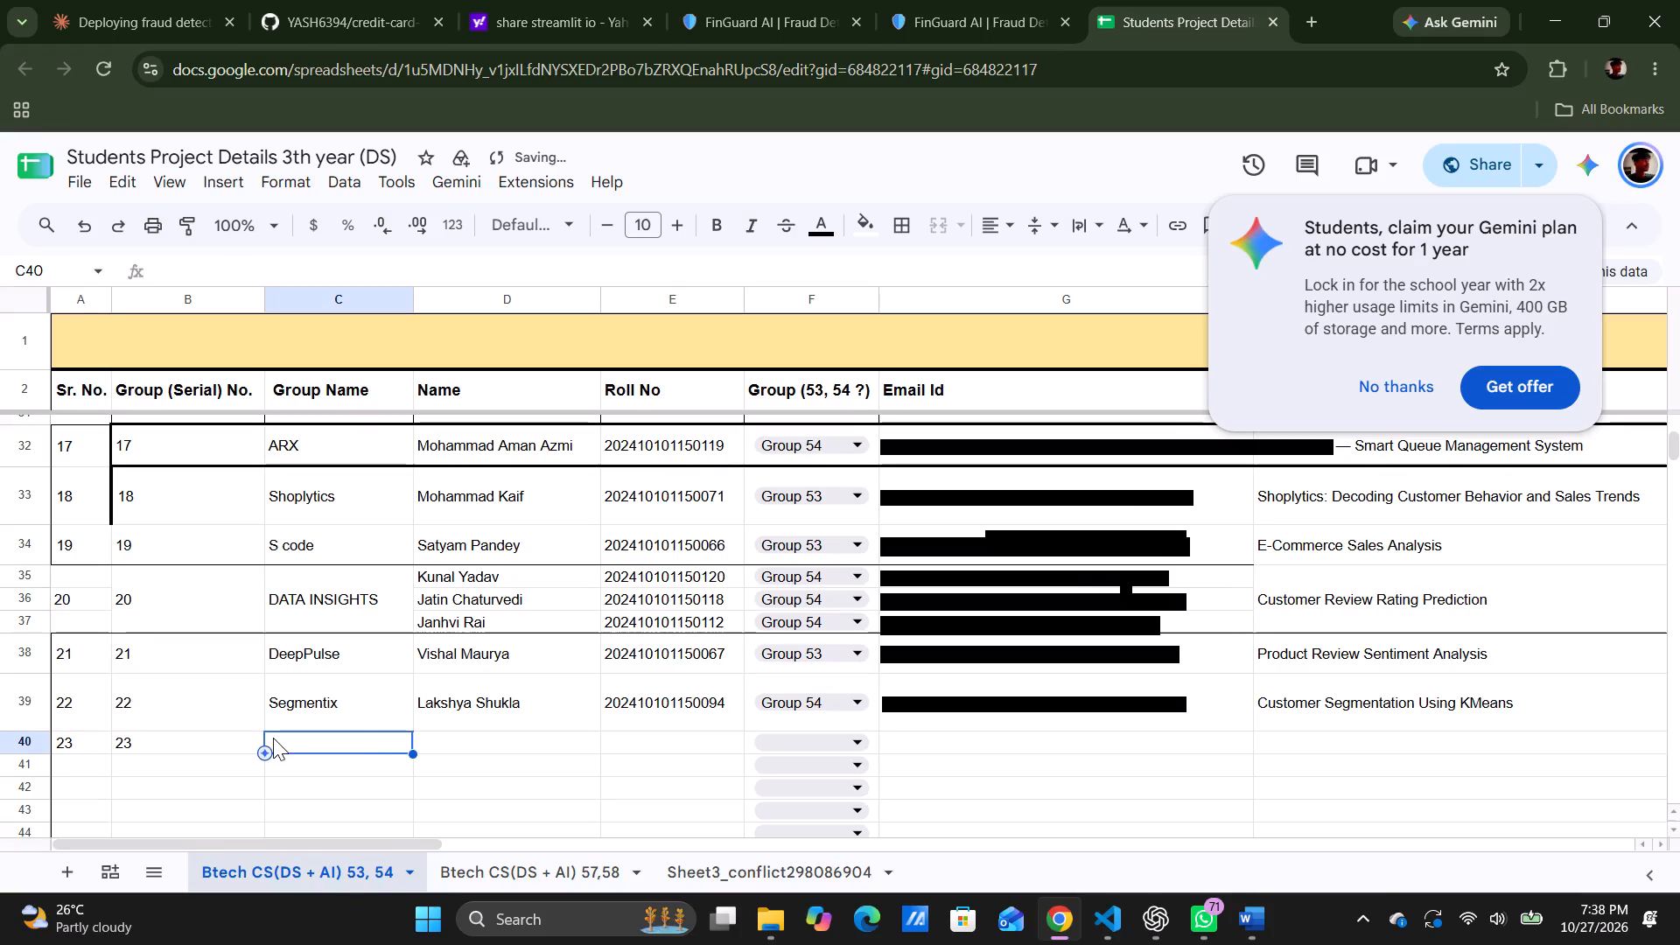
pyautogui.hotkey('ctrl', 'v')
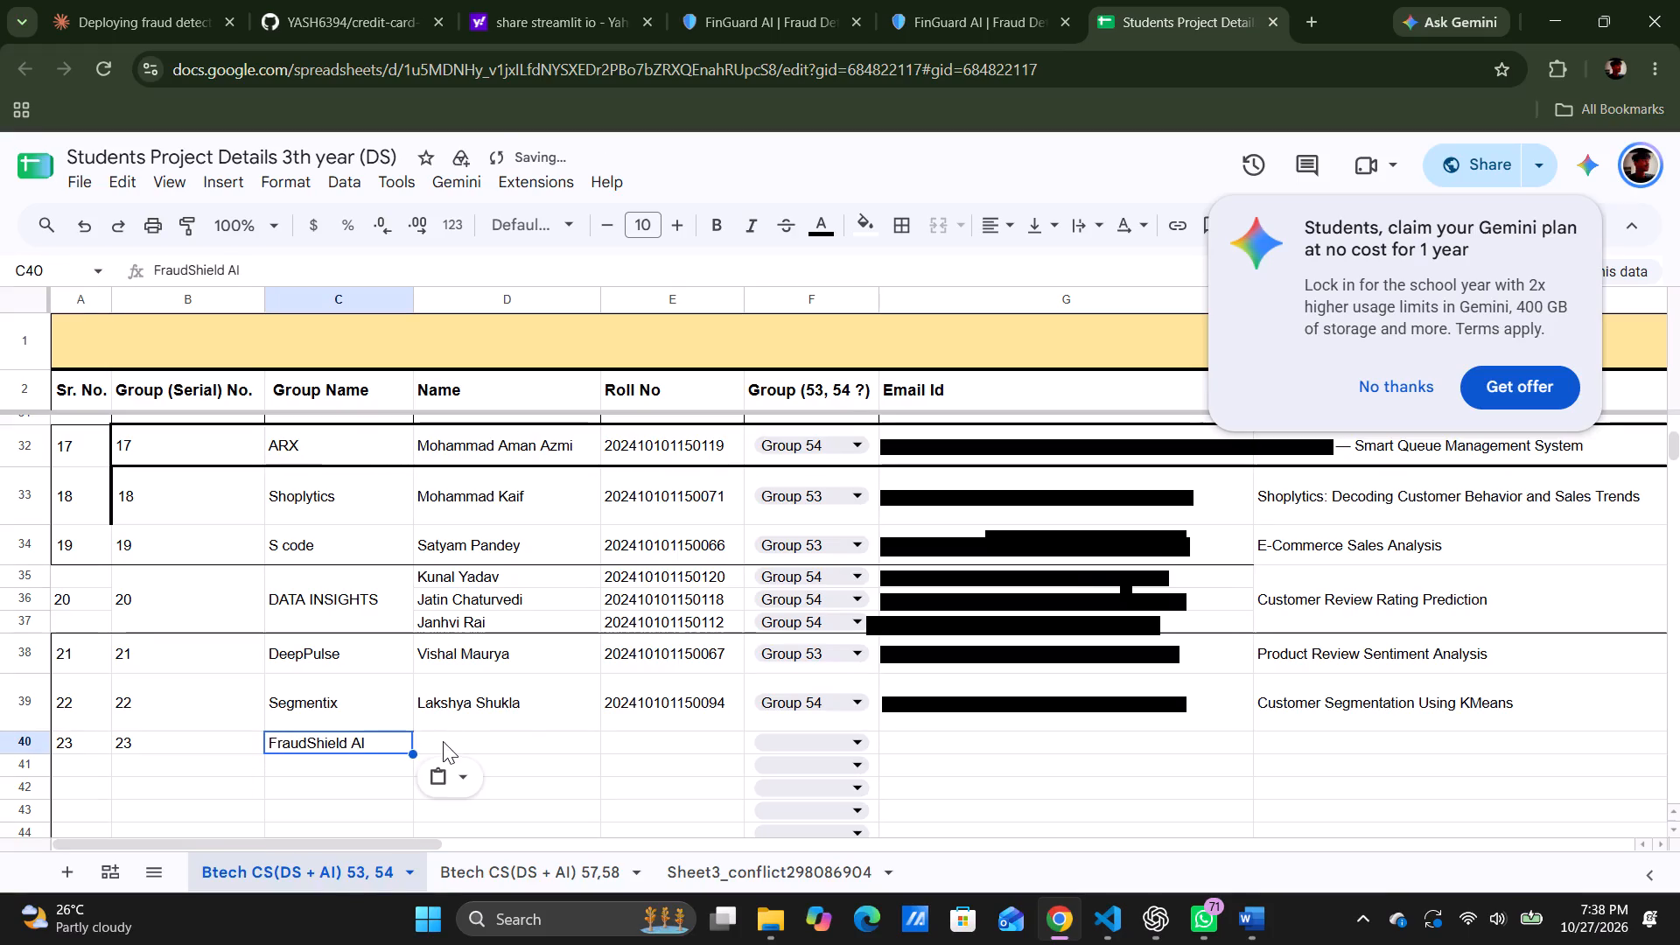
# Enter the first team member's name in capitals in the Name column of the FraudShield AI row.
pyautogui.click(443, 742)
pyautogui.click(443, 742)
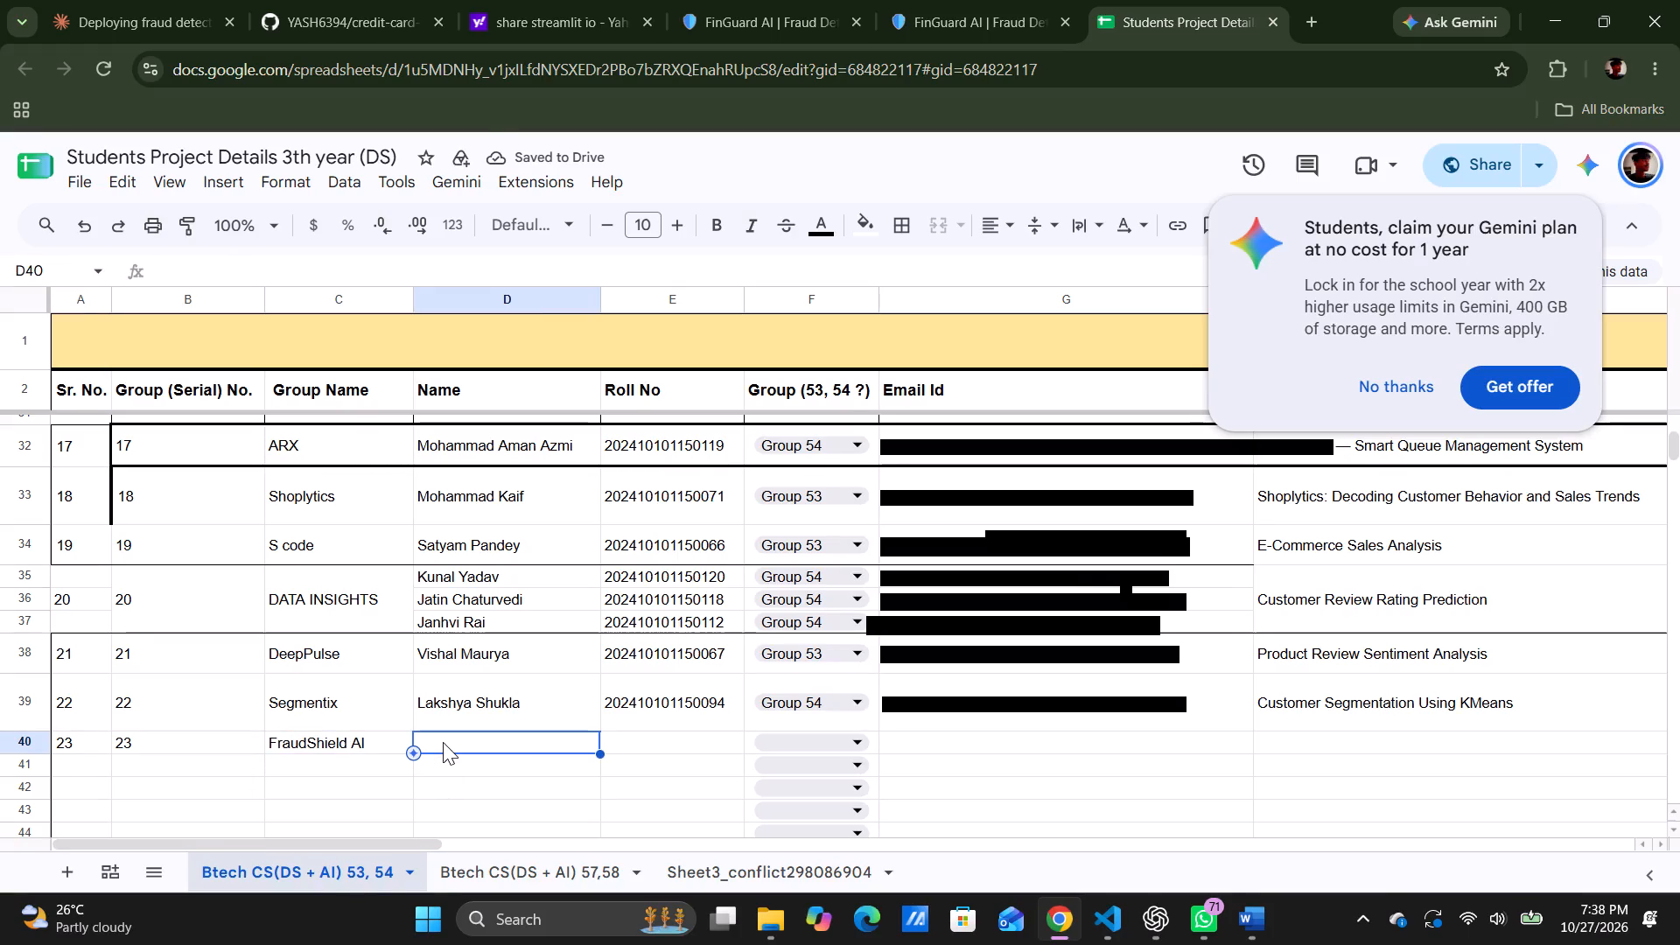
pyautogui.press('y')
pyautogui.press('BackSpace')
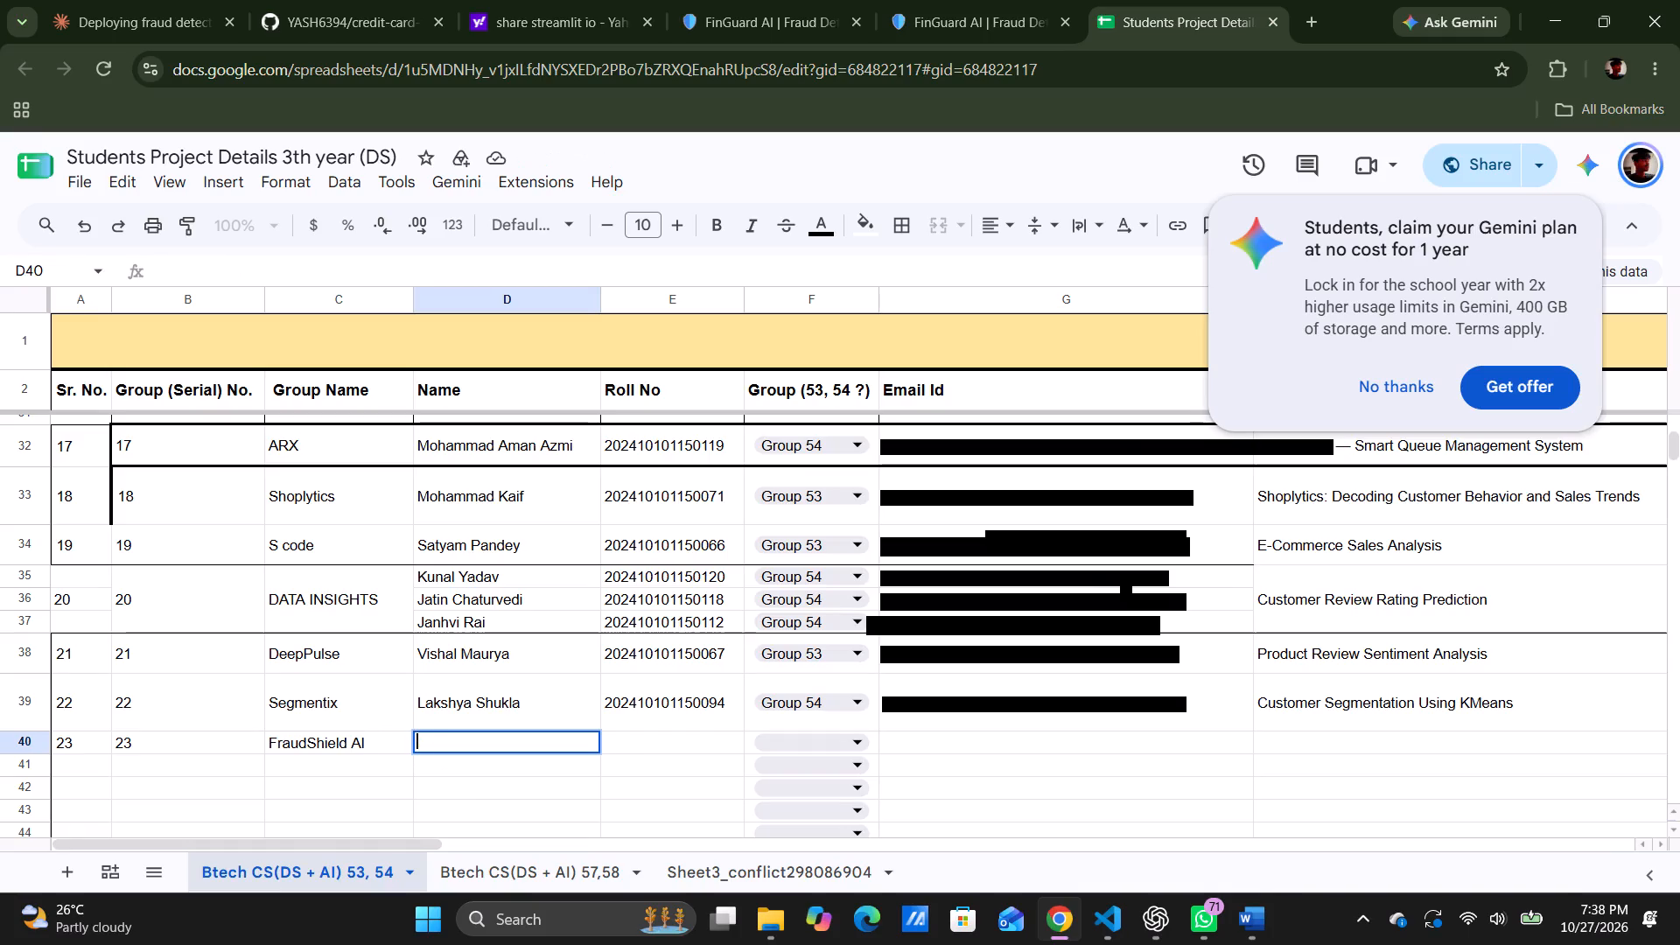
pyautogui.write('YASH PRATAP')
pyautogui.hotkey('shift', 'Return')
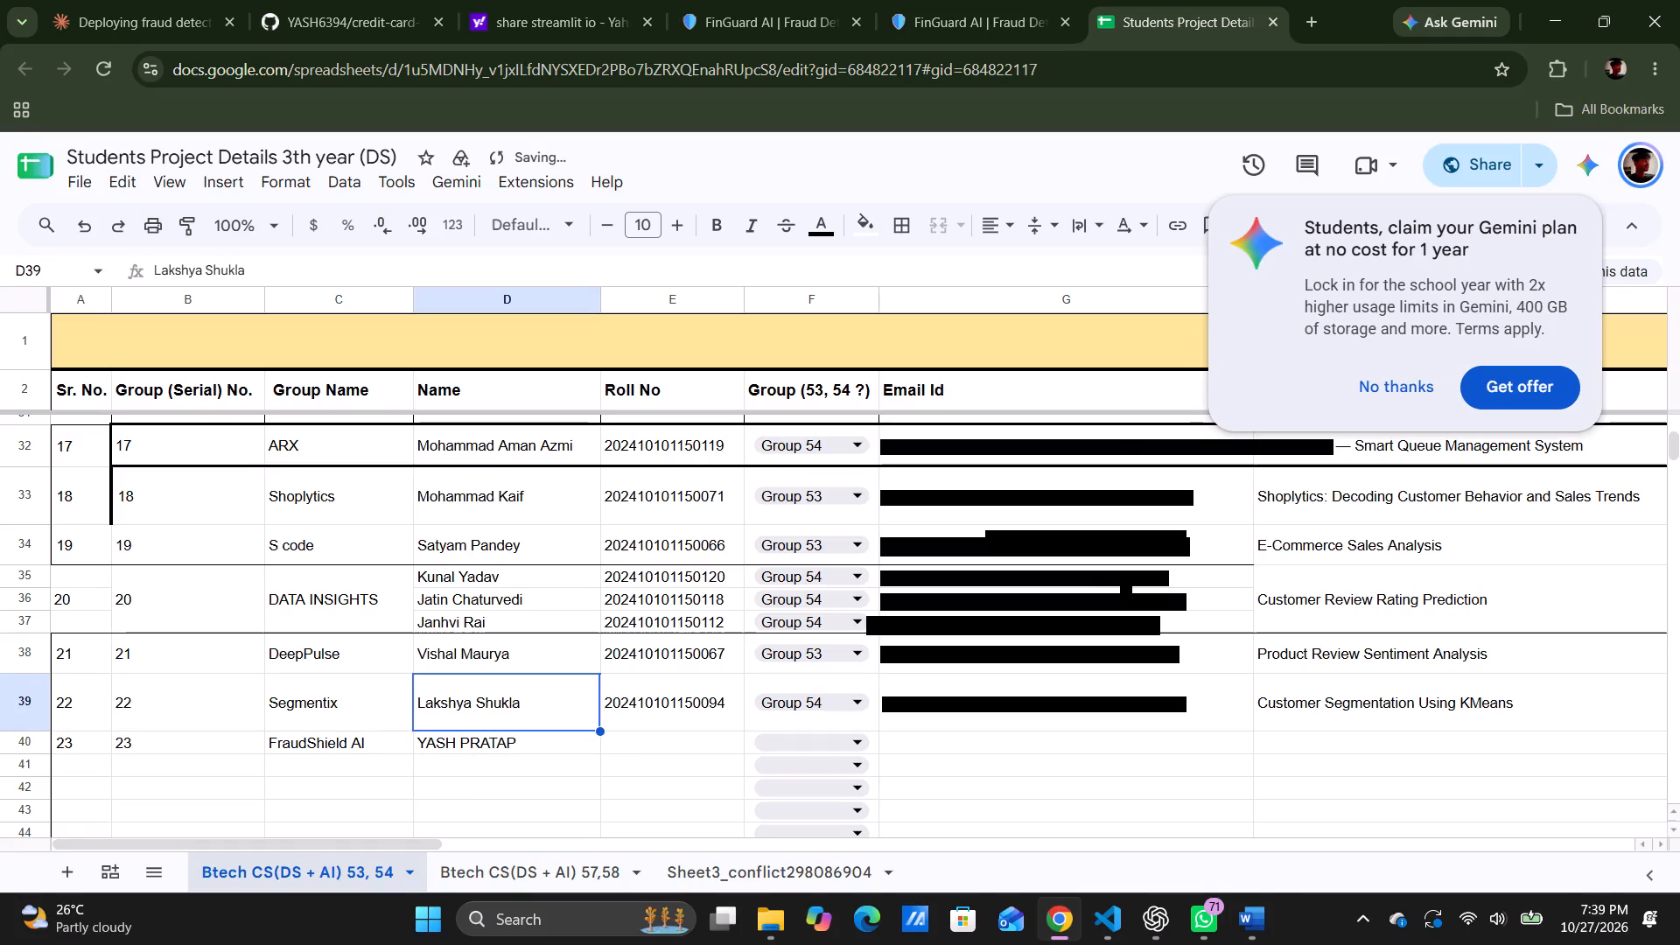
pyautogui.click(533, 737)
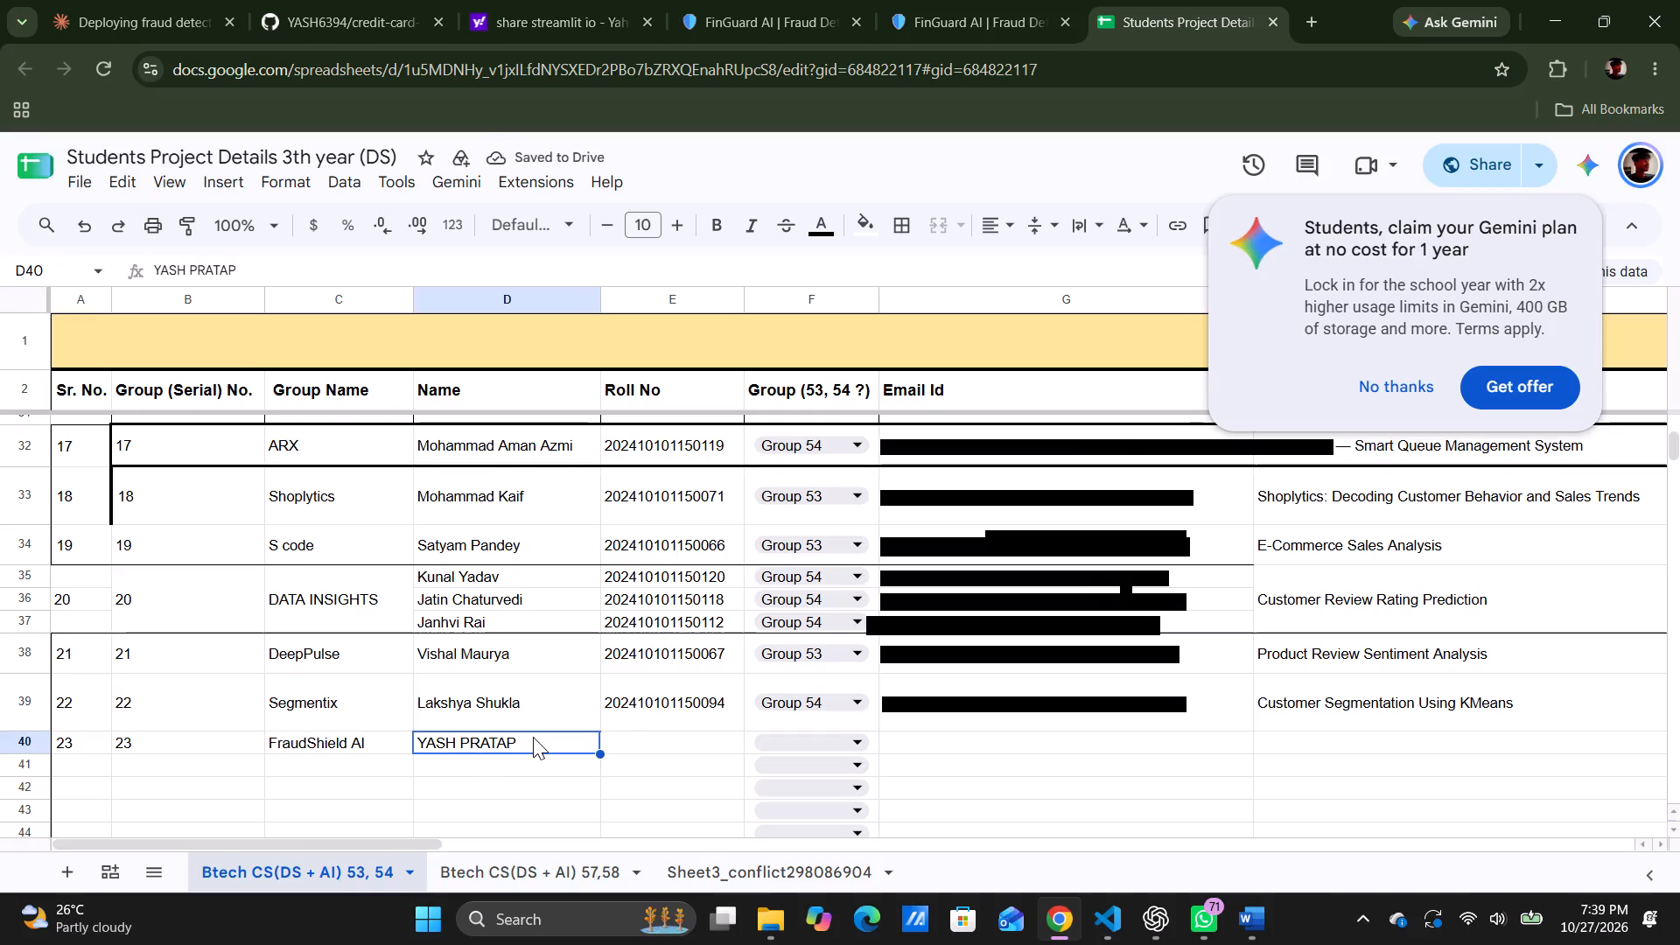
pyautogui.press('Return')
pyautogui.hotkey('shift', 'Return')
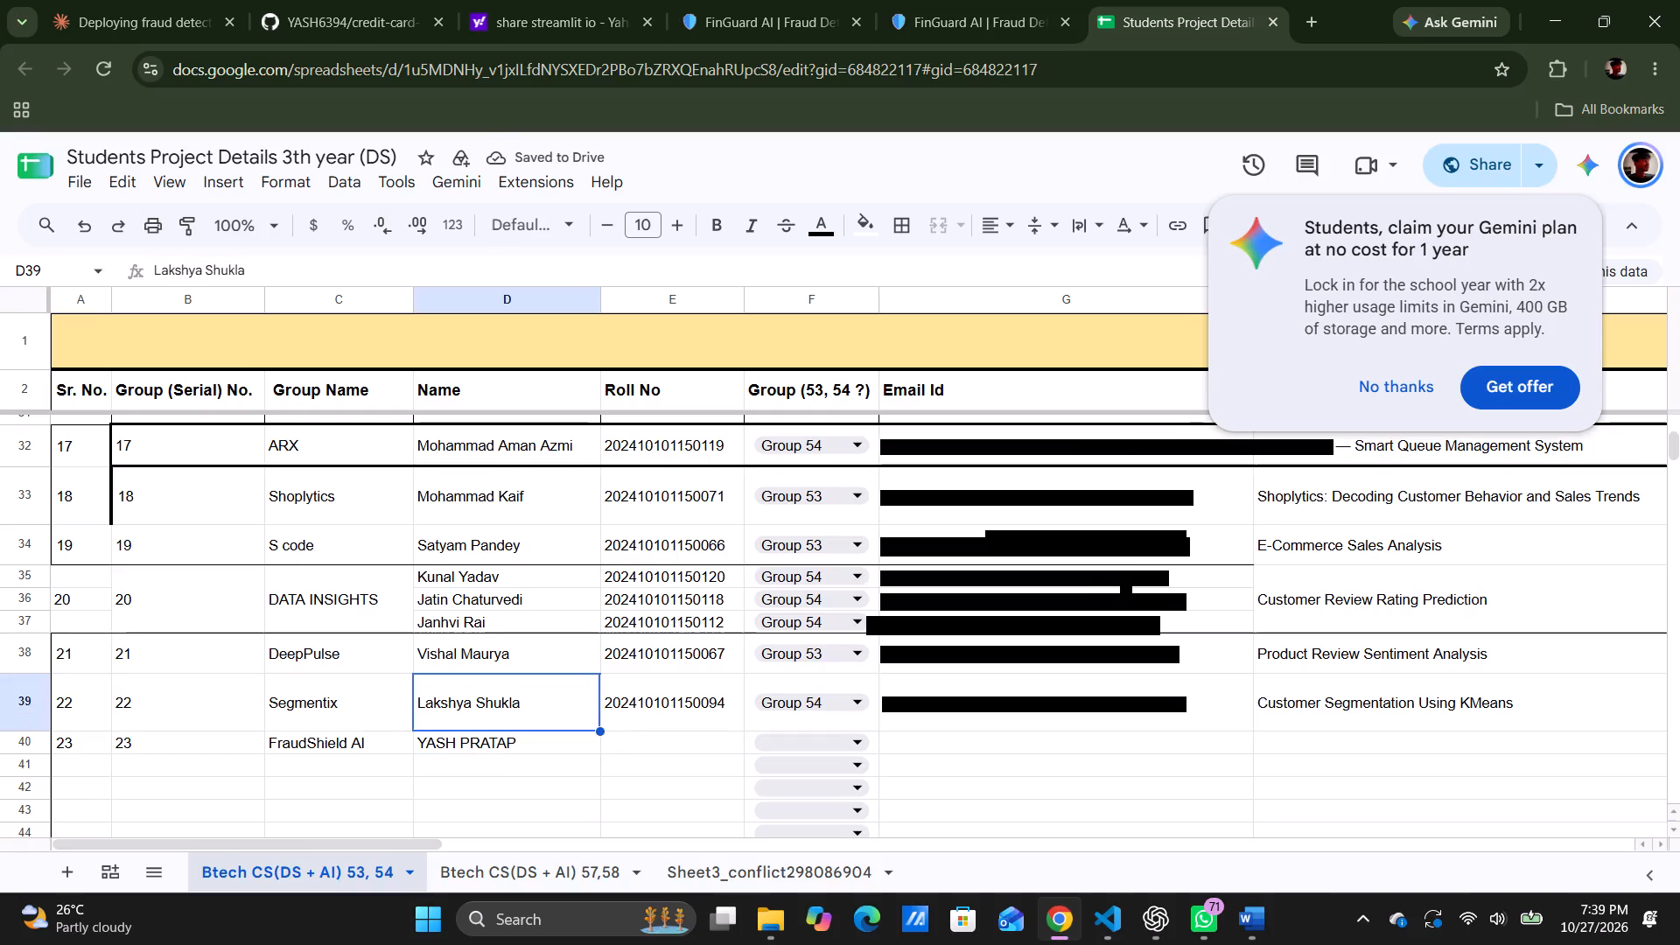
pyautogui.press('Down')
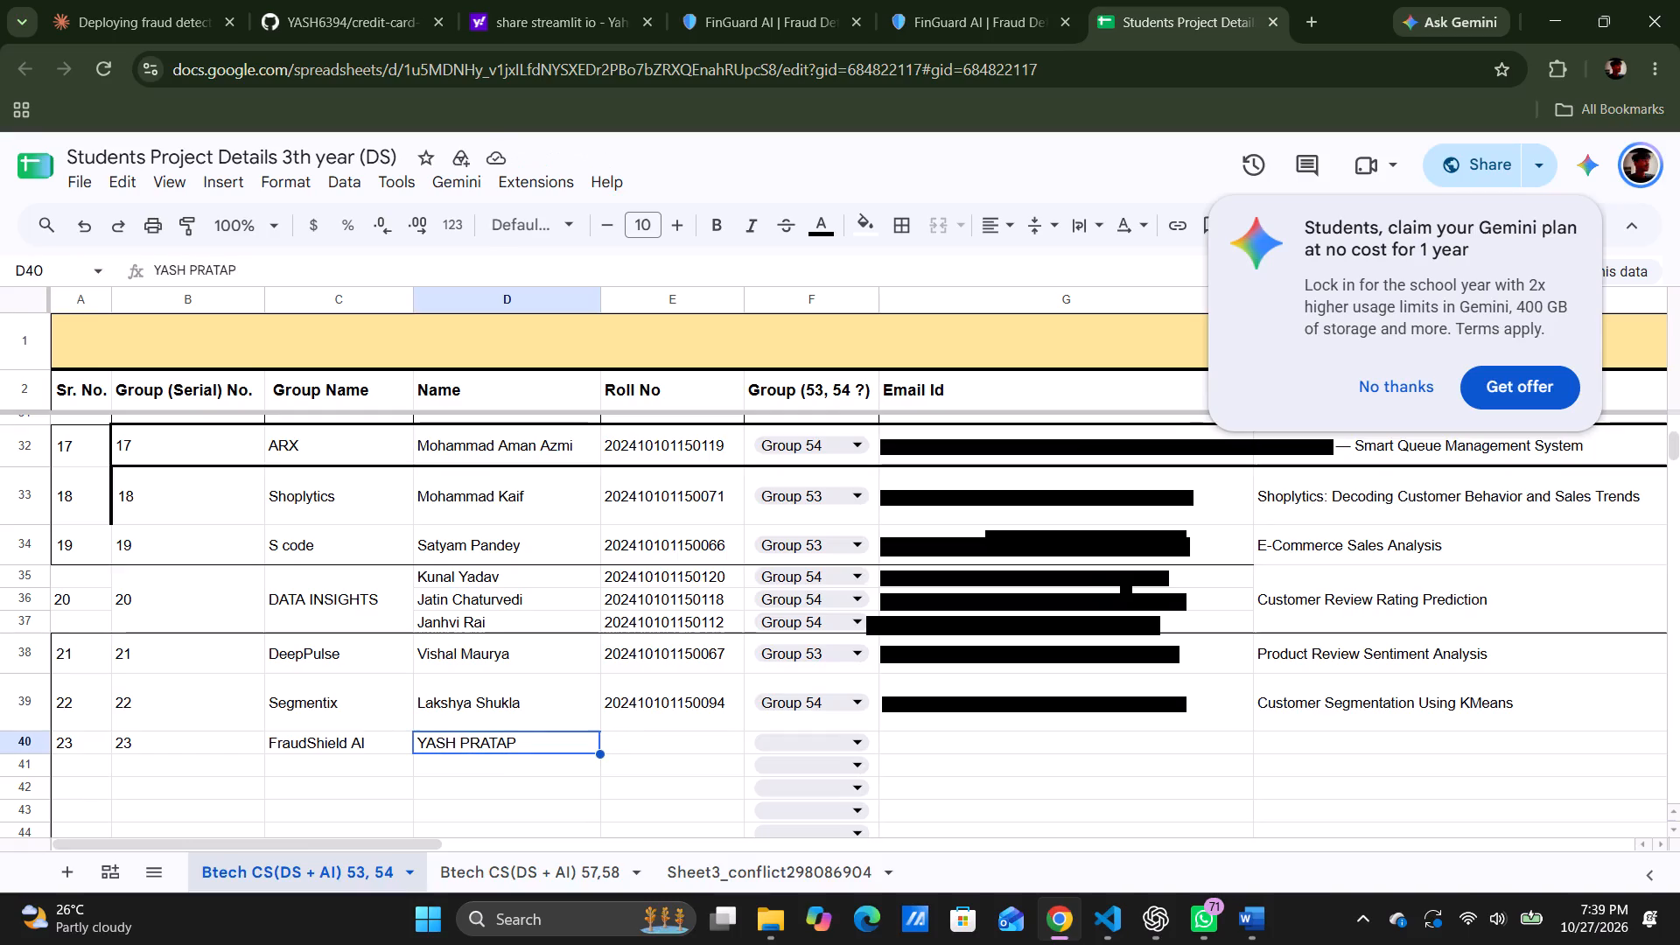
pyautogui.press('Return')
pyautogui.press('Return')
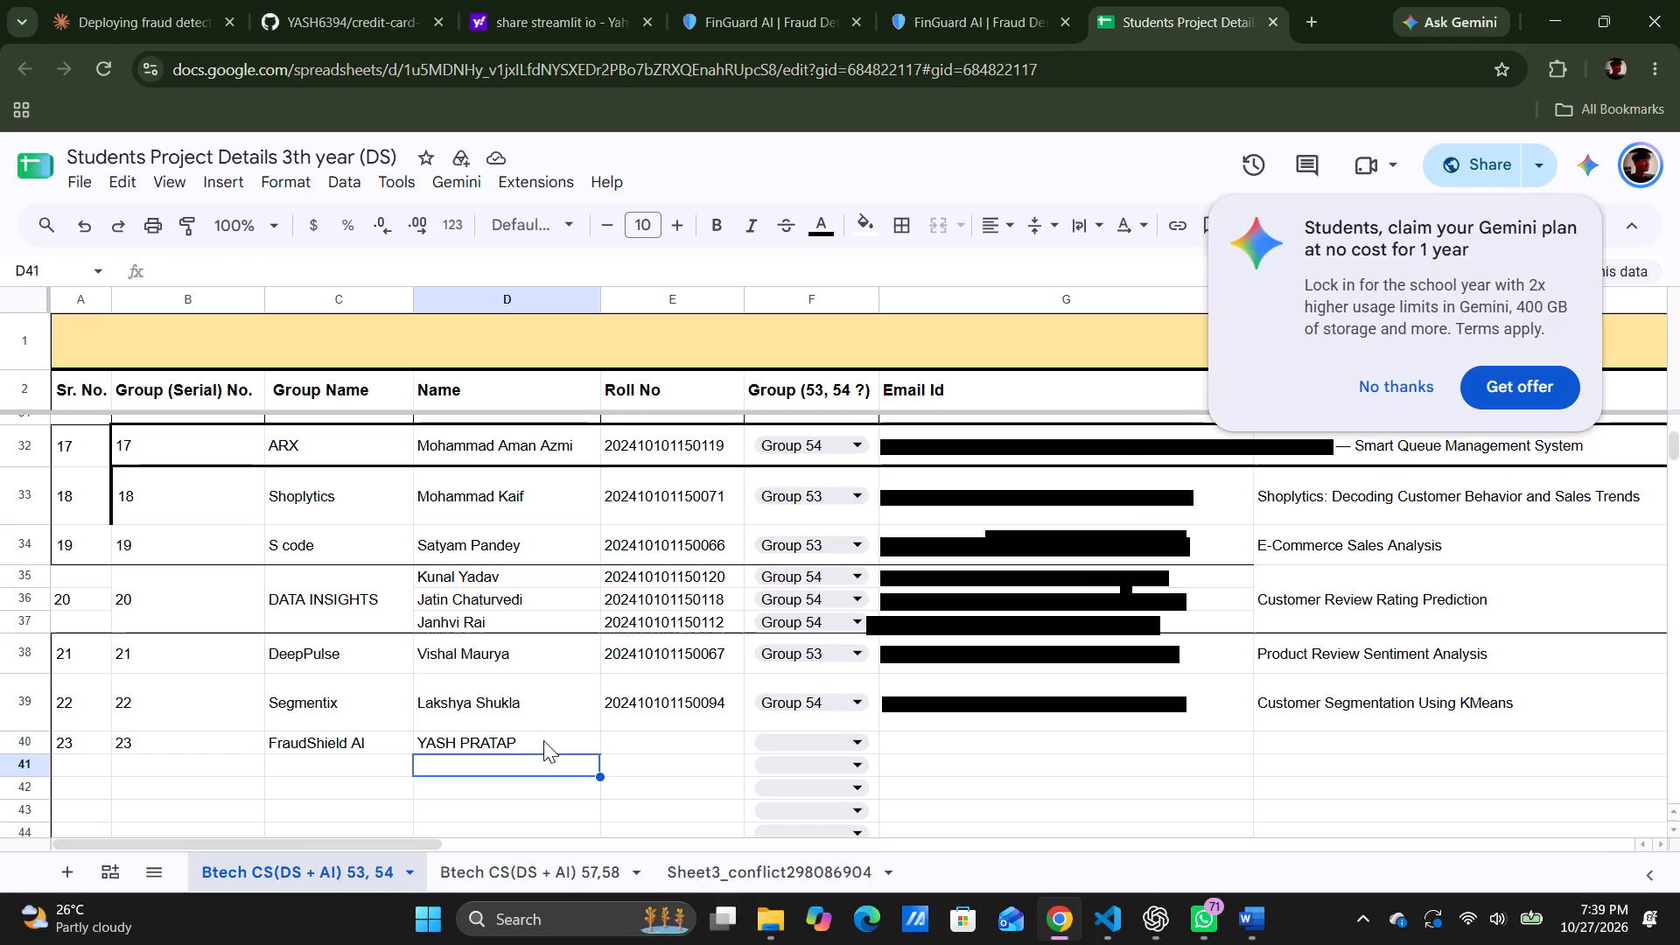
# Enter the second and third team members' names in capitals in rows 41 and 42 of the Name column.
pyautogui.click(528, 768)
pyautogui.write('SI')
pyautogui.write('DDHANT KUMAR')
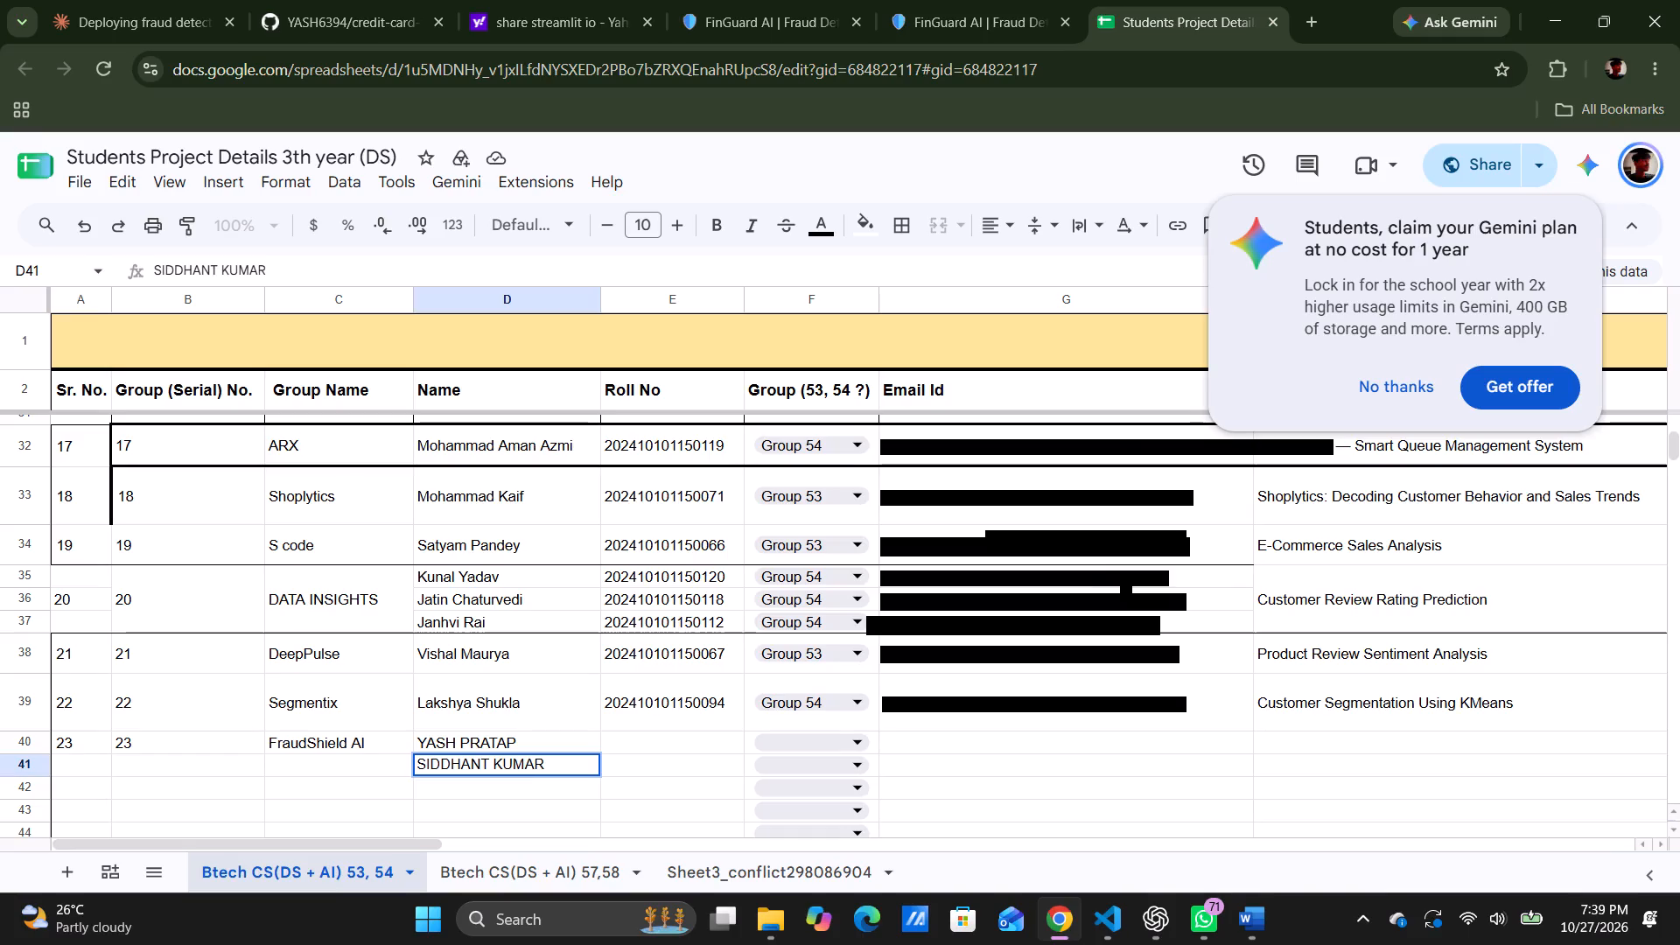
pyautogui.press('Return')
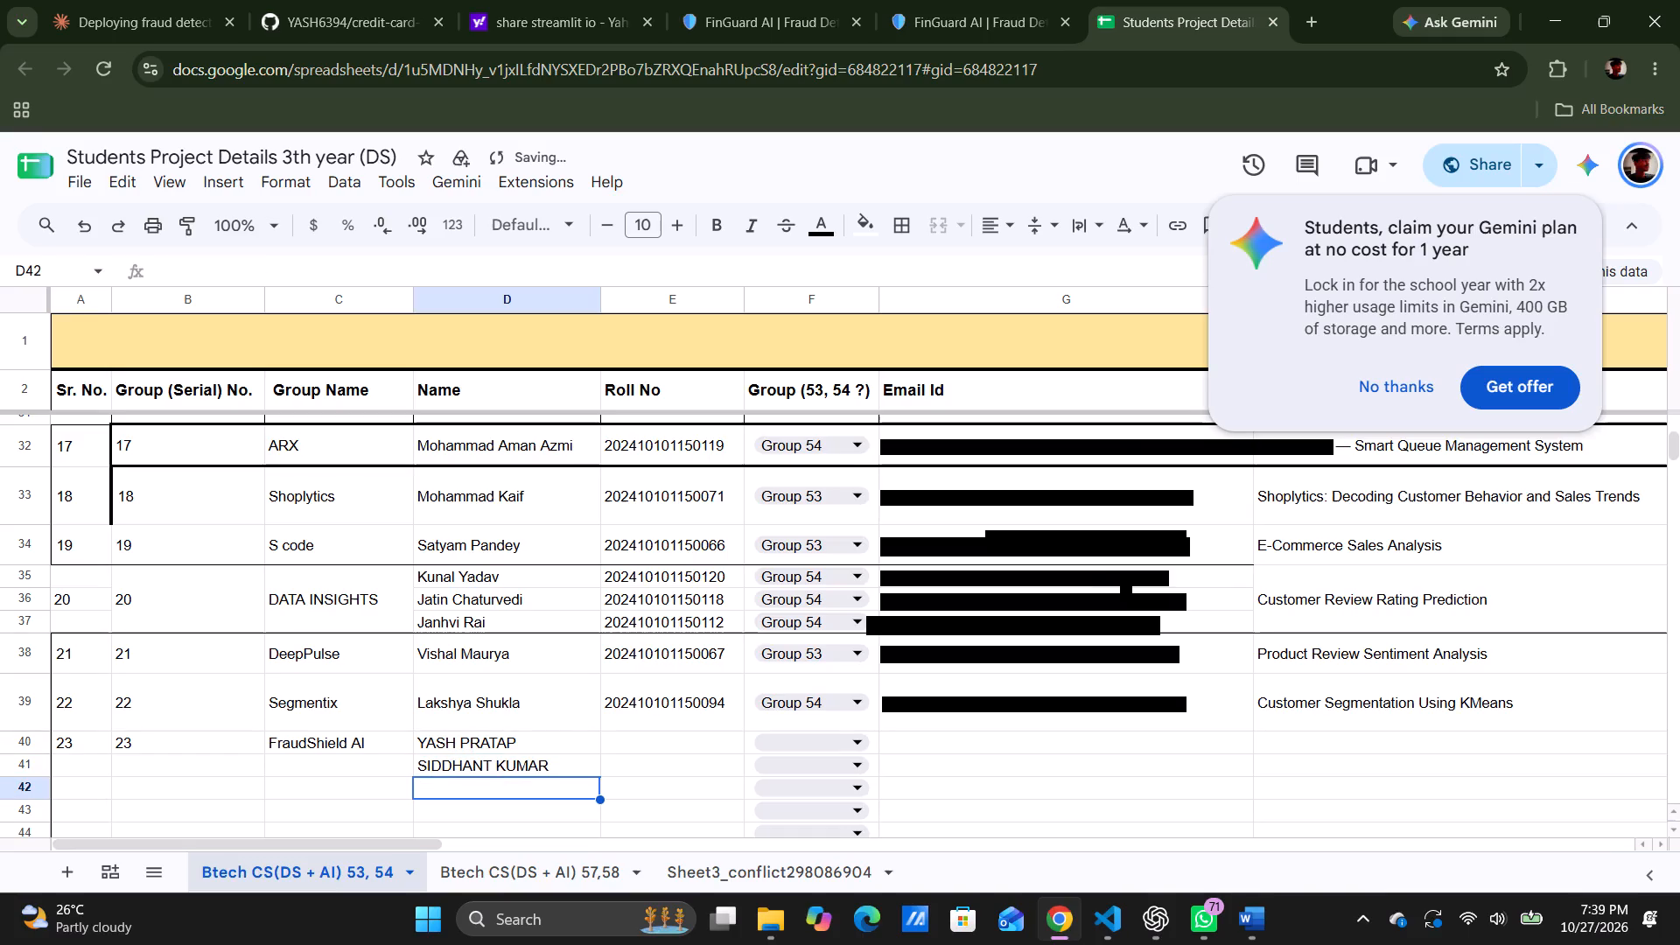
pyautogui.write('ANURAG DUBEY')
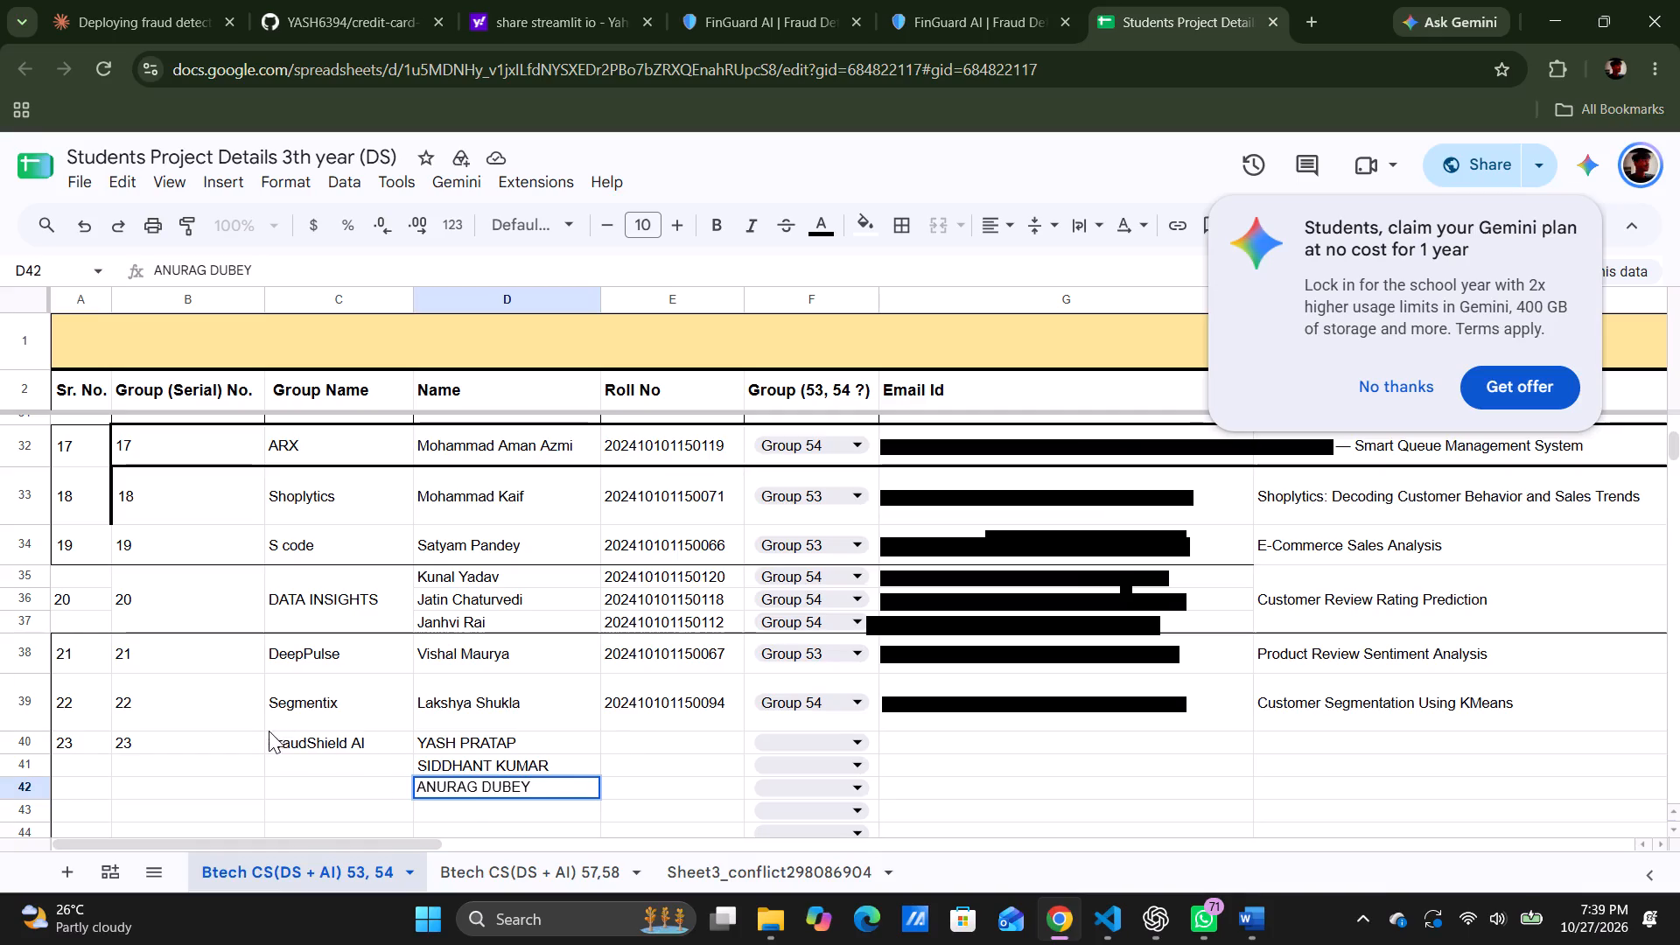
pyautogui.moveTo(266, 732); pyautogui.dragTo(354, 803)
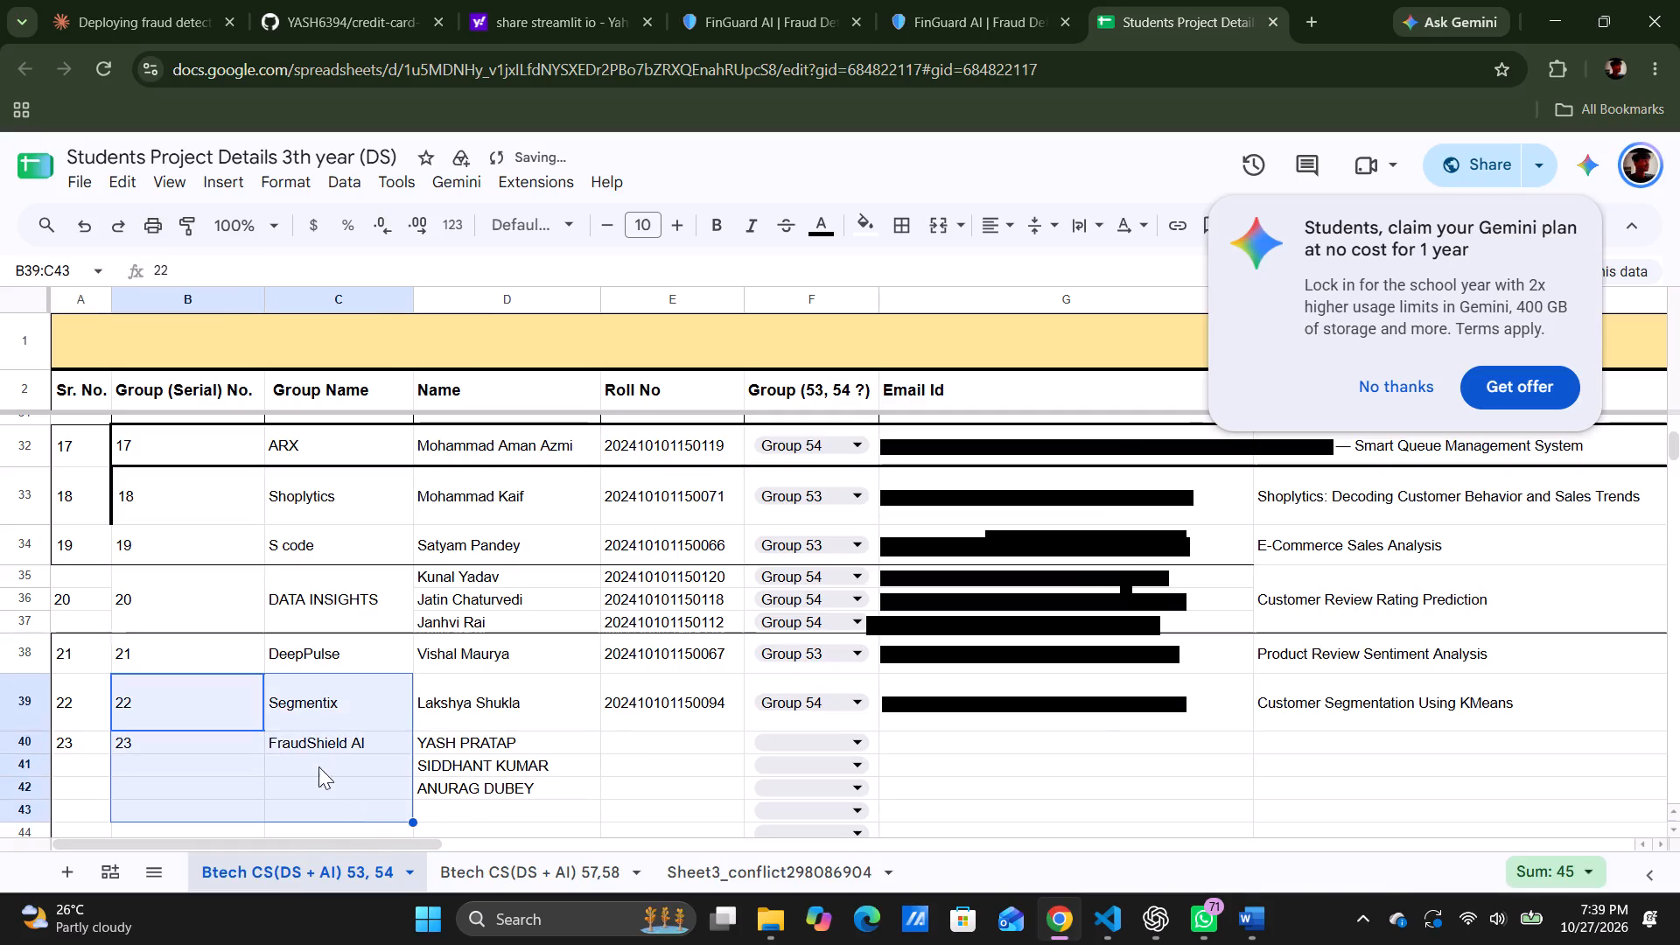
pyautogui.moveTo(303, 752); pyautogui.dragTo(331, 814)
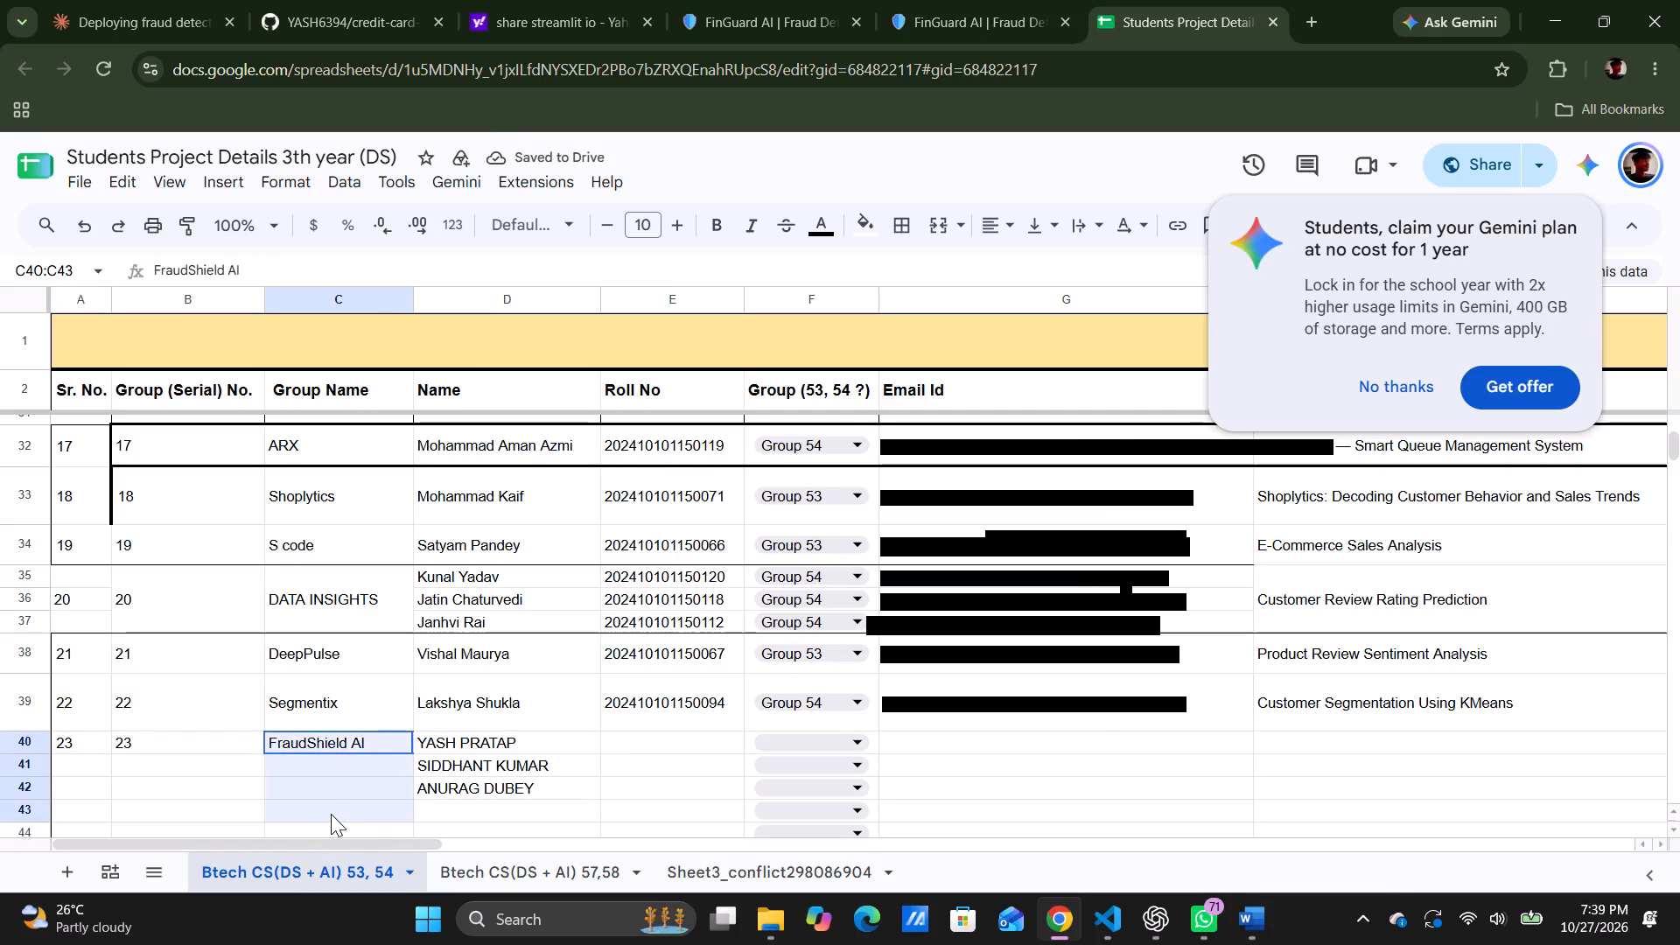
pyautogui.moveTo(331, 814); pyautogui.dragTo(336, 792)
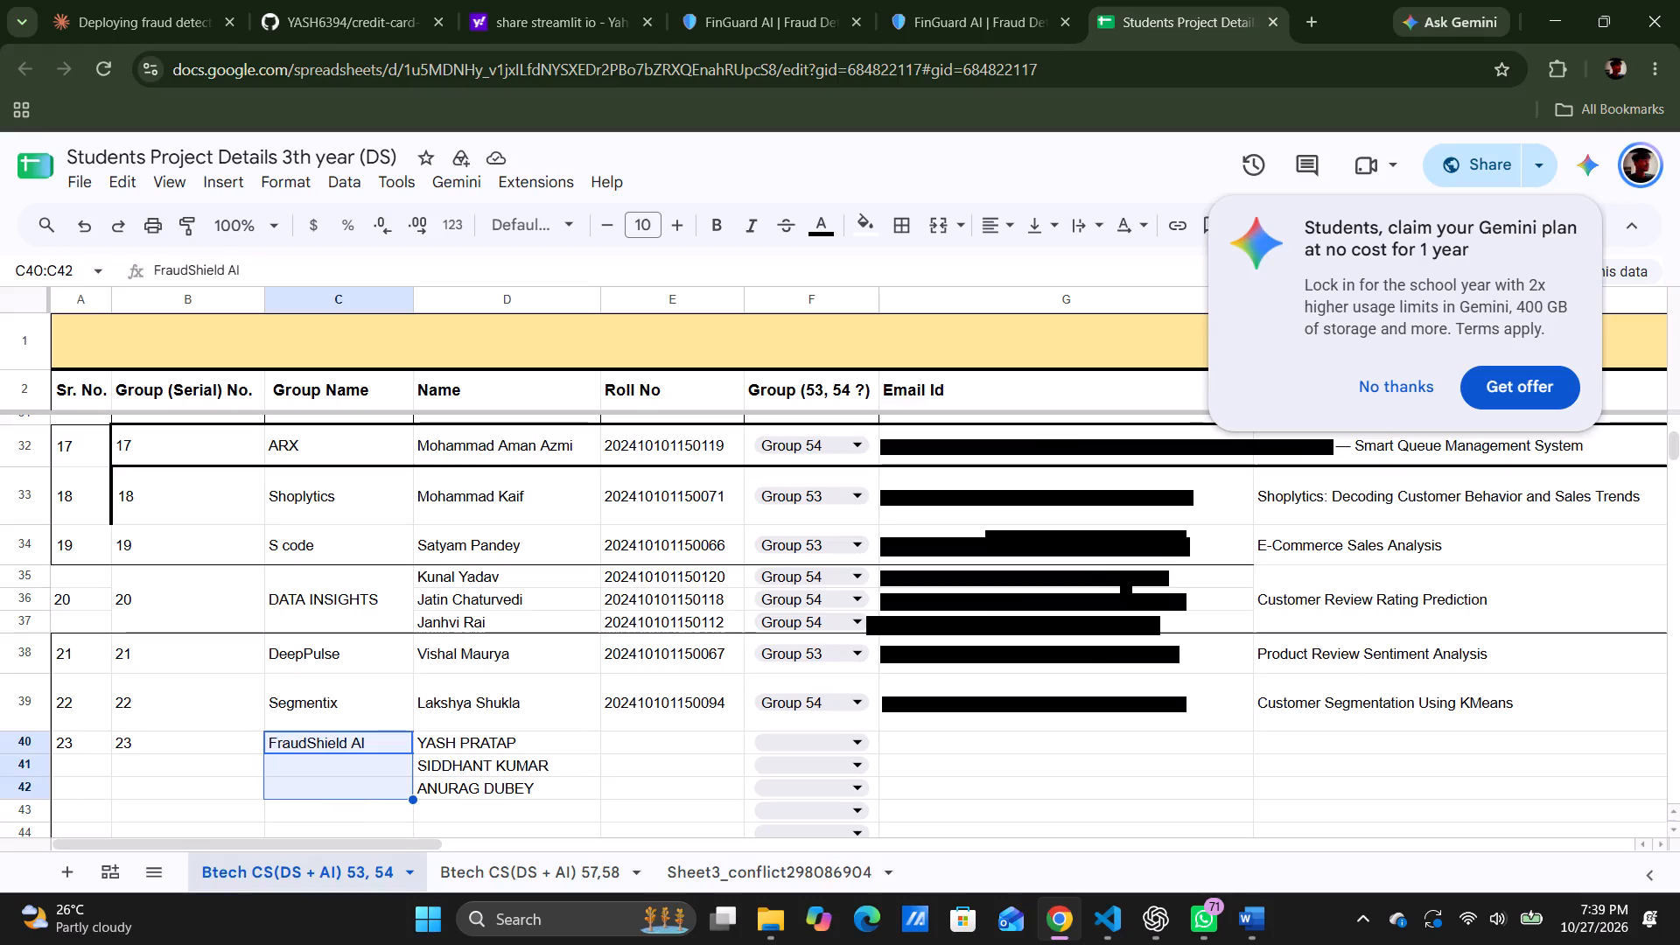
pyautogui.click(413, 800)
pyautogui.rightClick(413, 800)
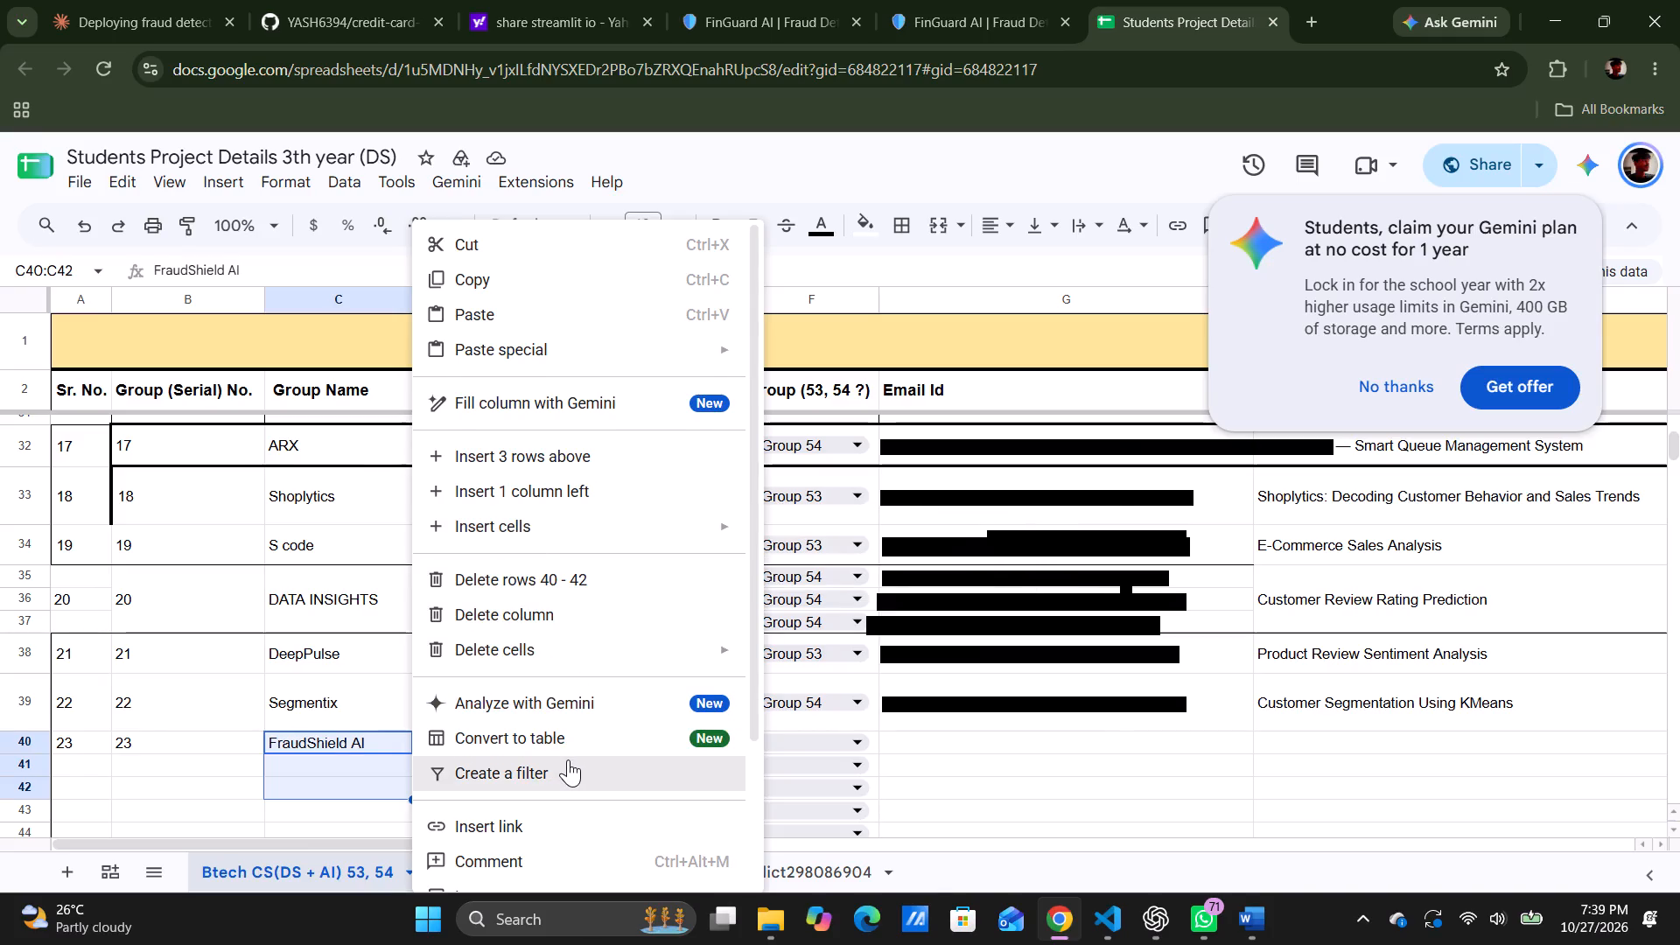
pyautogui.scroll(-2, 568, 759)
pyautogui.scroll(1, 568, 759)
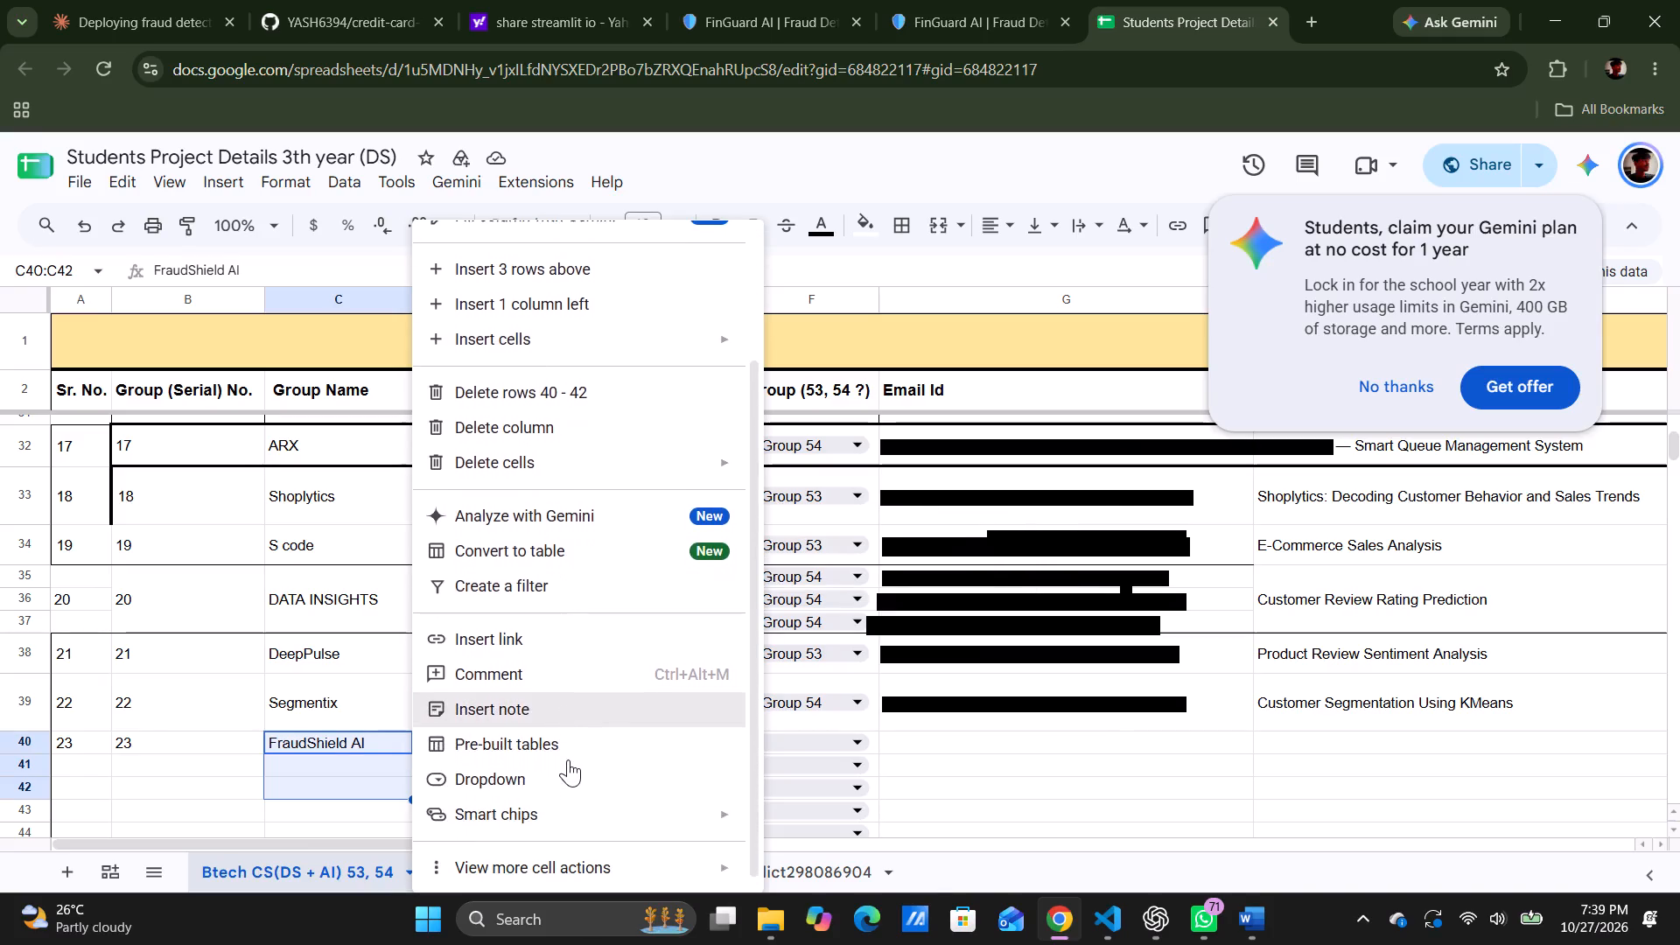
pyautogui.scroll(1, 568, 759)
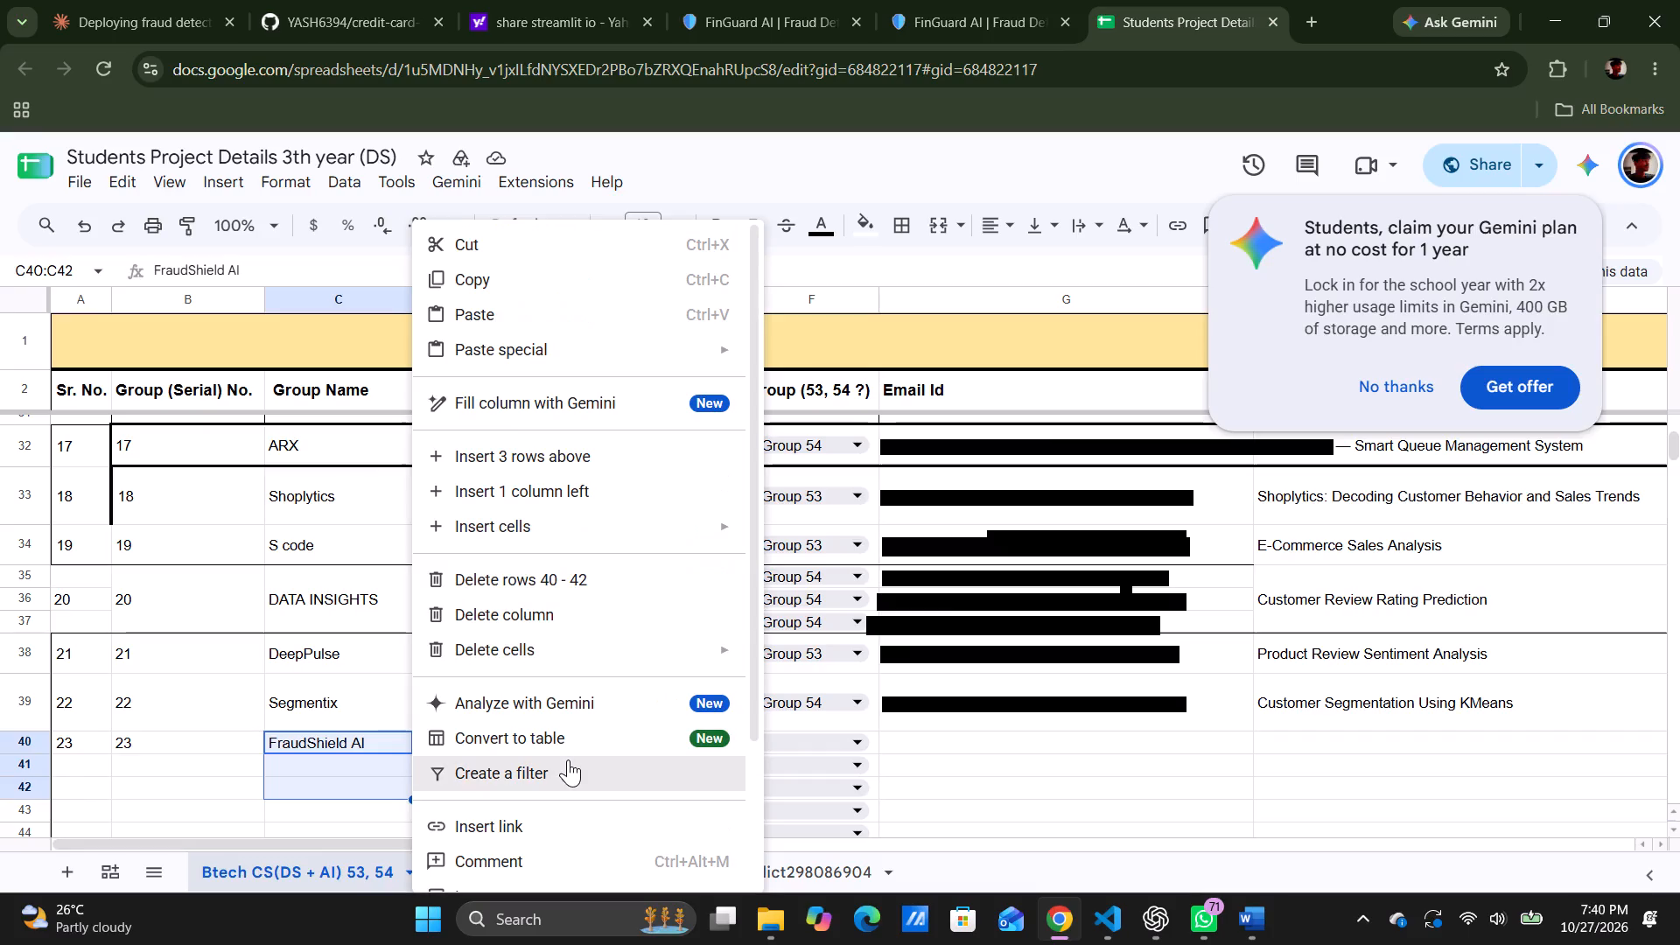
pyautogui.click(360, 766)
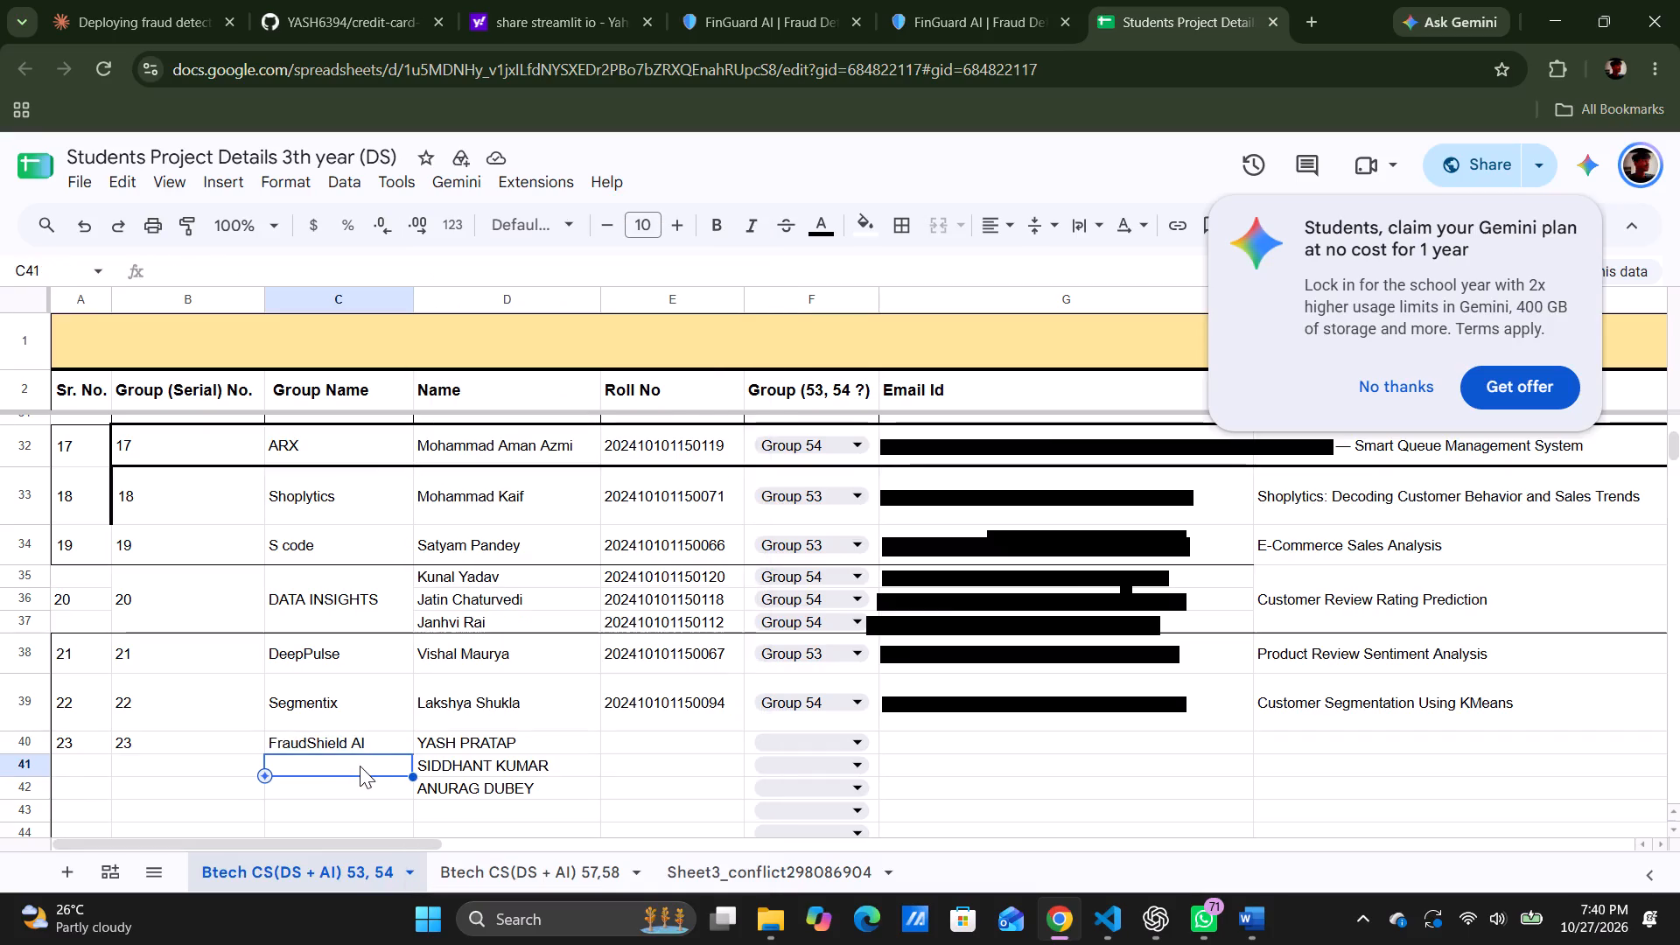
# Select the FraudShield AI group name cell together with the two empty cells below it, C40 to C42.
pyautogui.moveTo(273, 738); pyautogui.dragTo(369, 794)
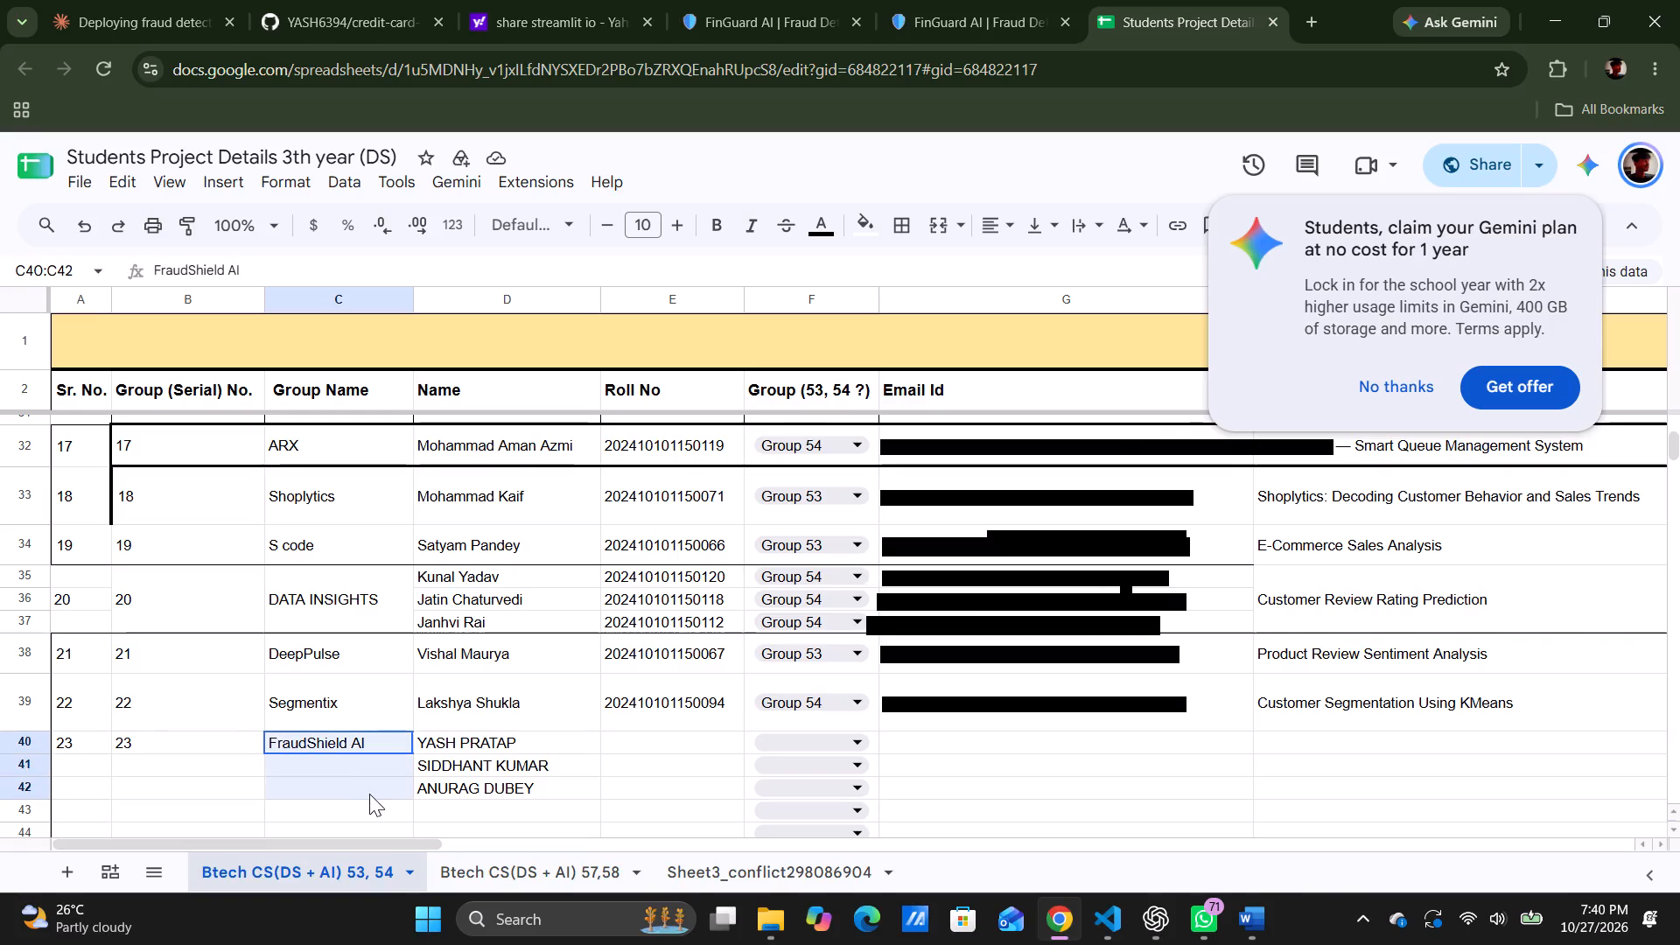
pyautogui.moveTo(369, 794); pyautogui.dragTo(369, 794)
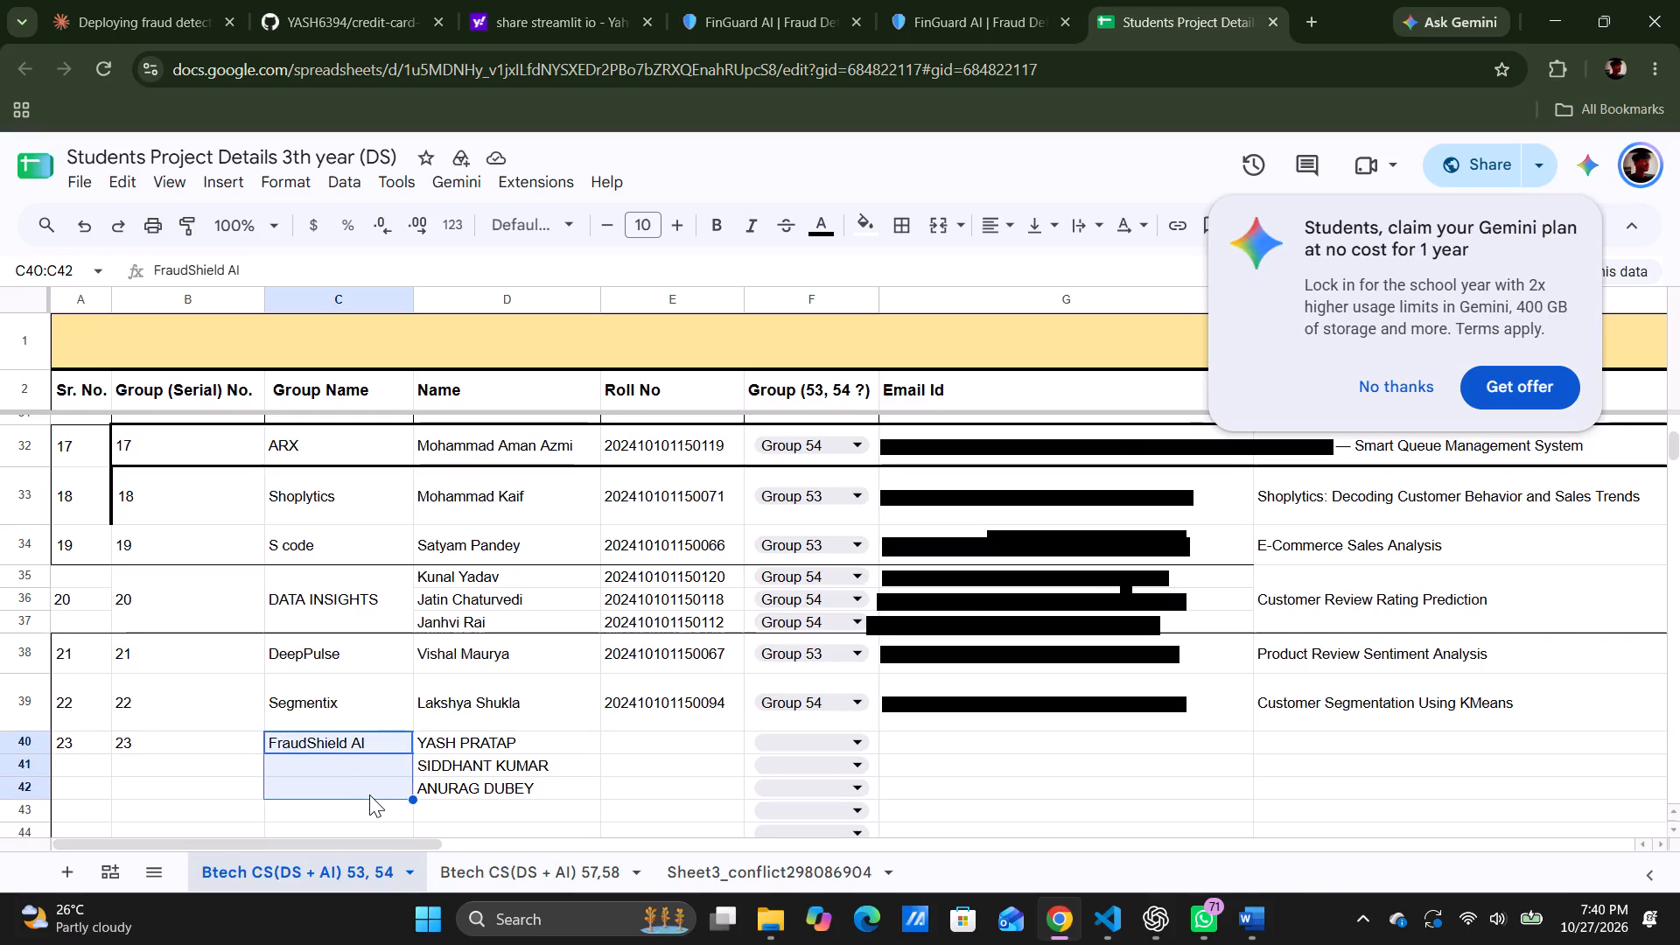
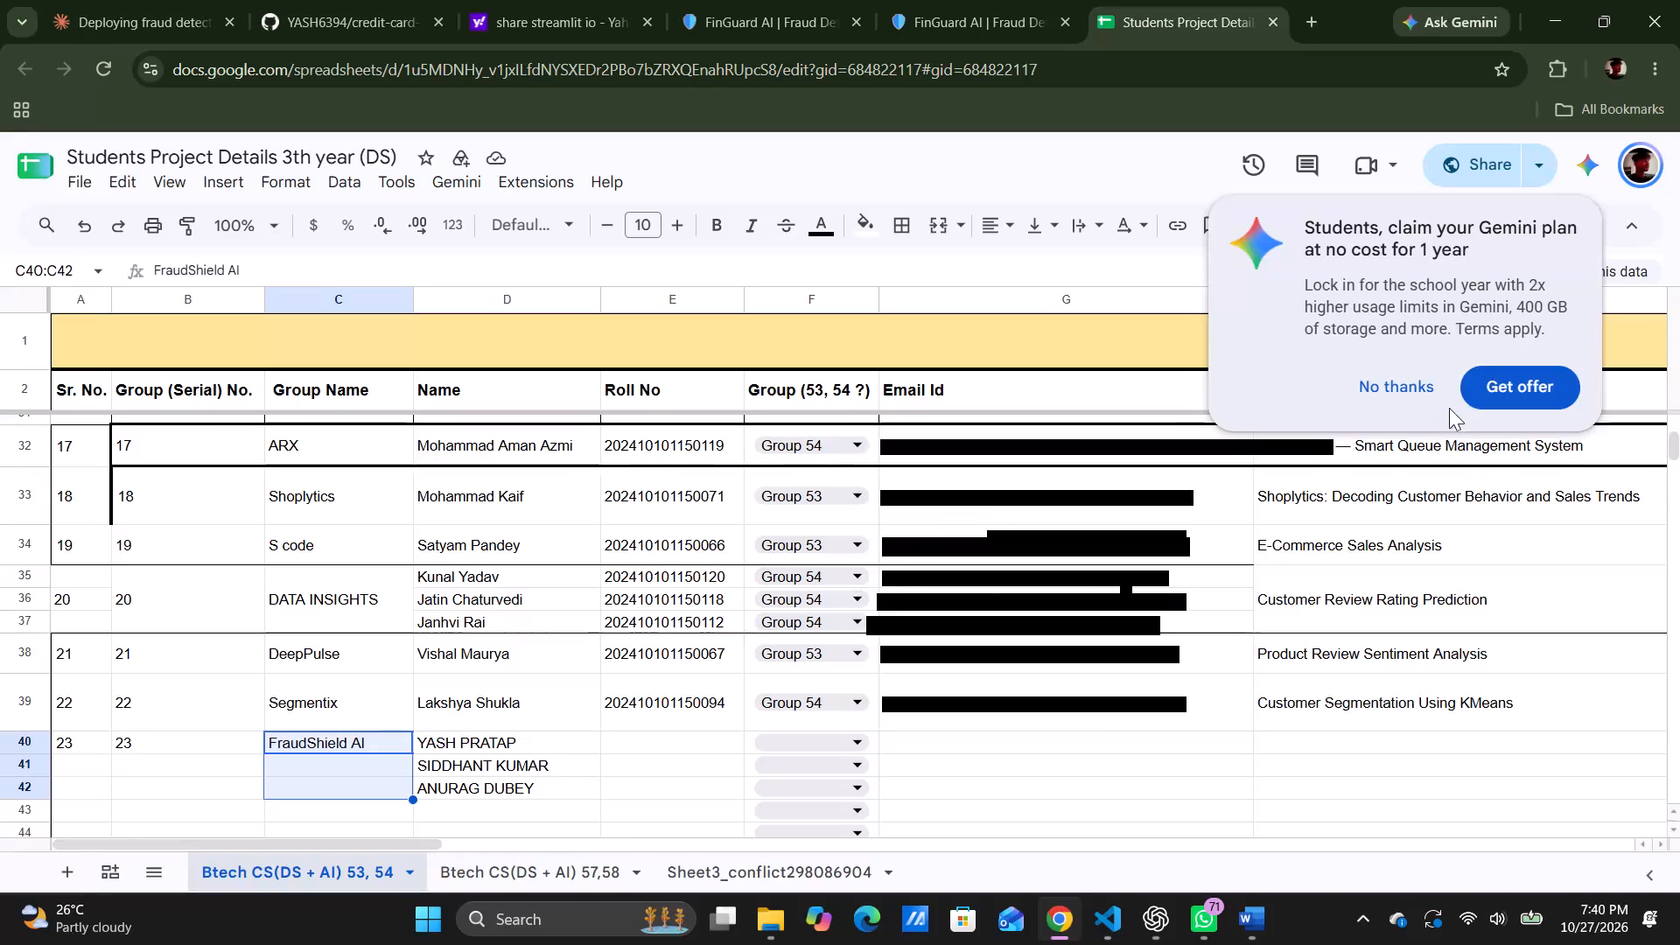
# Decline the Gemini plan offer and merge cells C40 to C42 holding the FraudShield AI group name.
pyautogui.click(1398, 374)
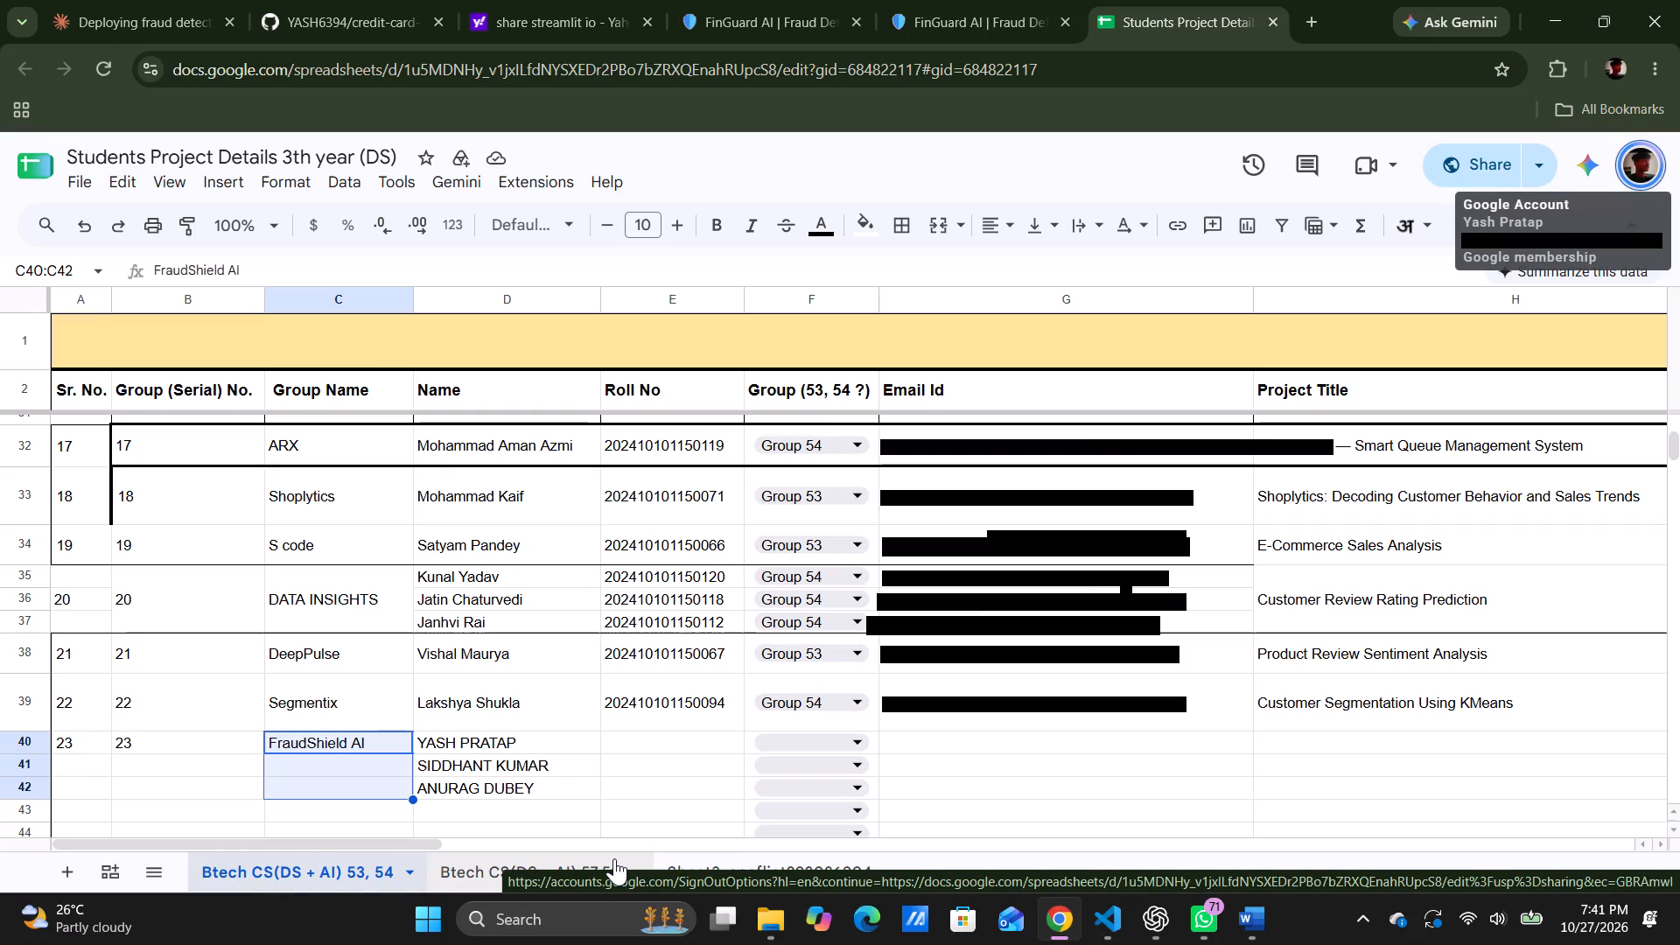
pyautogui.click(295, 178)
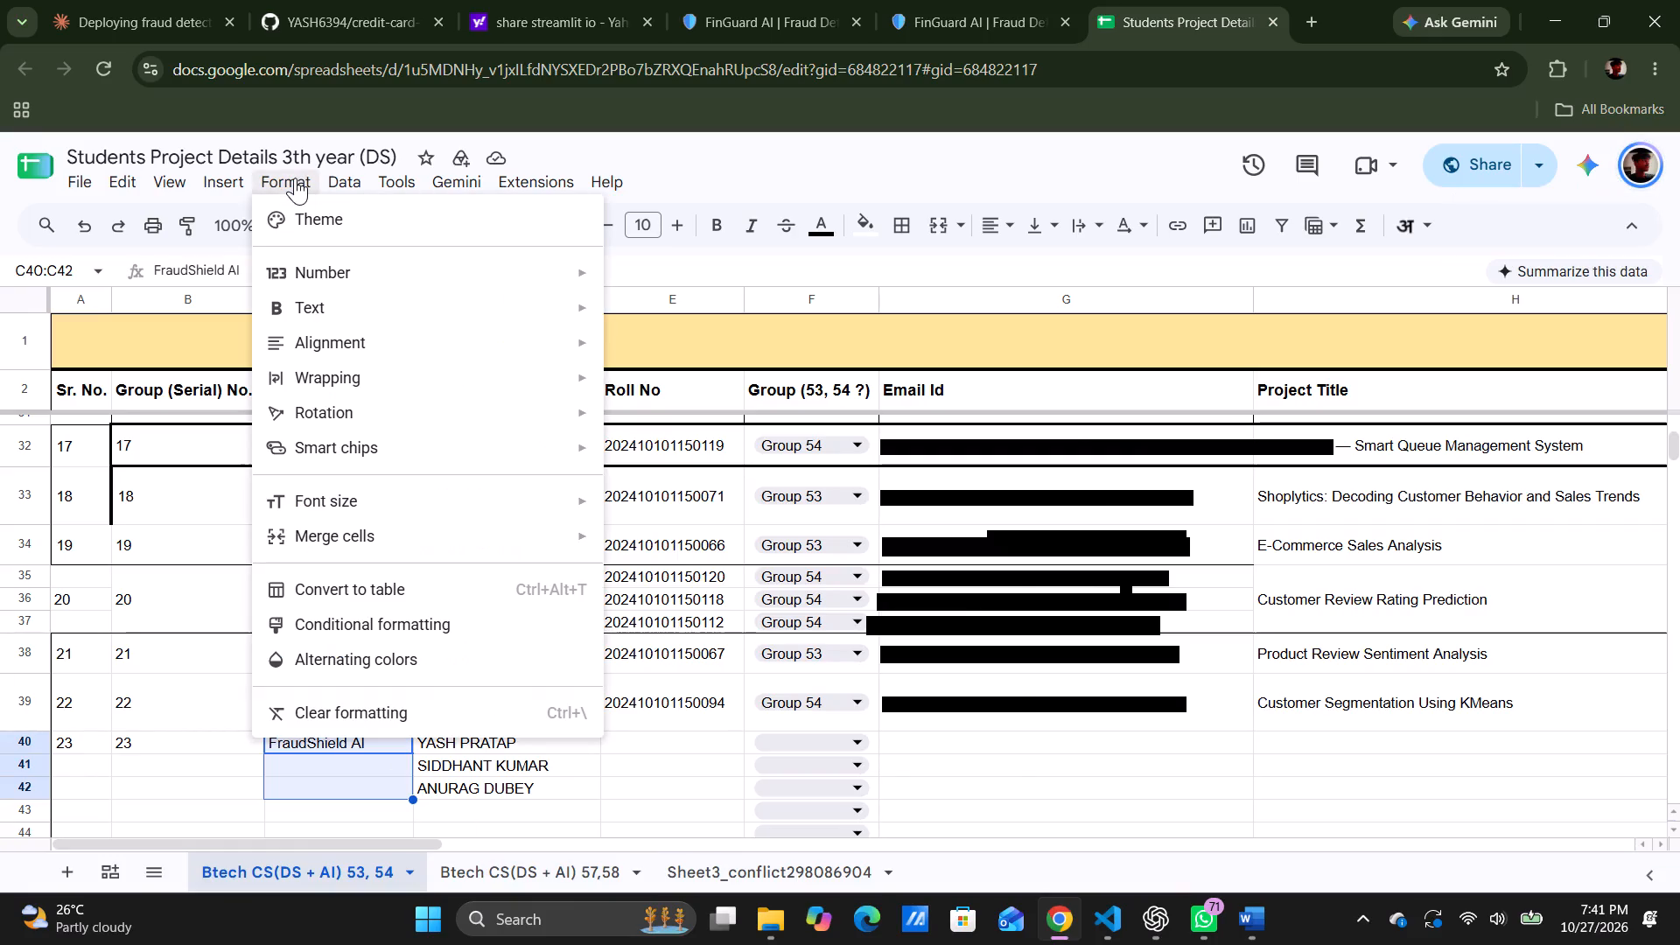
pyautogui.click(349, 544)
pyautogui.click(349, 544)
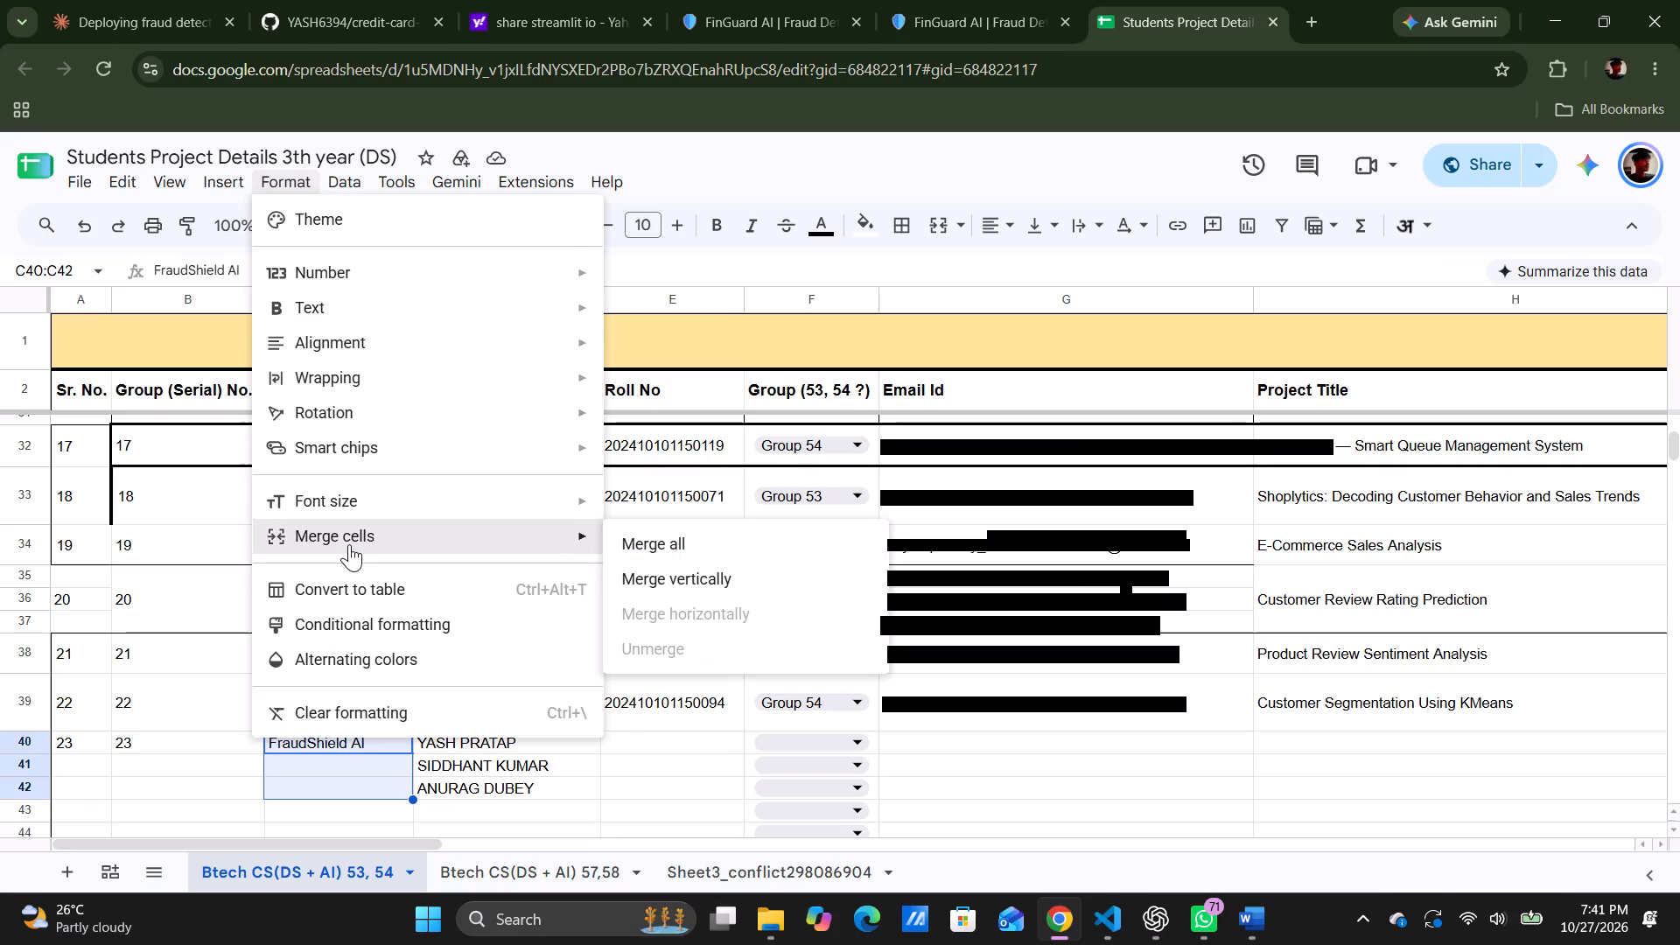
pyautogui.click(397, 538)
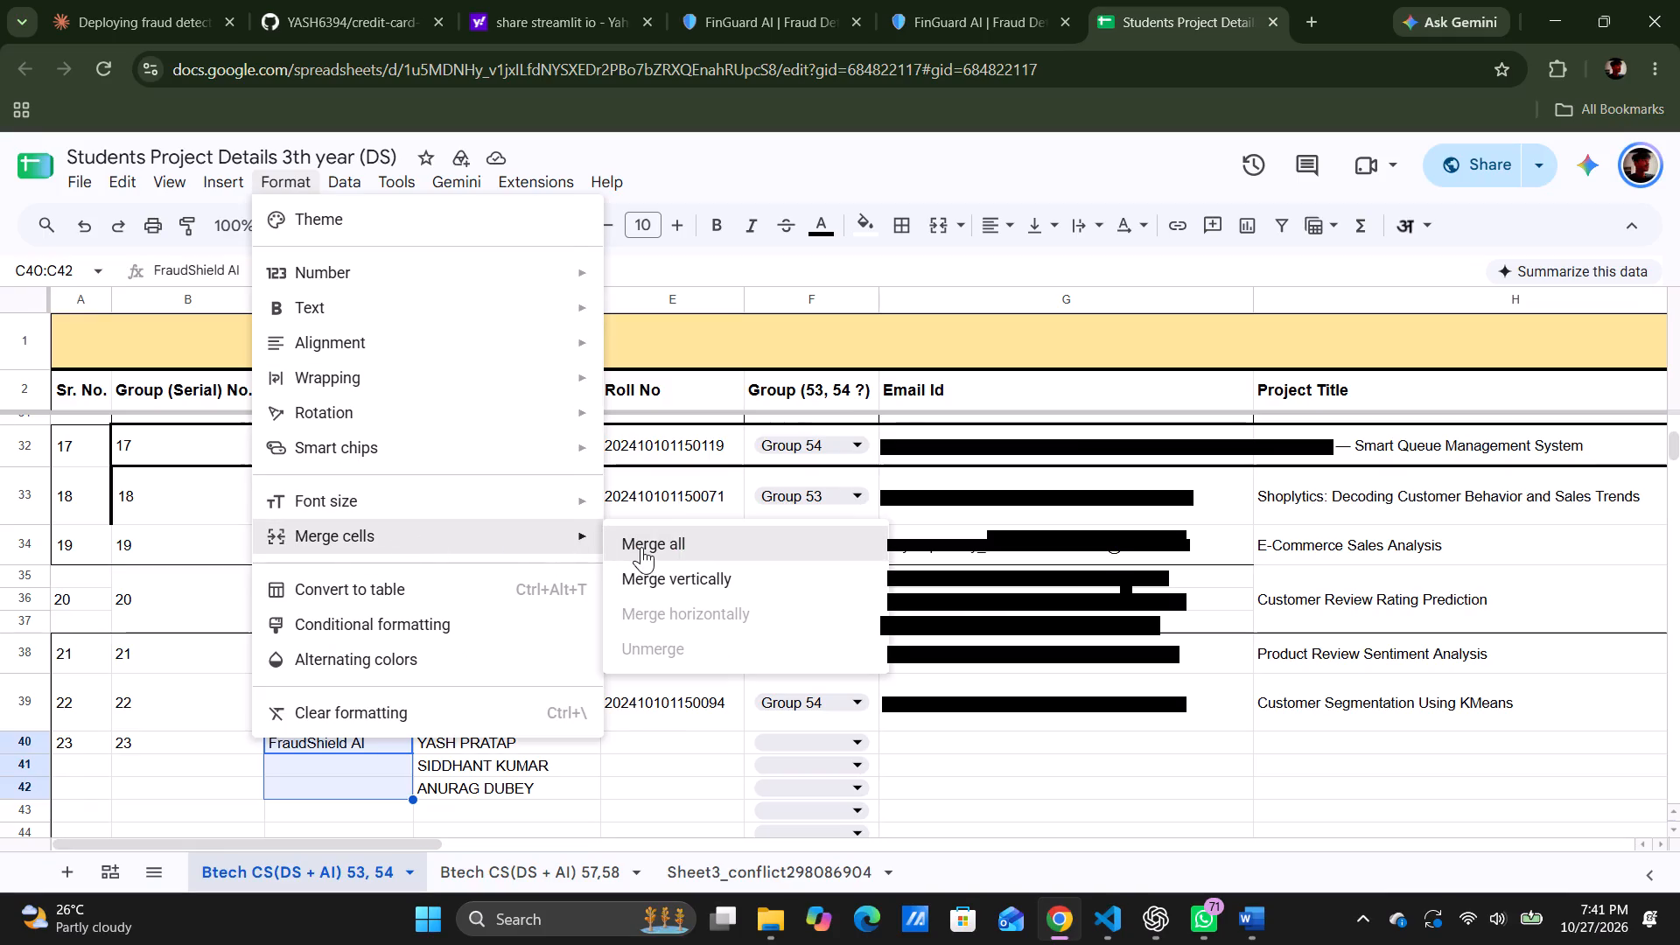
pyautogui.click(642, 547)
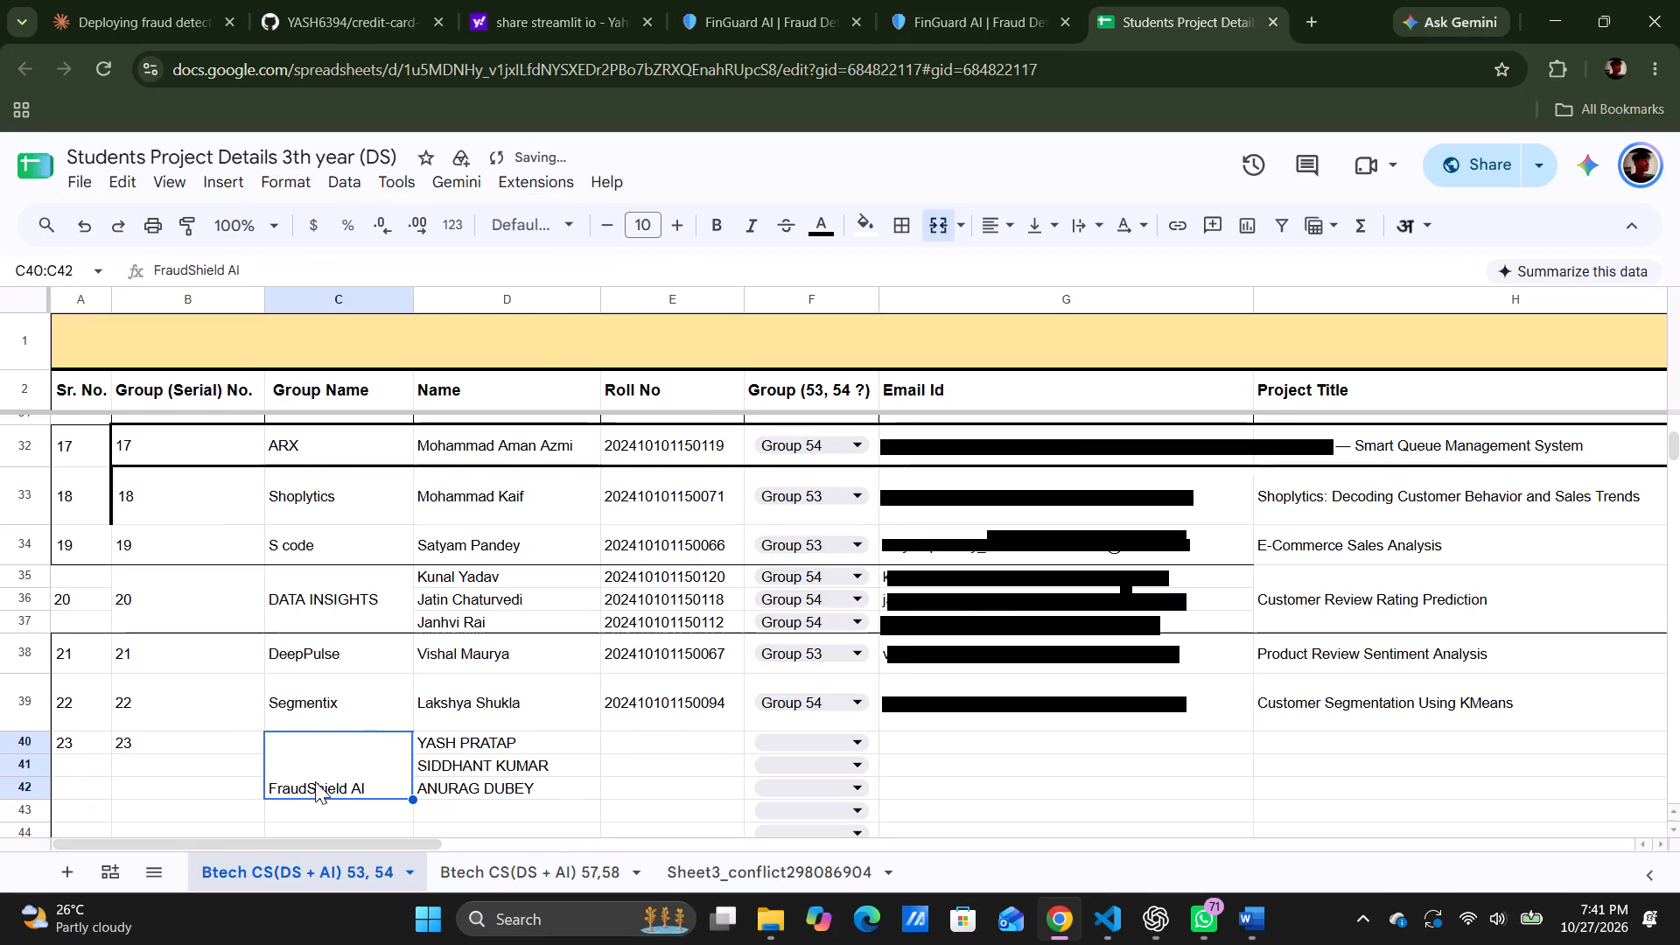
pyautogui.click(223, 755)
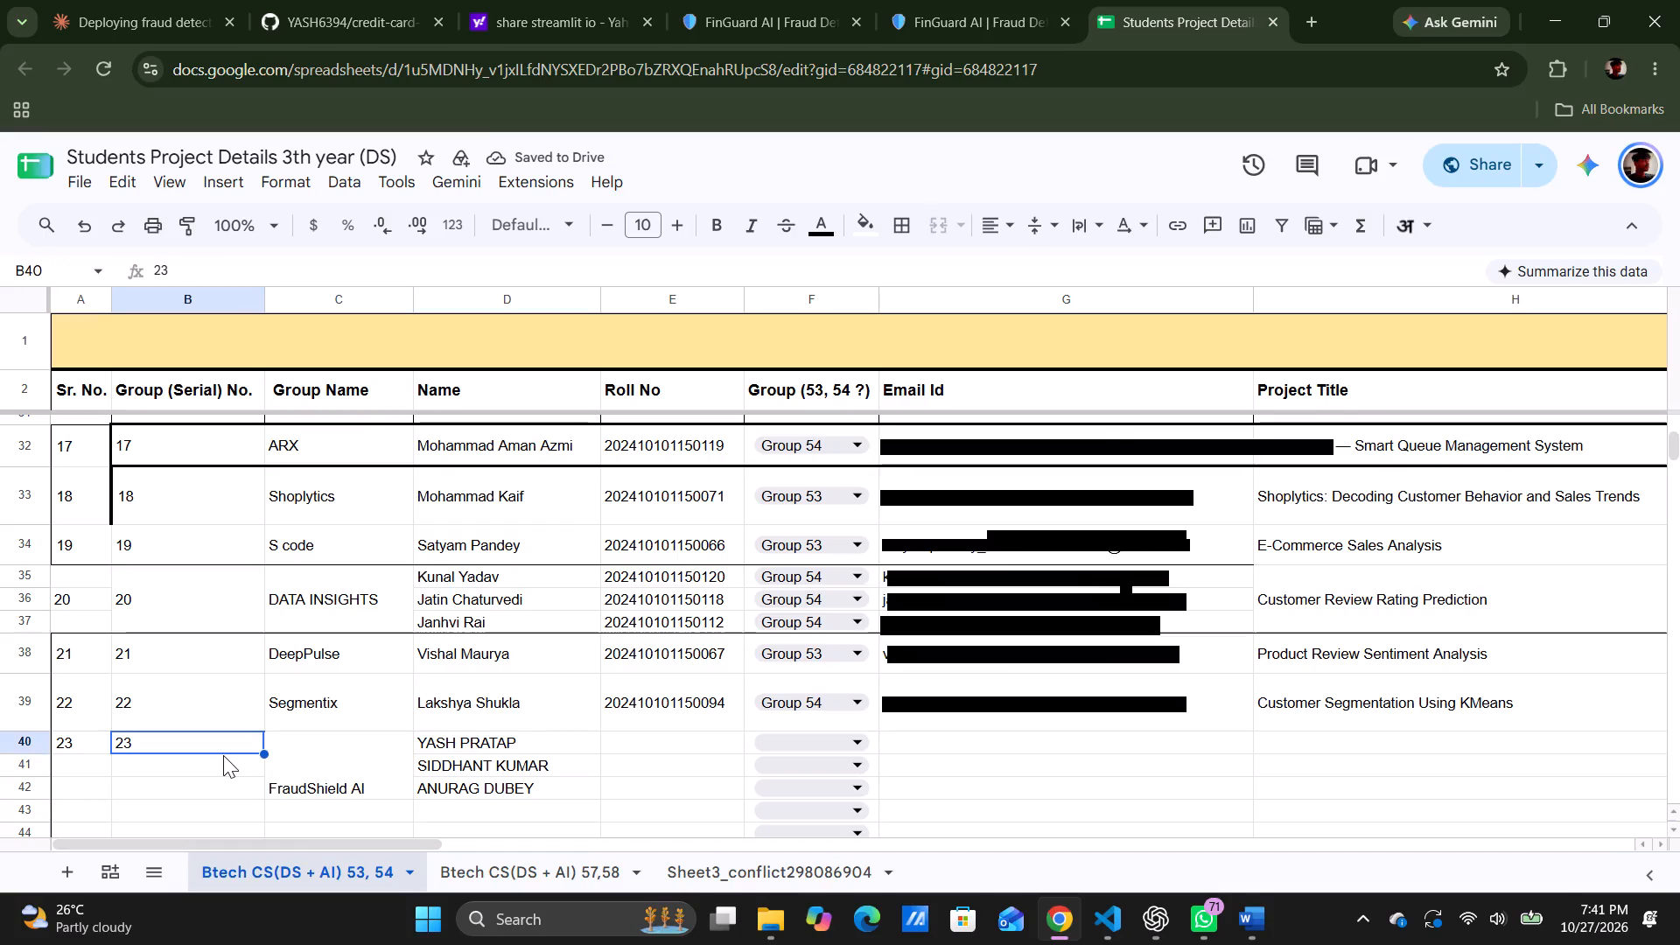
# Center the FraudShield AI group name both horizontally and vertically within its merged cell C40 to C42.
pyautogui.click(356, 785)
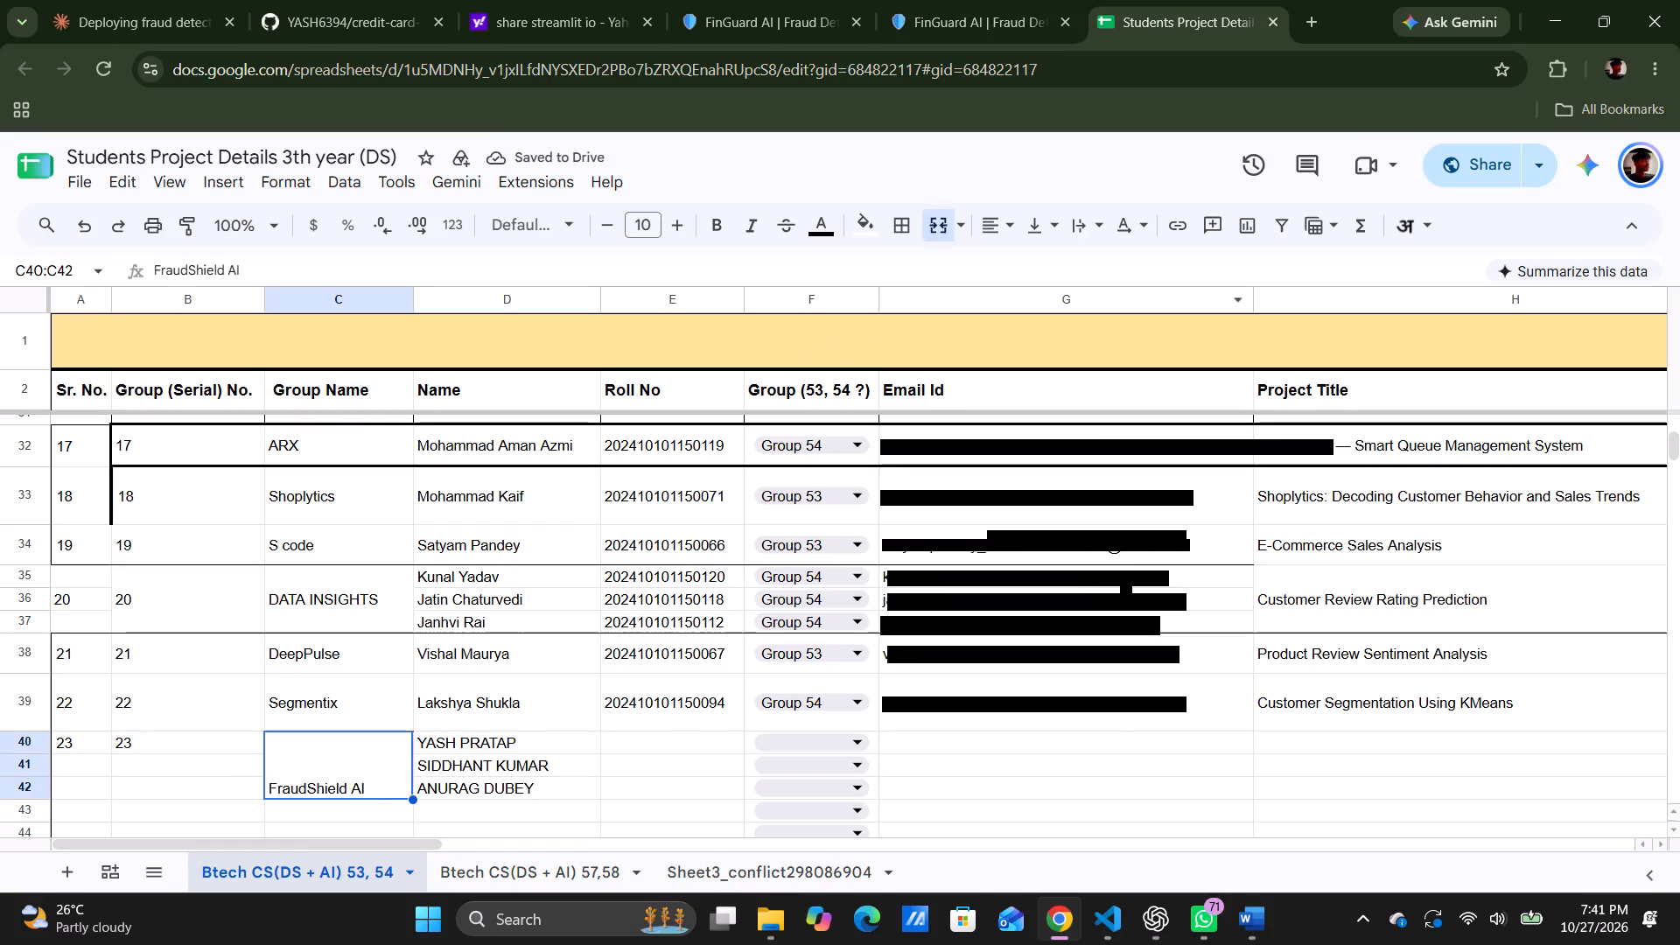
pyautogui.click(918, 214)
pyautogui.click(1001, 231)
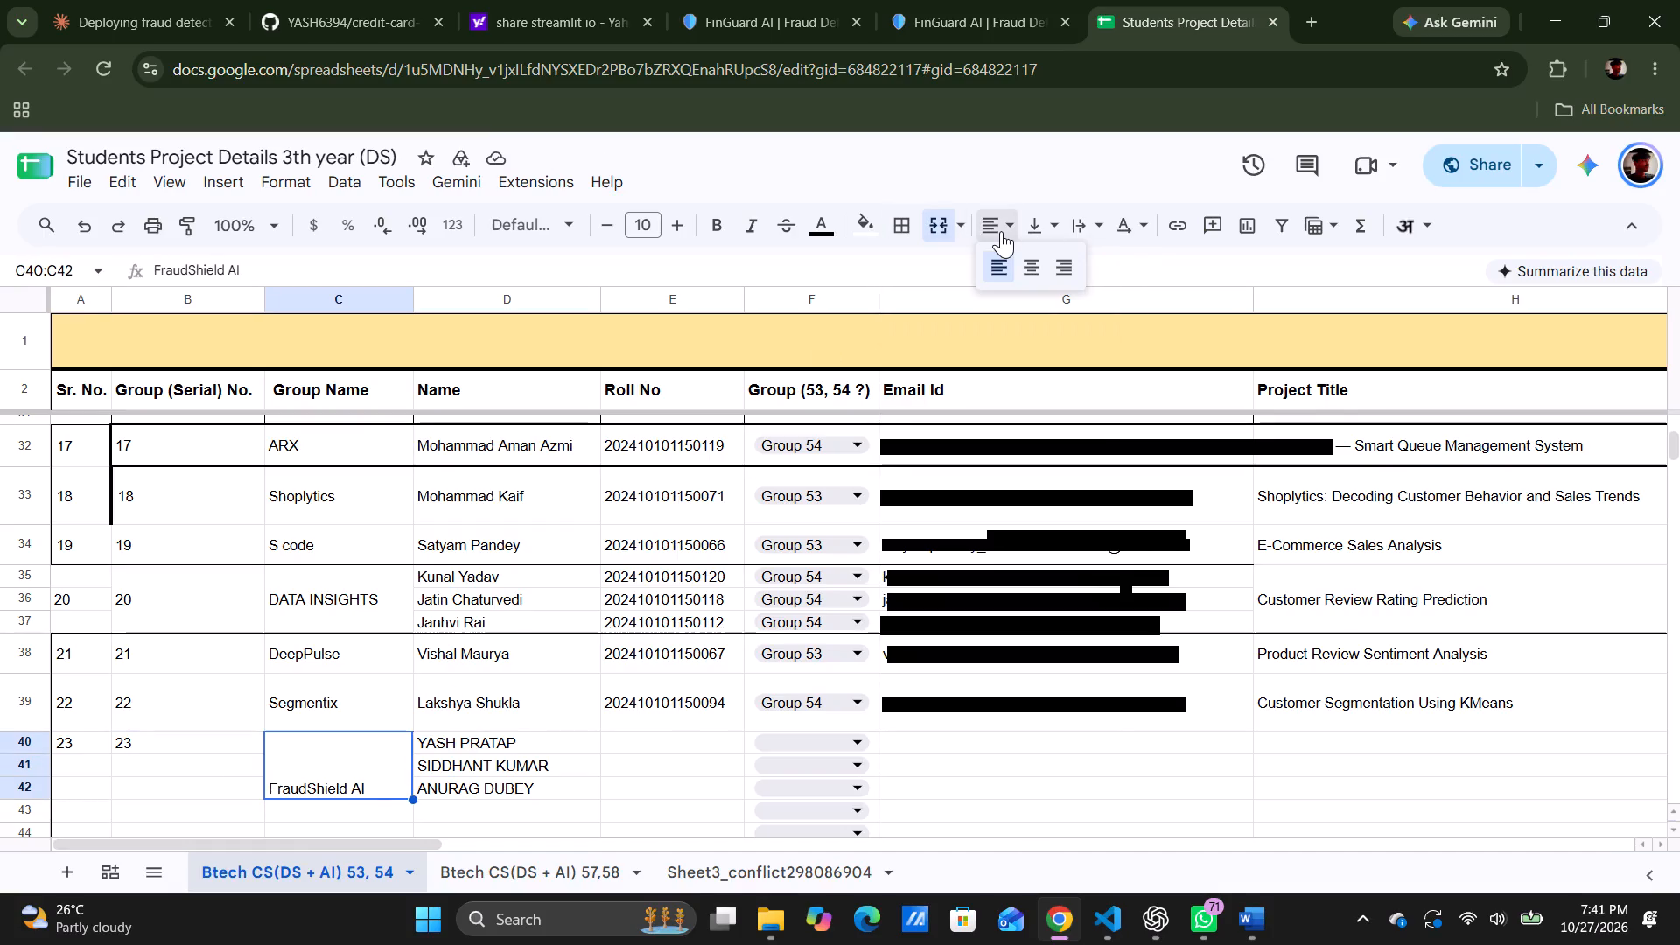
pyautogui.click(1026, 260)
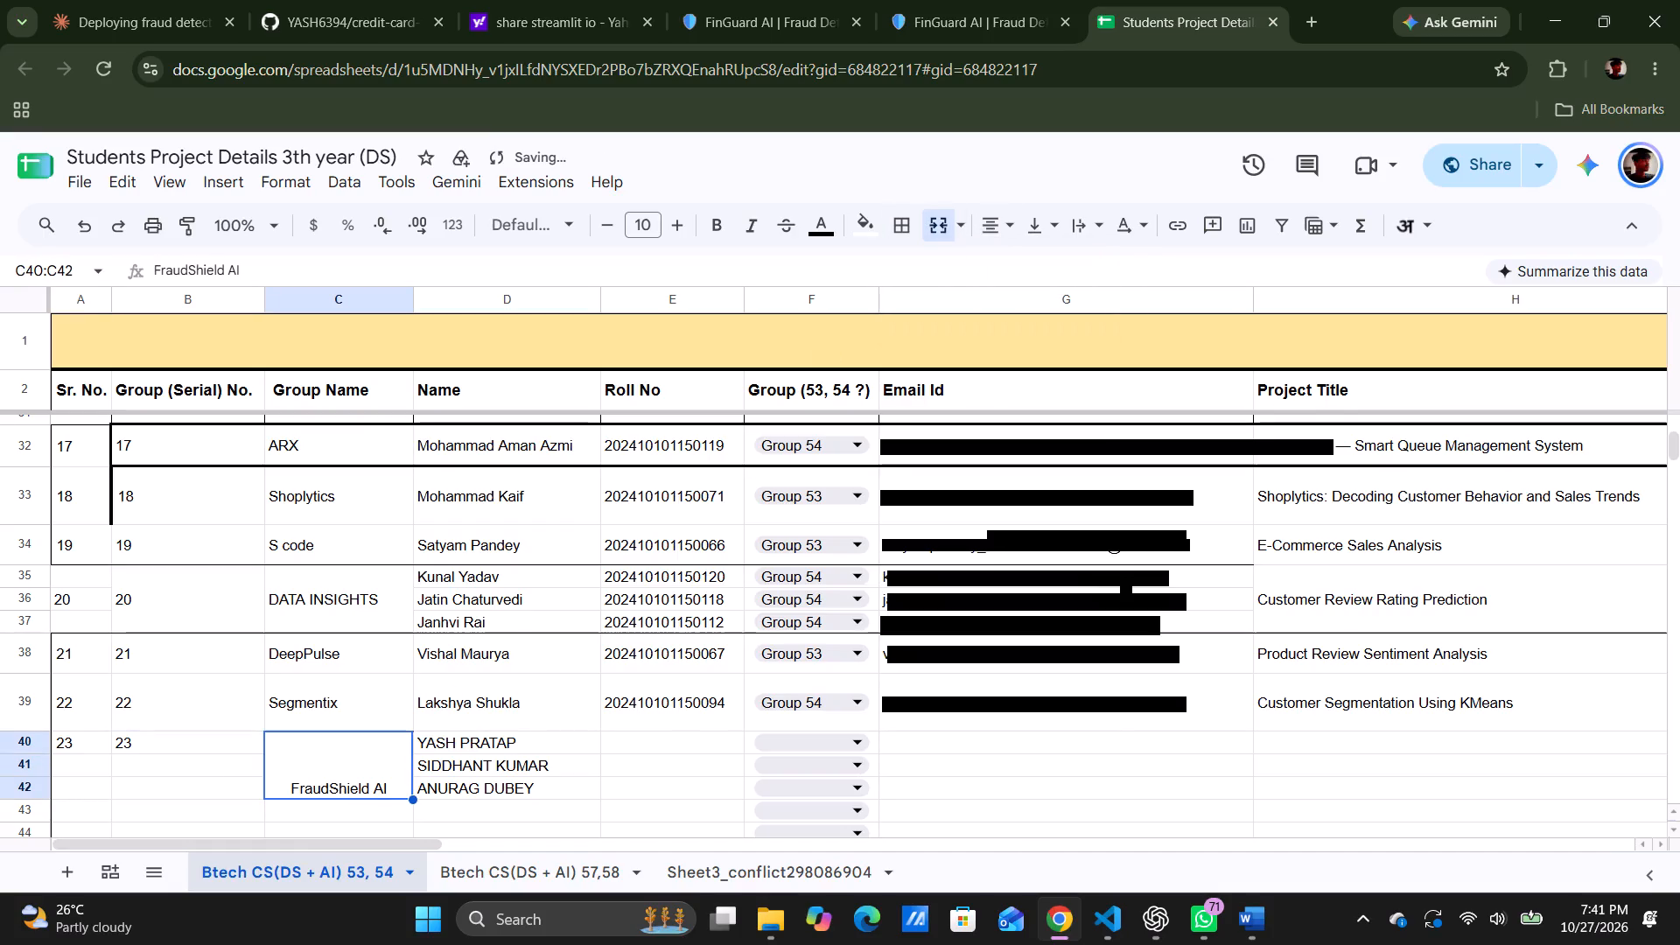
pyautogui.click(979, 223)
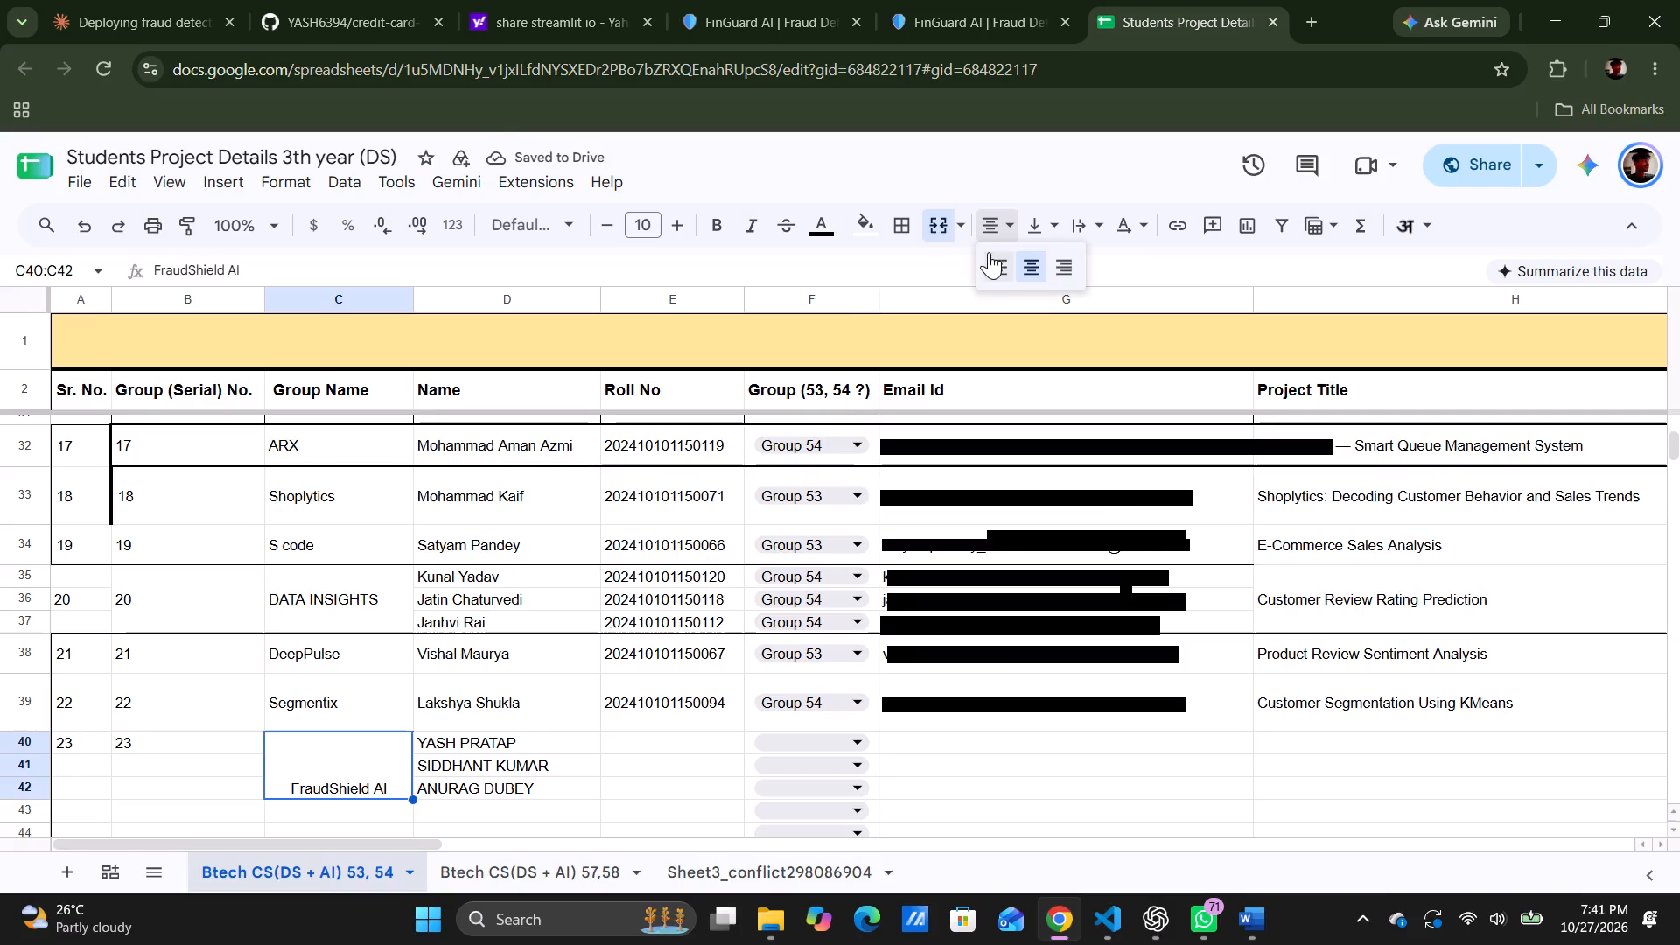
pyautogui.click(954, 216)
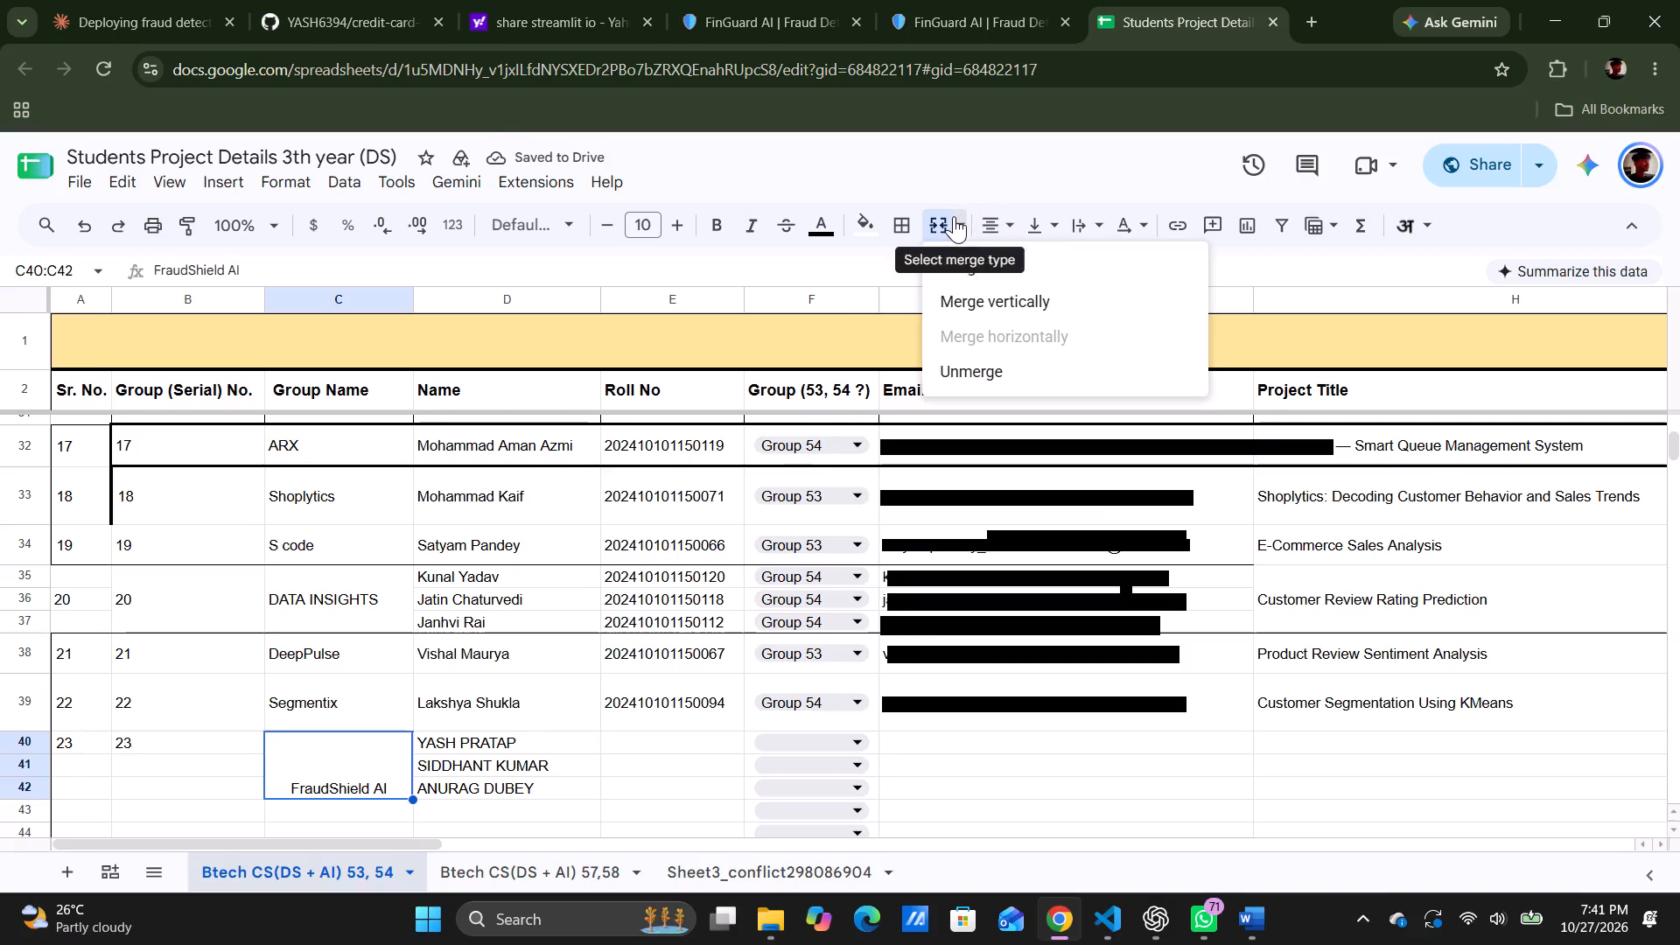
pyautogui.click(954, 216)
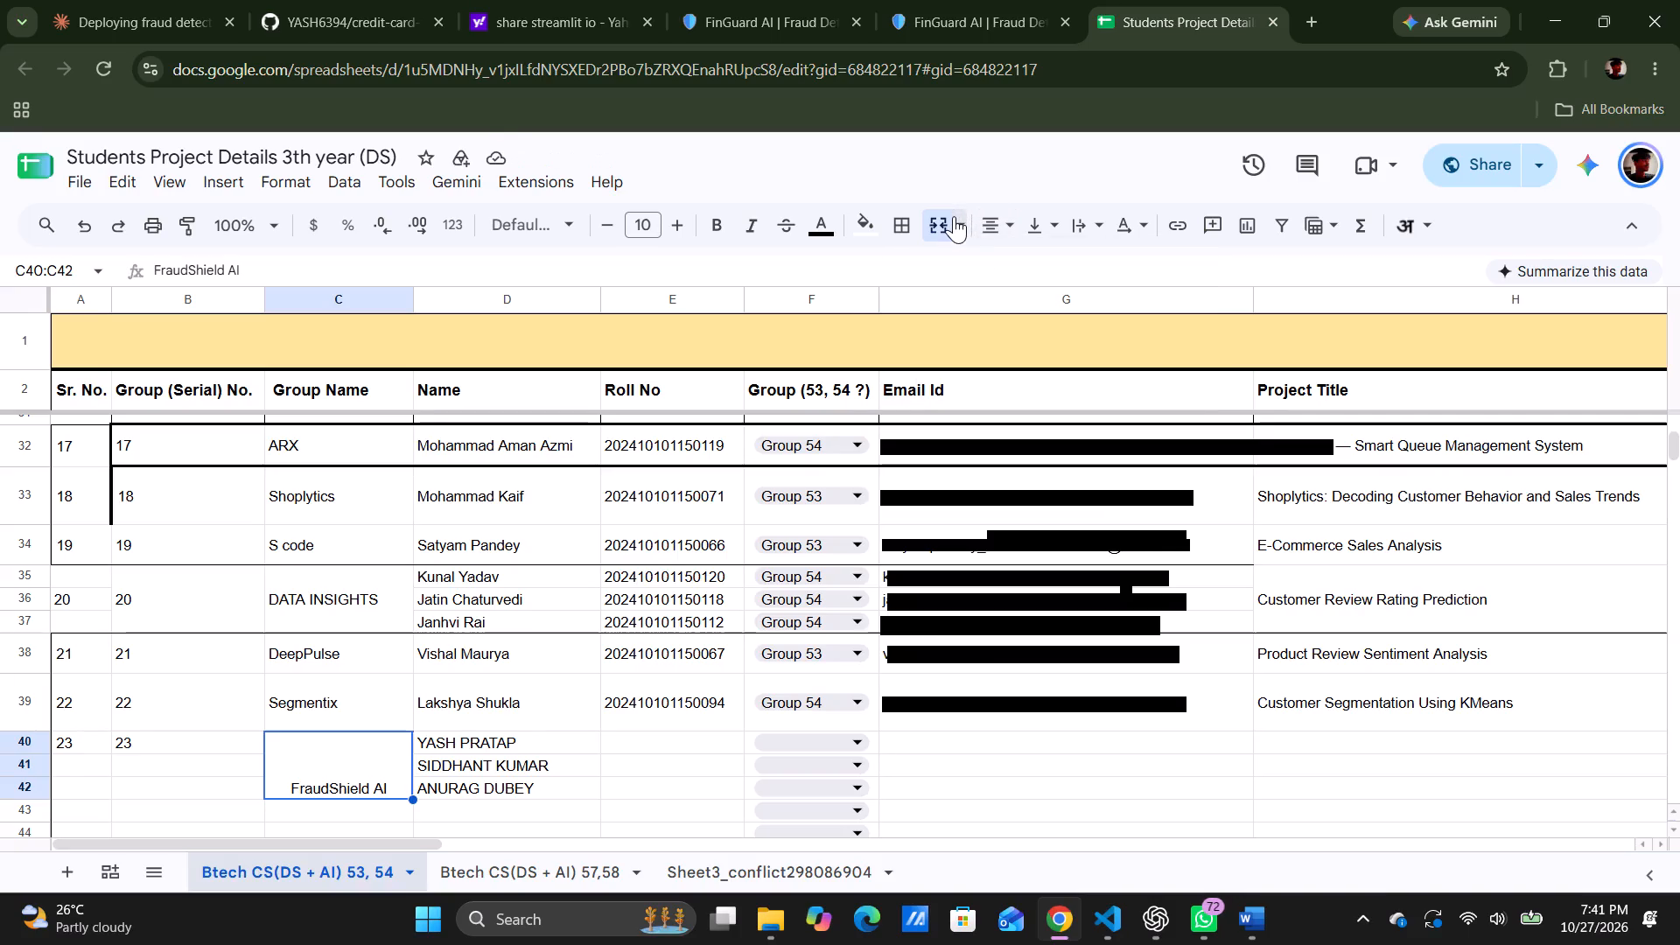
pyautogui.click(1011, 223)
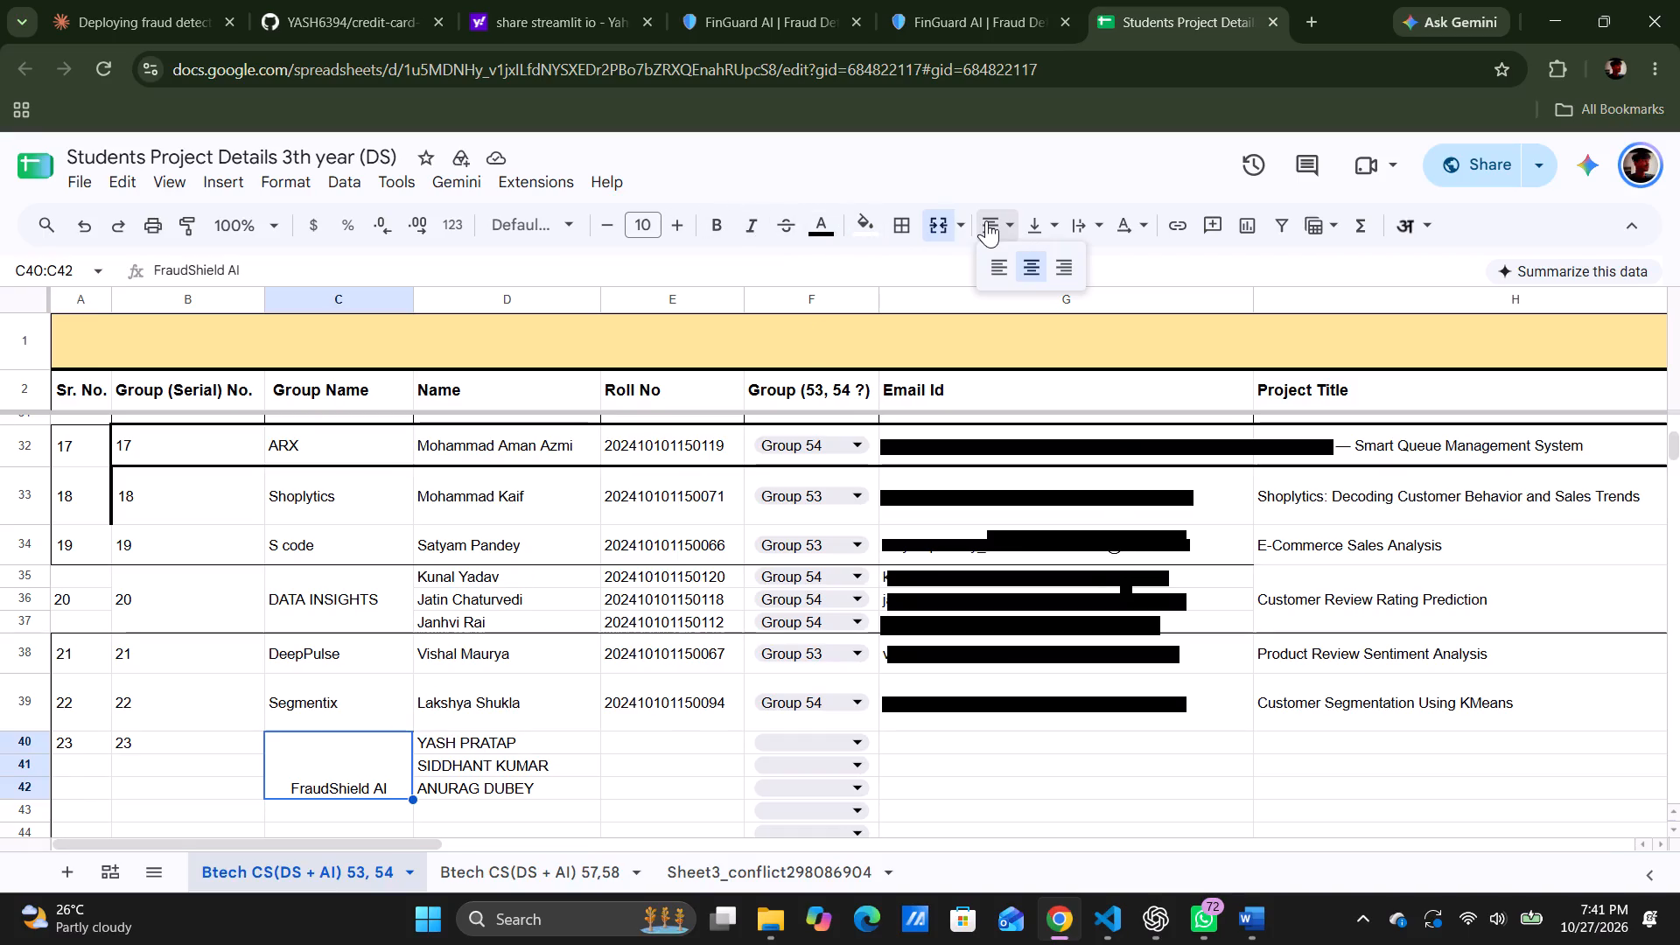
pyautogui.click(1038, 218)
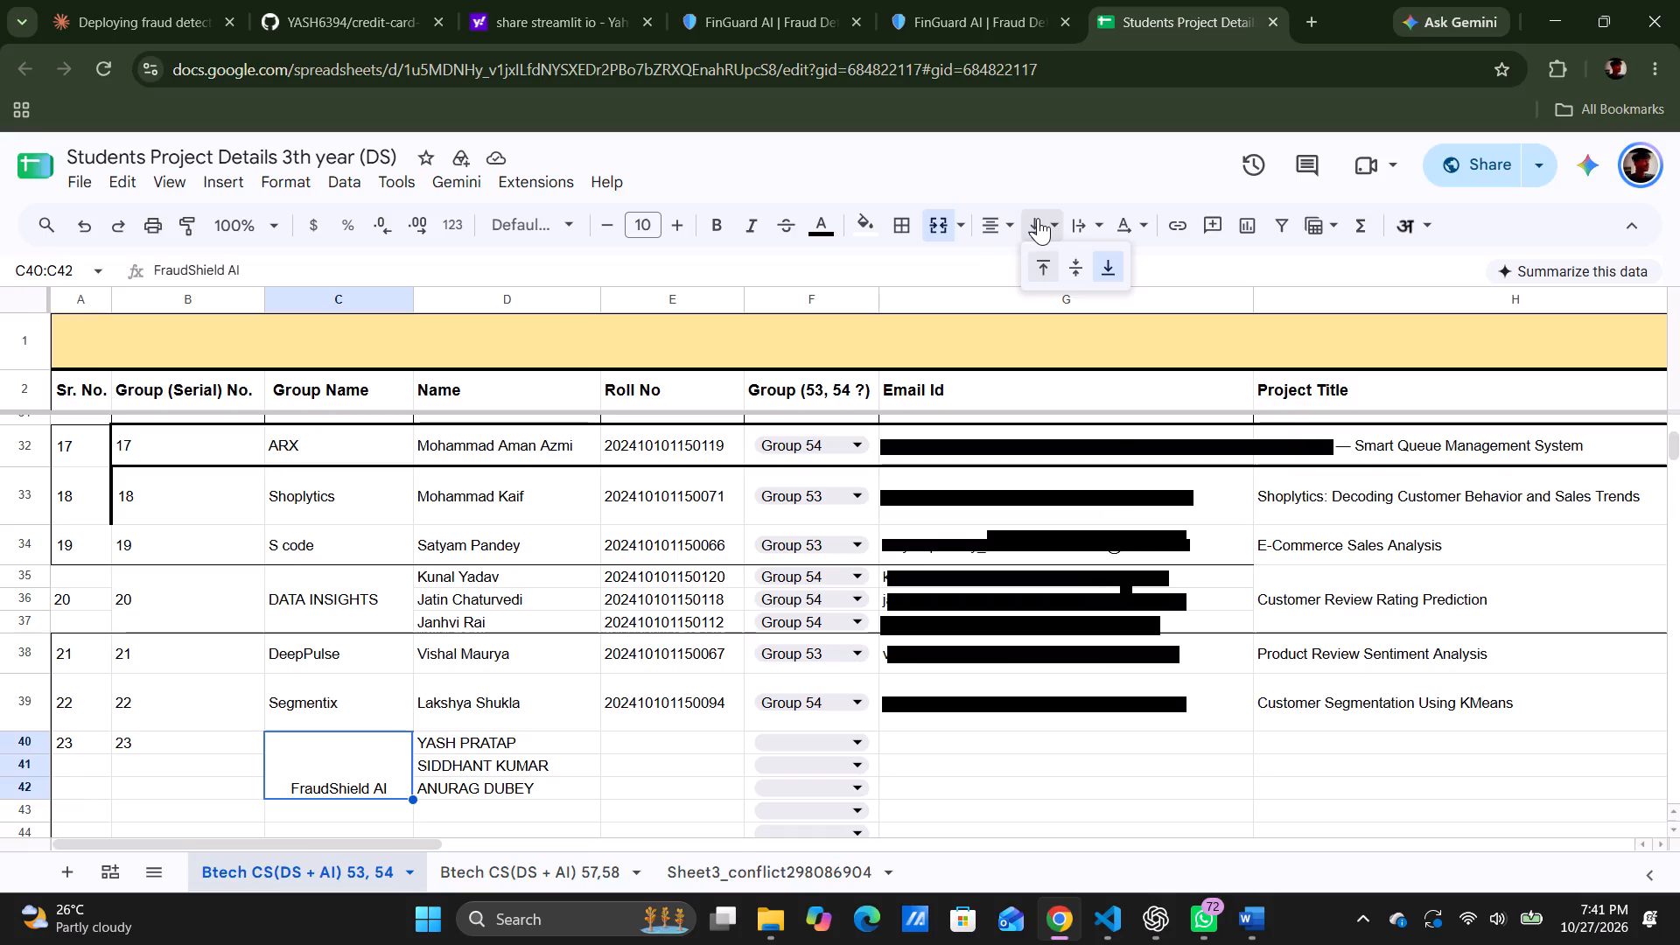
pyautogui.click(1044, 267)
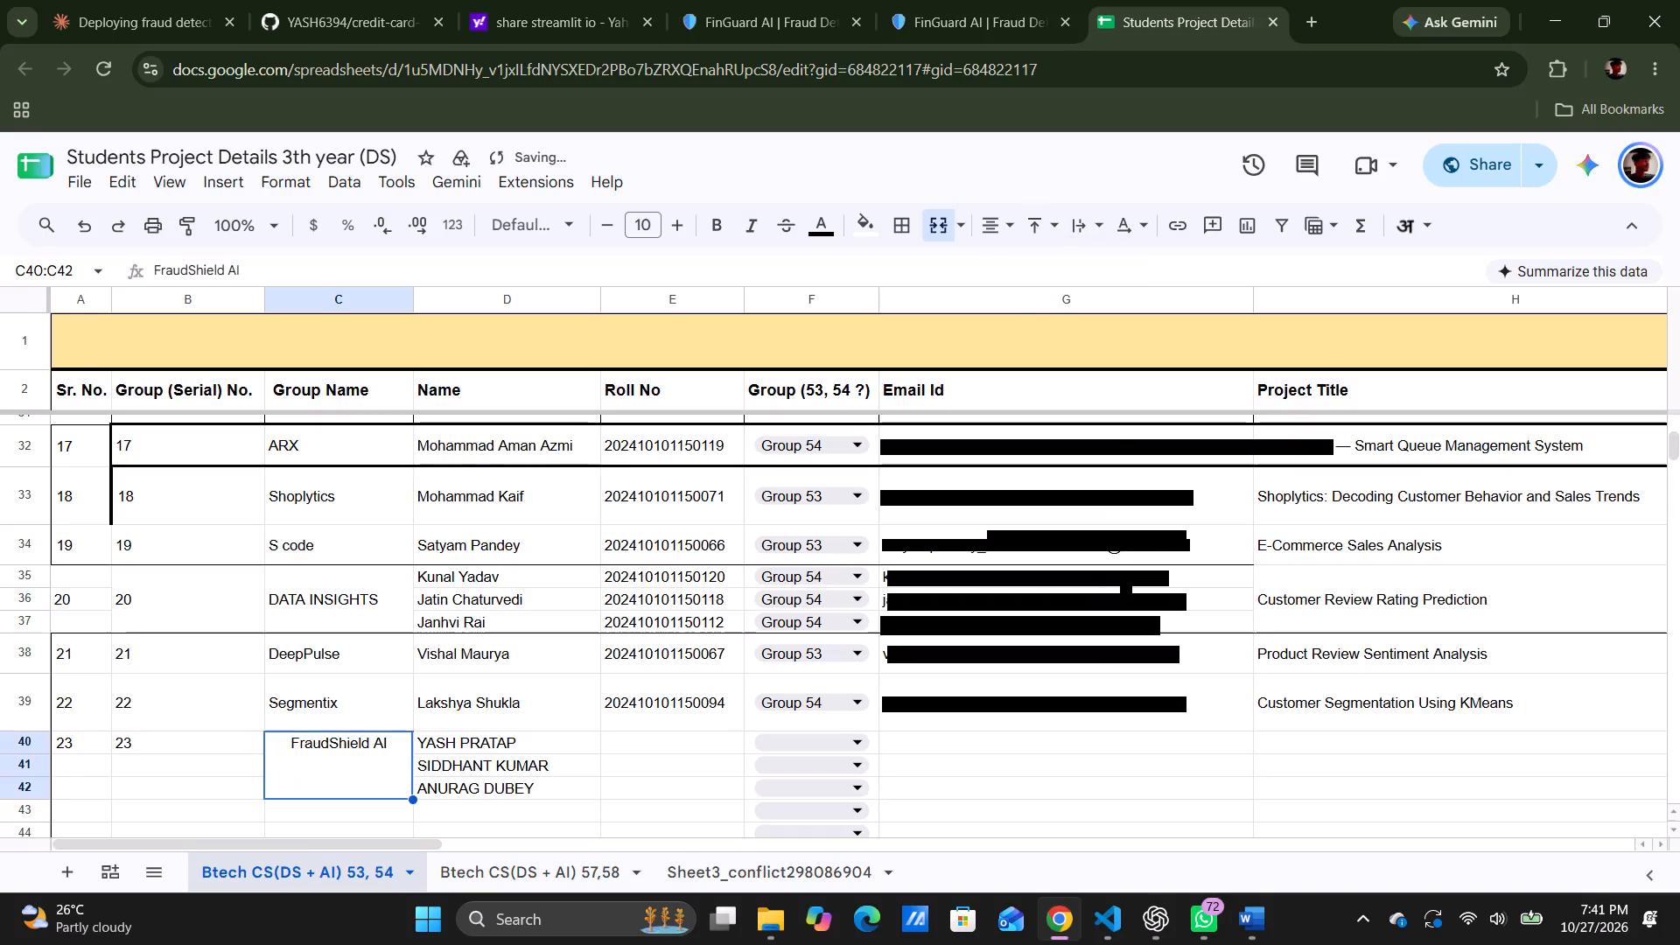
pyautogui.click(1052, 223)
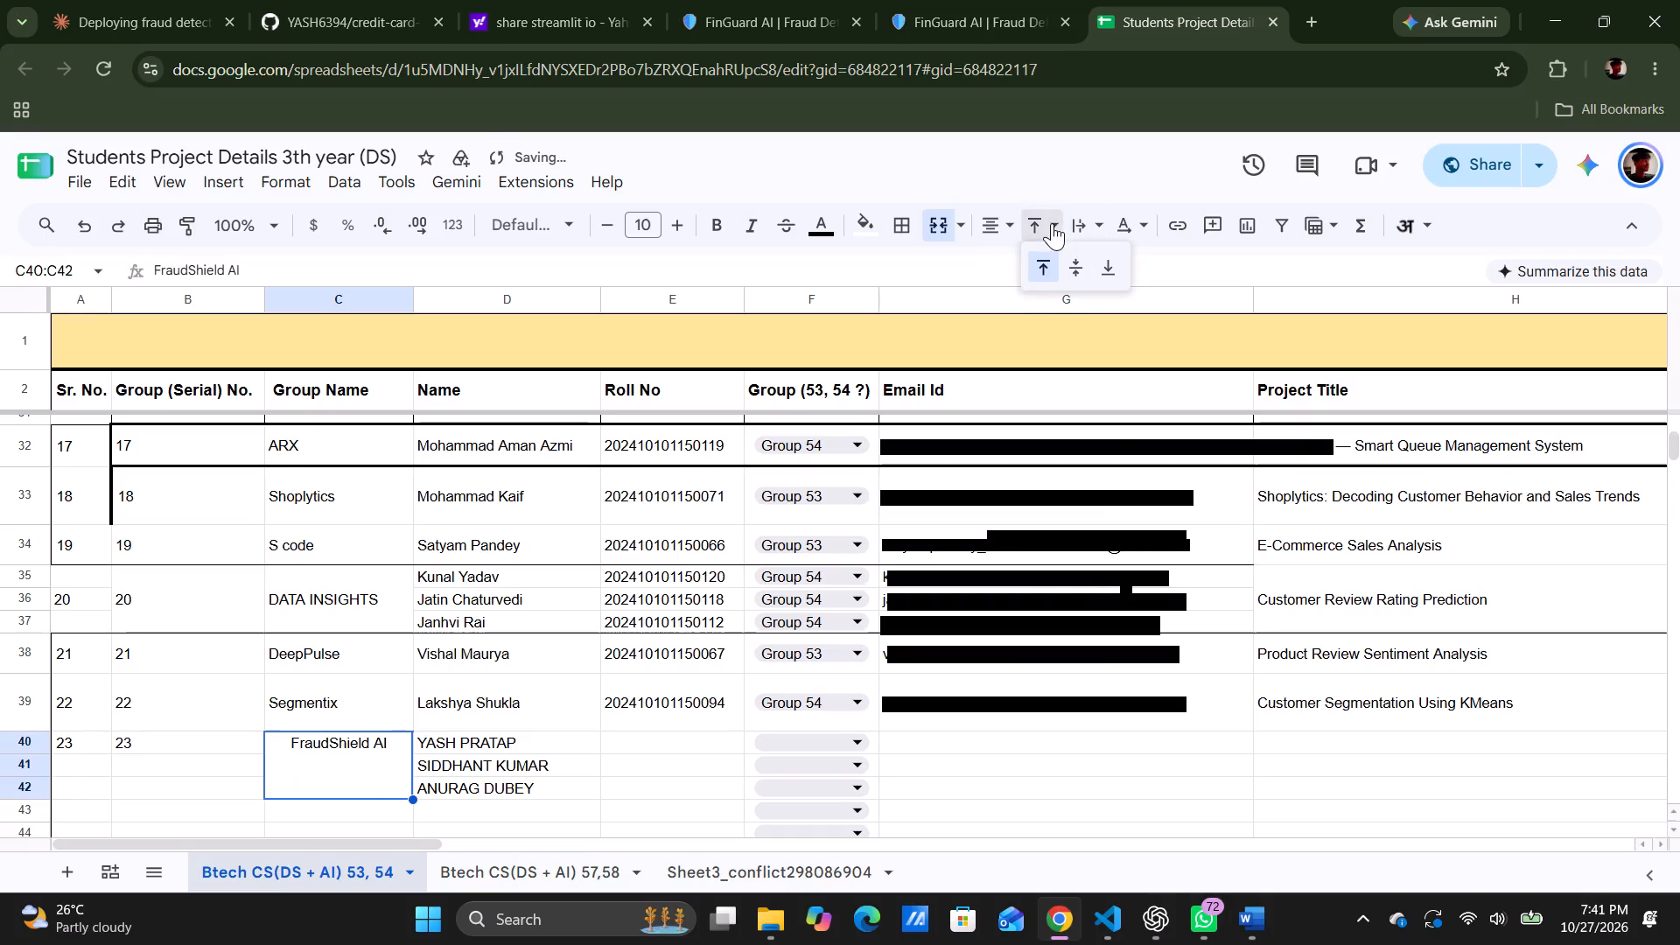
pyautogui.click(1069, 254)
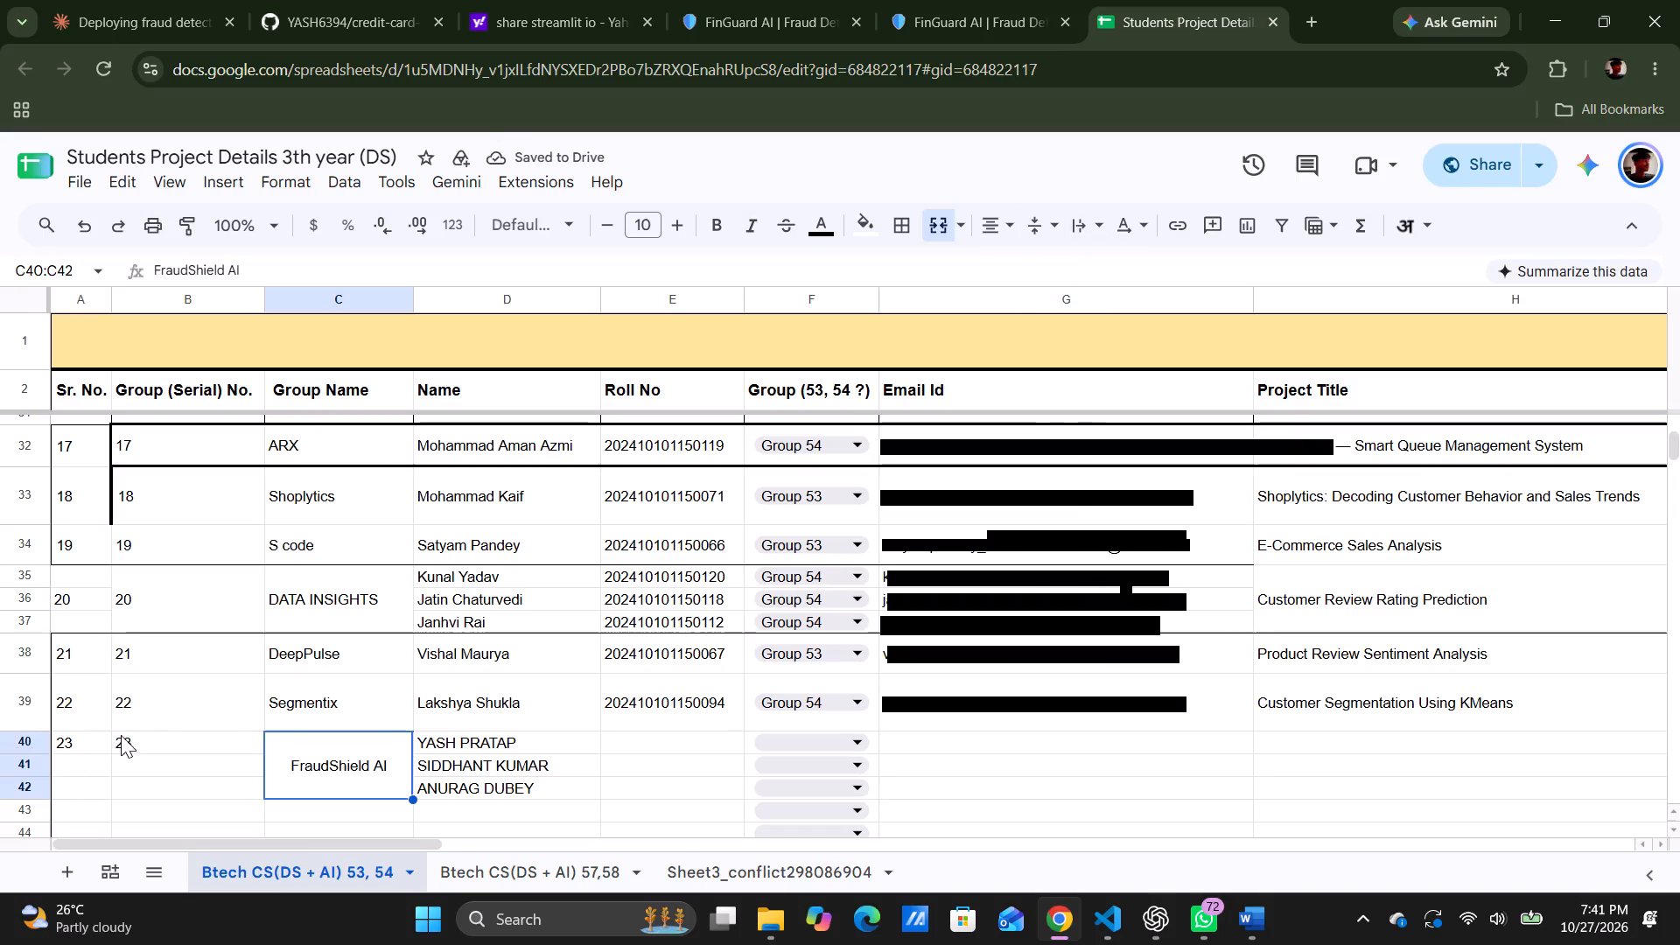
# Merge cells B40 to B42 holding the group serial number 23 and center the number horizontally.
pyautogui.moveTo(115, 733); pyautogui.dragTo(186, 791)
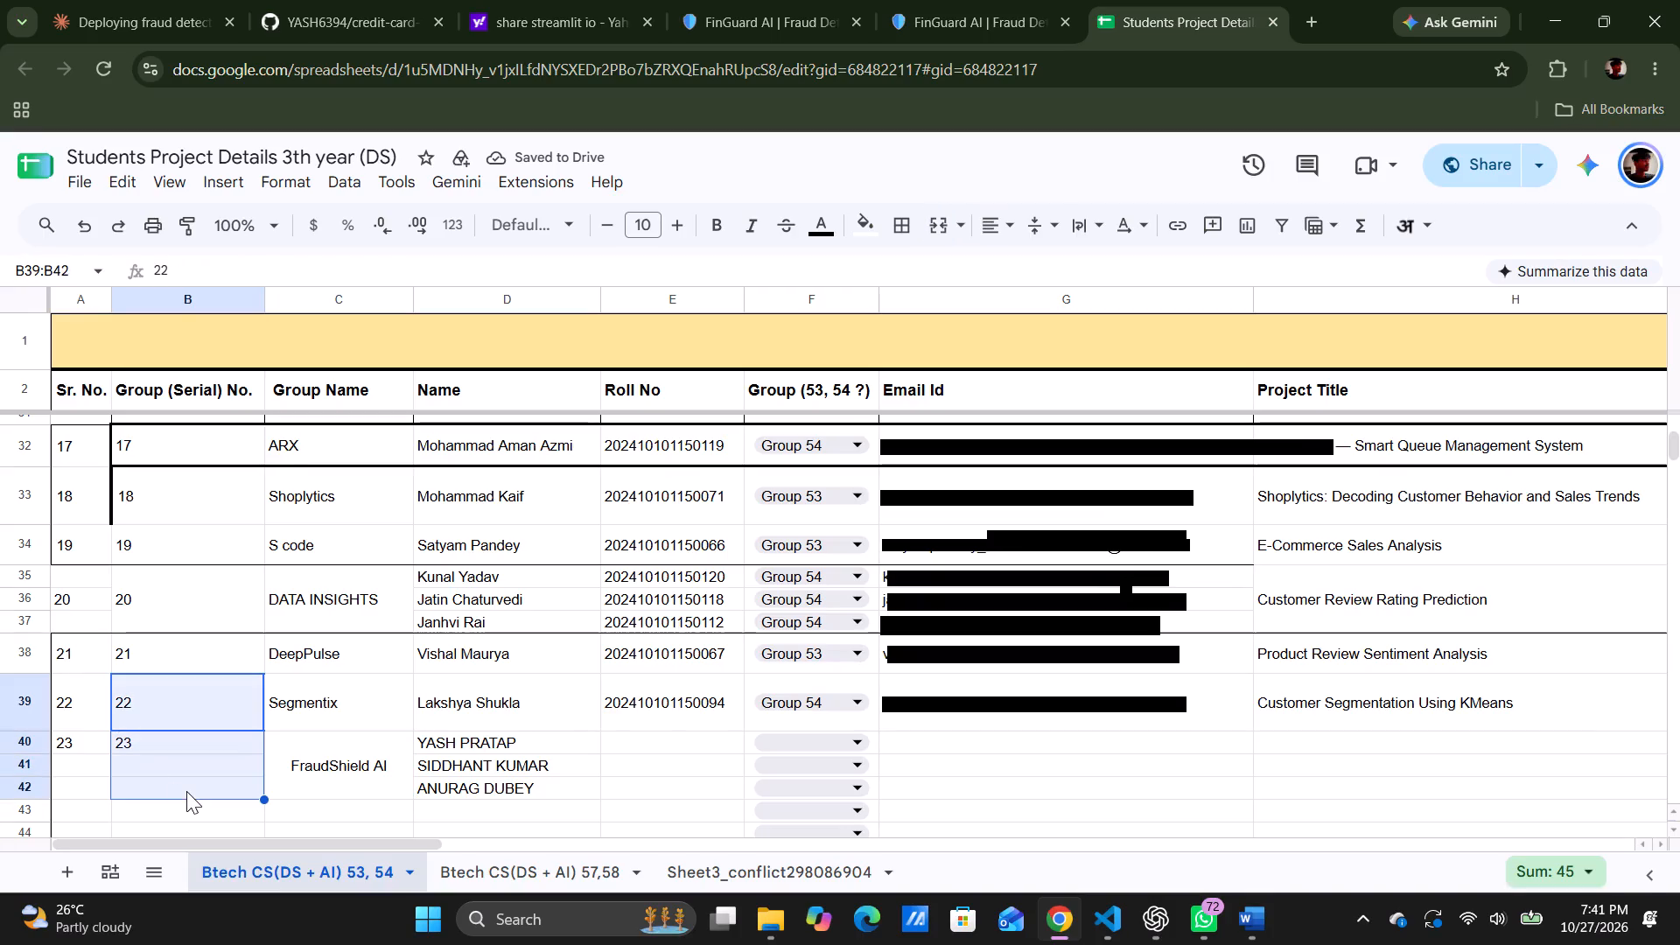
pyautogui.click(116, 727)
pyautogui.moveTo(114, 735); pyautogui.dragTo(133, 752)
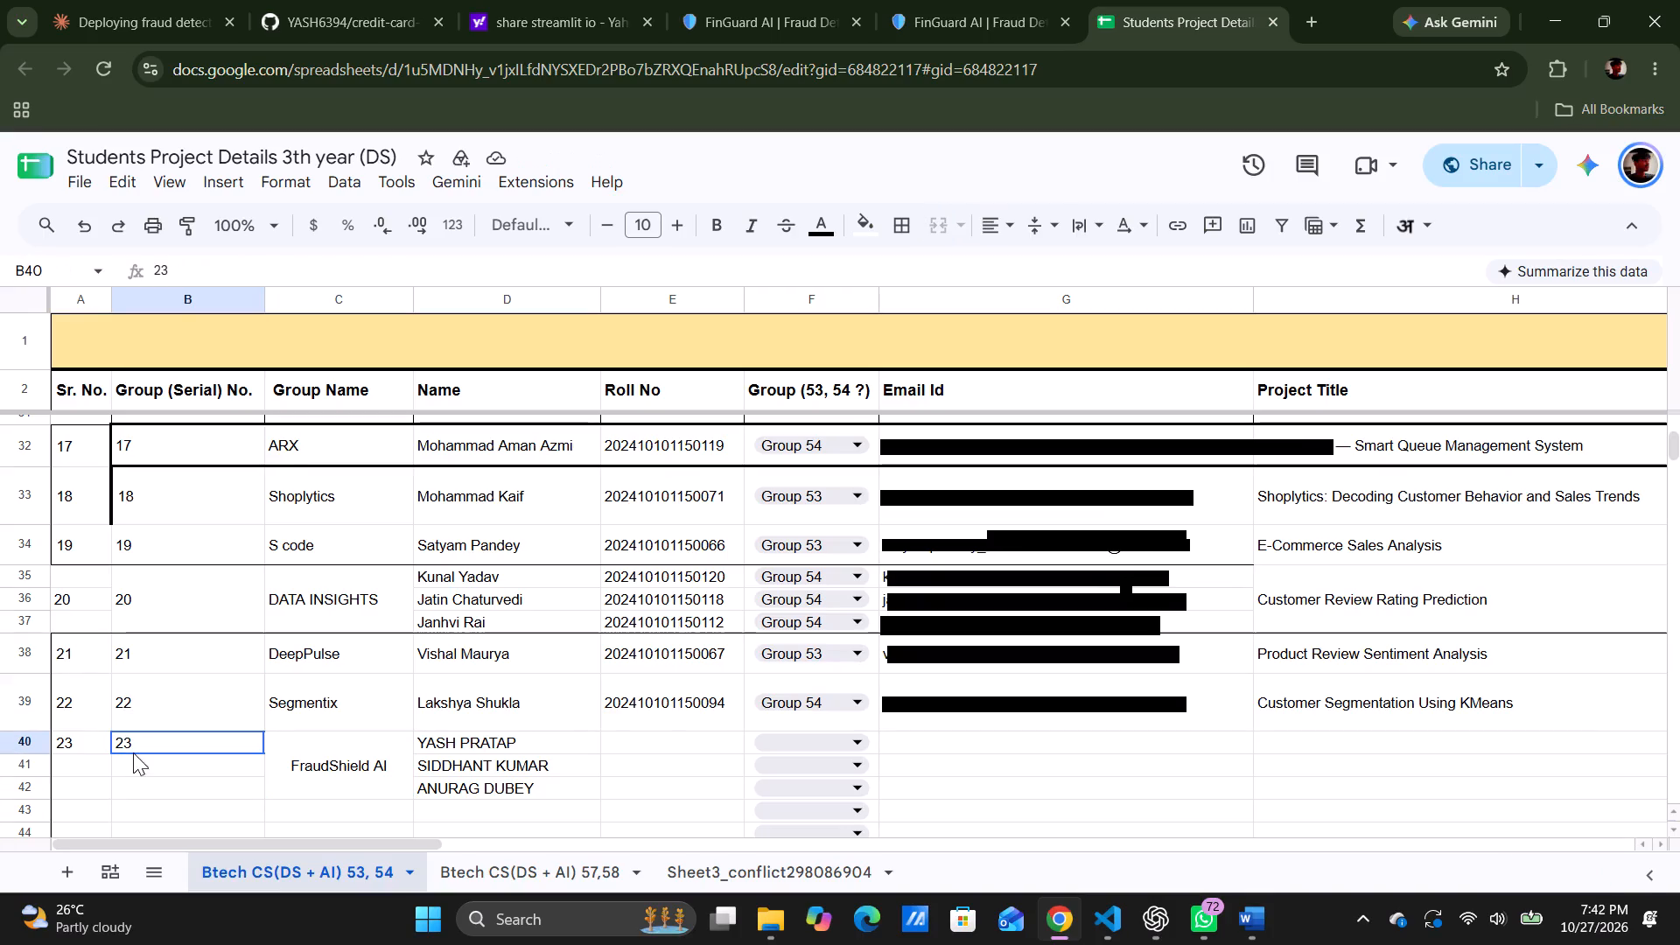
pyautogui.moveTo(133, 752); pyautogui.dragTo(177, 781)
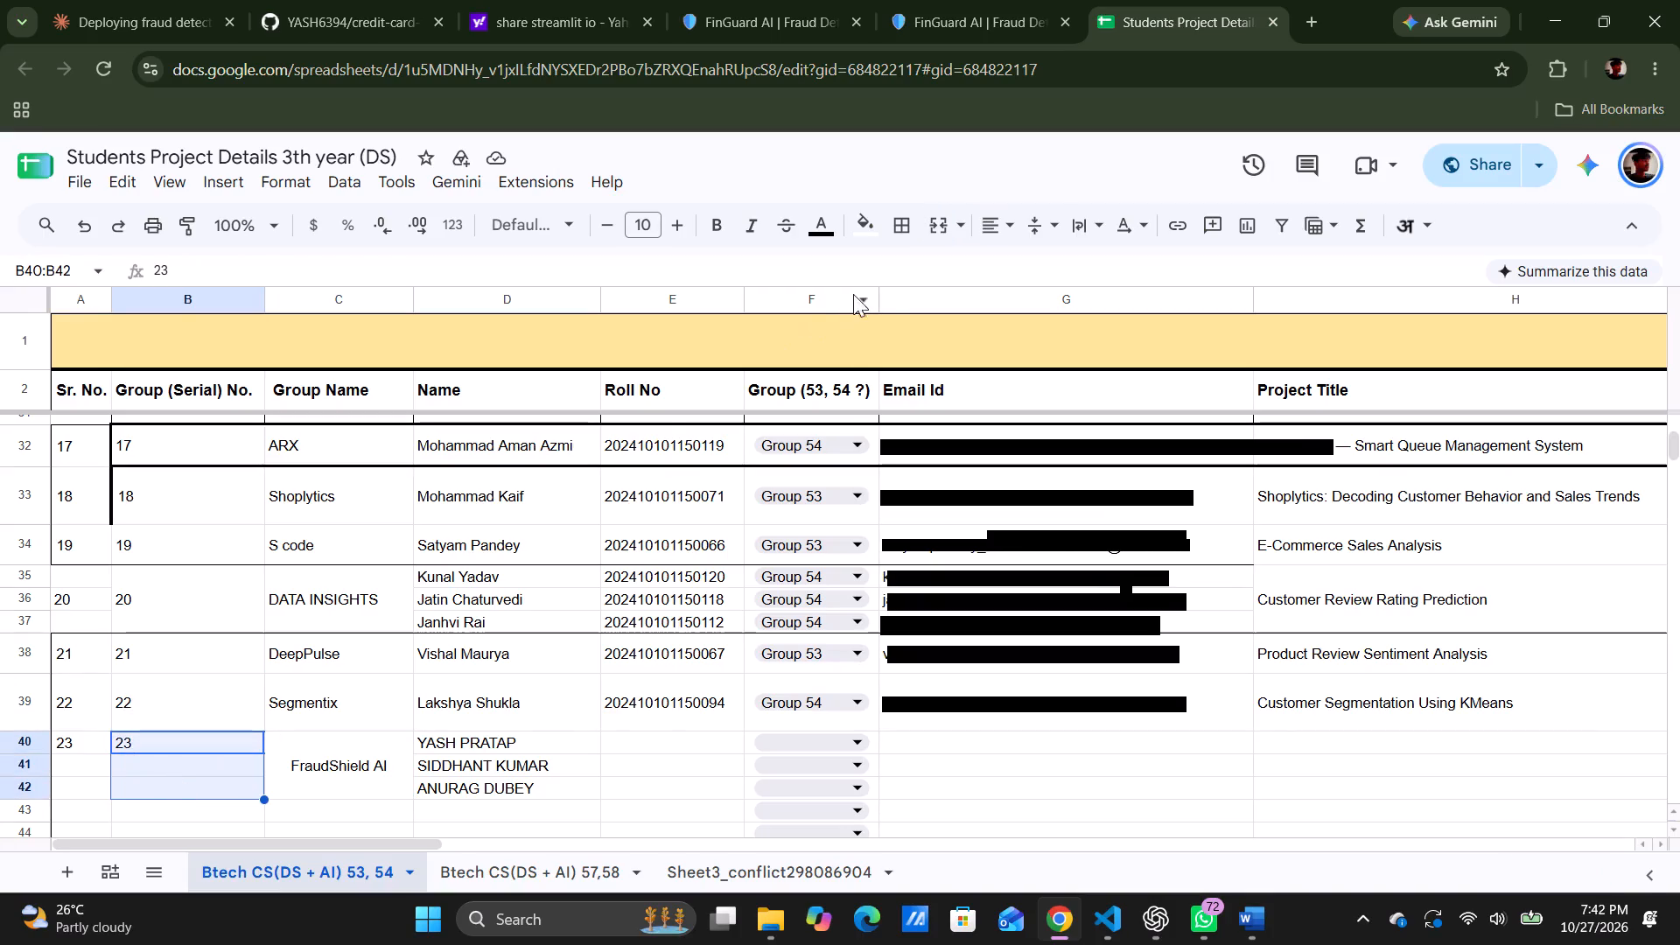
pyautogui.click(941, 224)
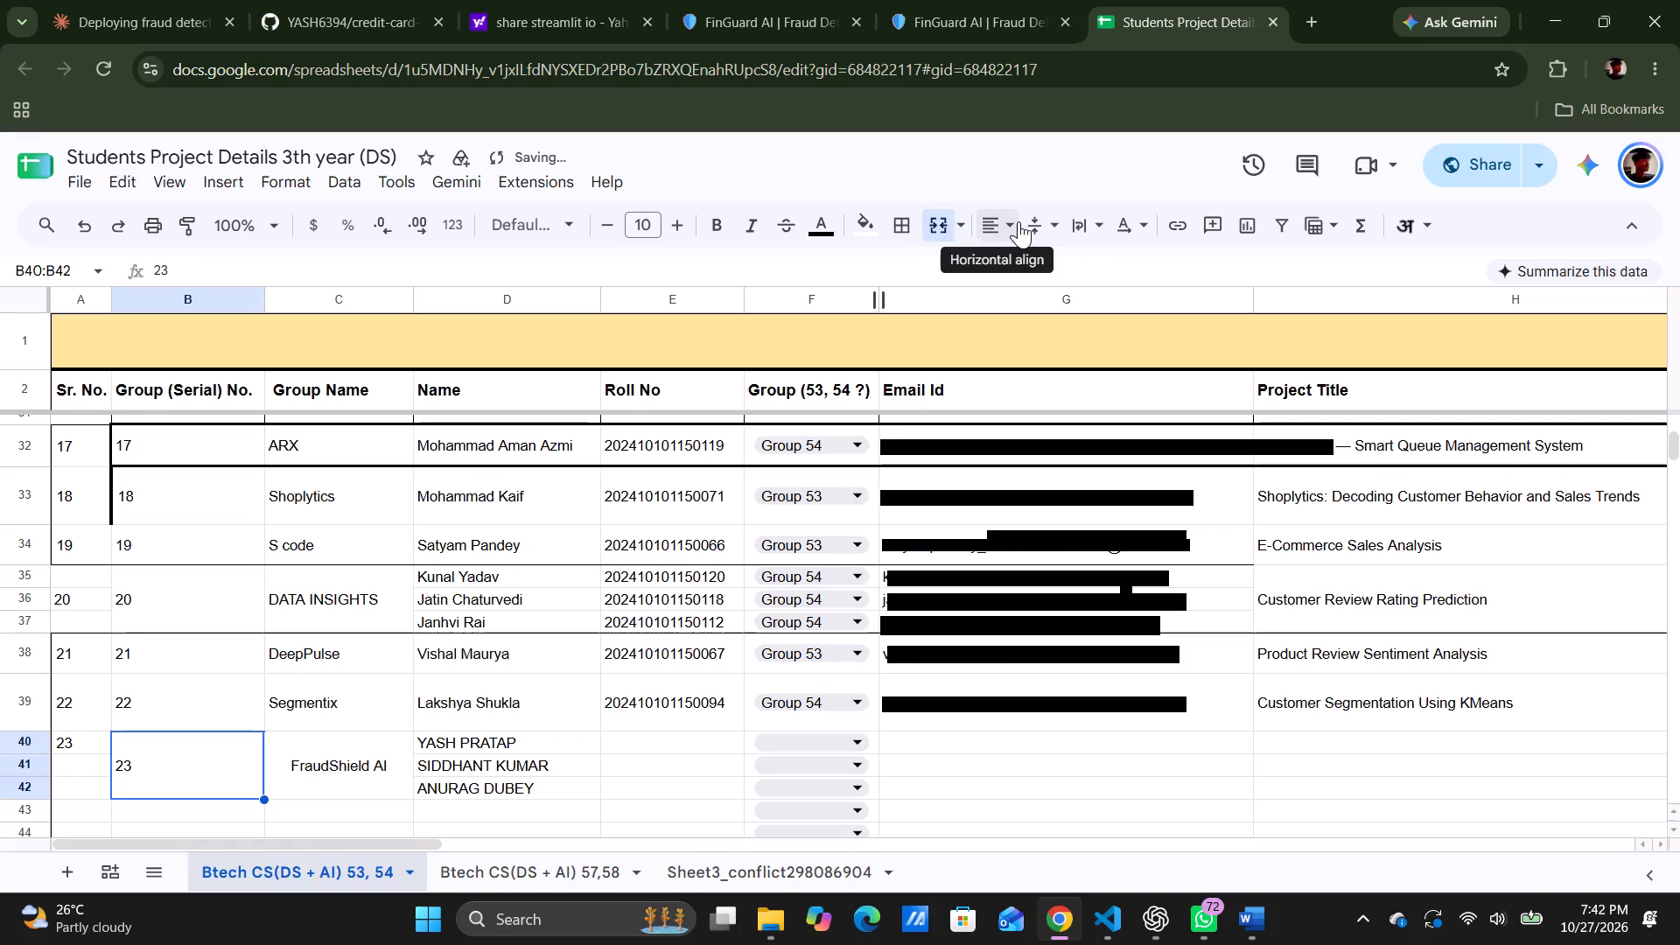
pyautogui.click(1006, 227)
pyautogui.click(1022, 255)
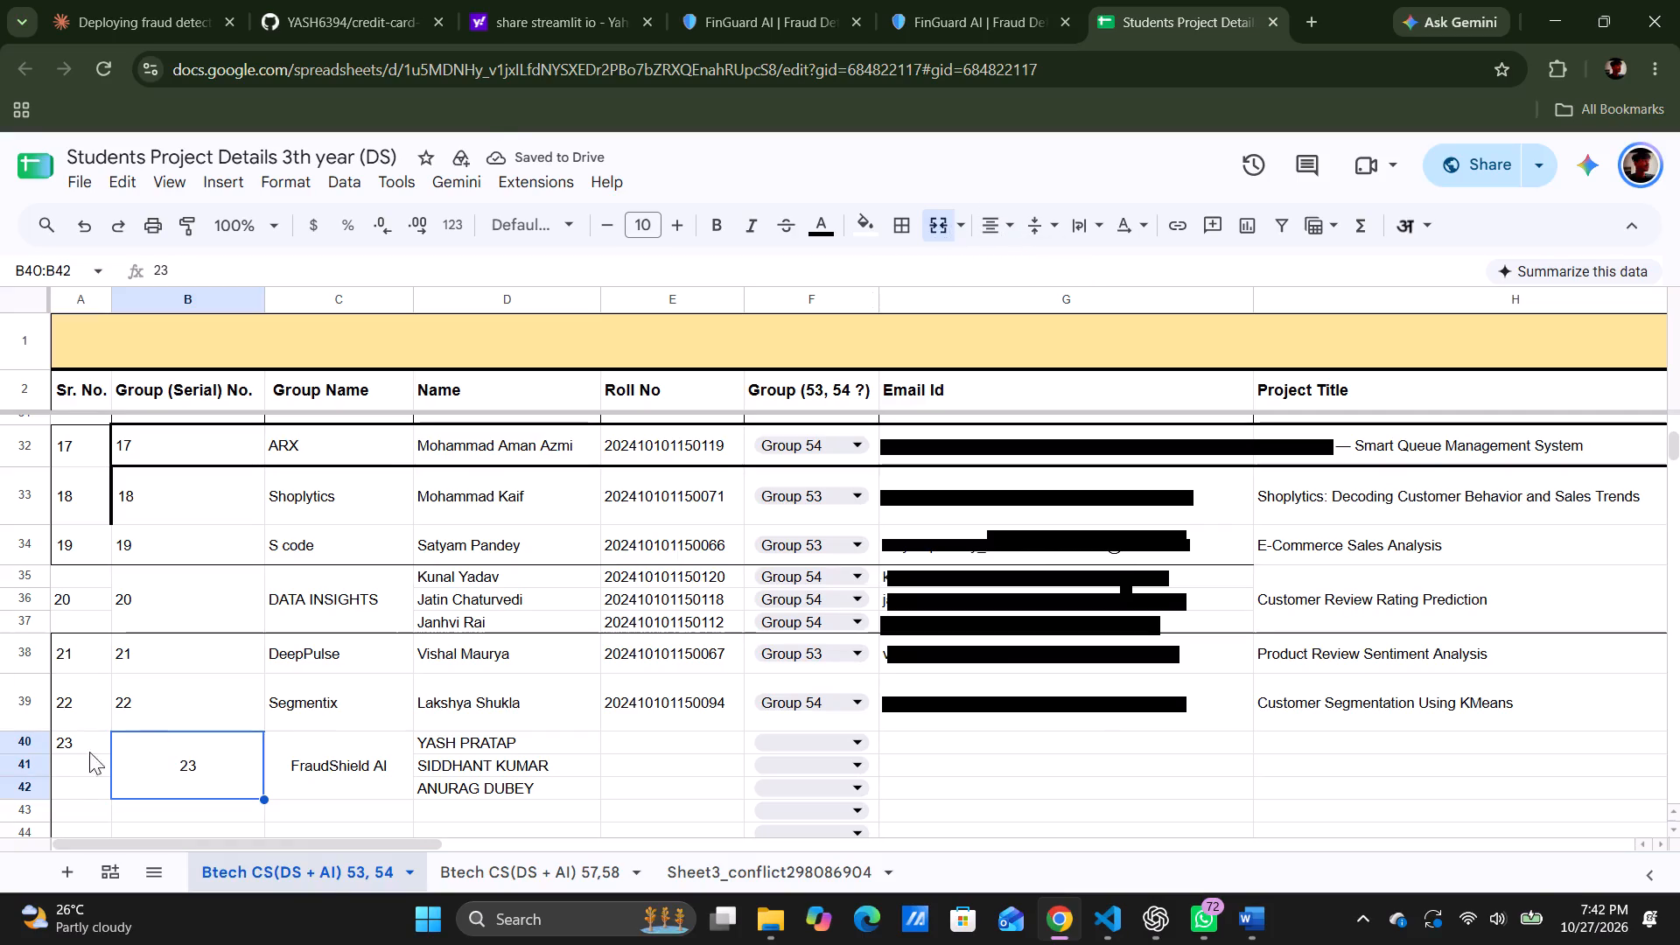
# Merge cells A40 to A42 holding Sr. No. 23 and center the number horizontally.
pyautogui.moveTo(74, 747); pyautogui.dragTo(91, 787)
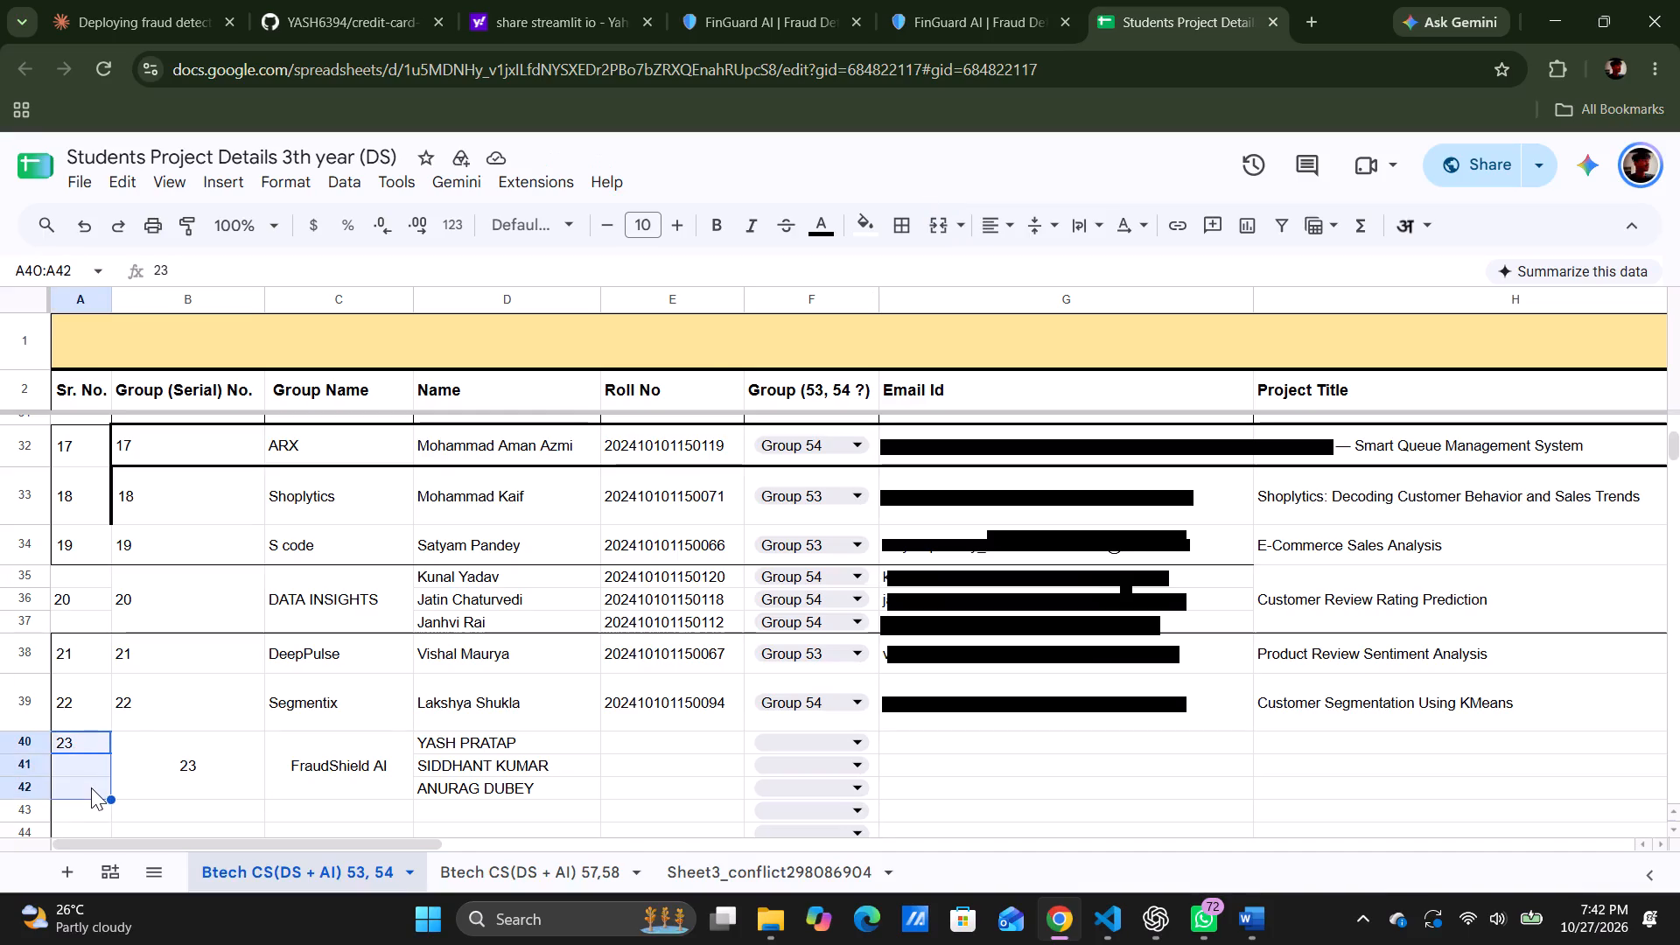
pyautogui.click(938, 227)
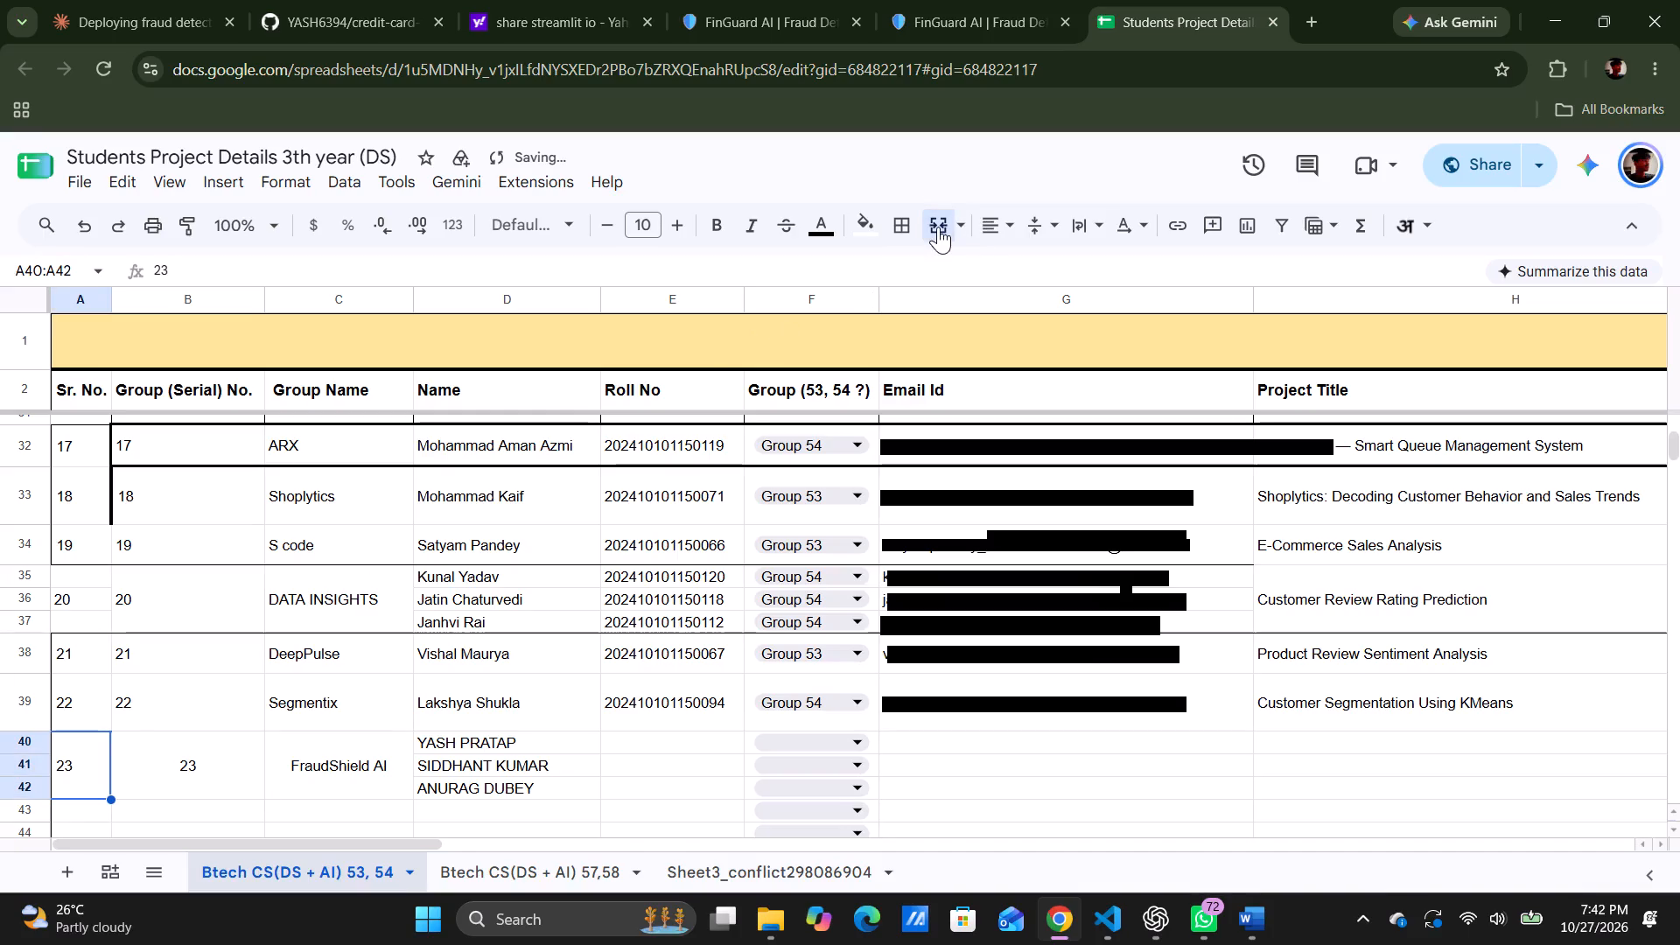
pyautogui.click(1002, 218)
pyautogui.click(1031, 262)
# Enter the first FraudShield AI member's roll number in cell E40 of the Roll No column.
pyautogui.click(669, 737)
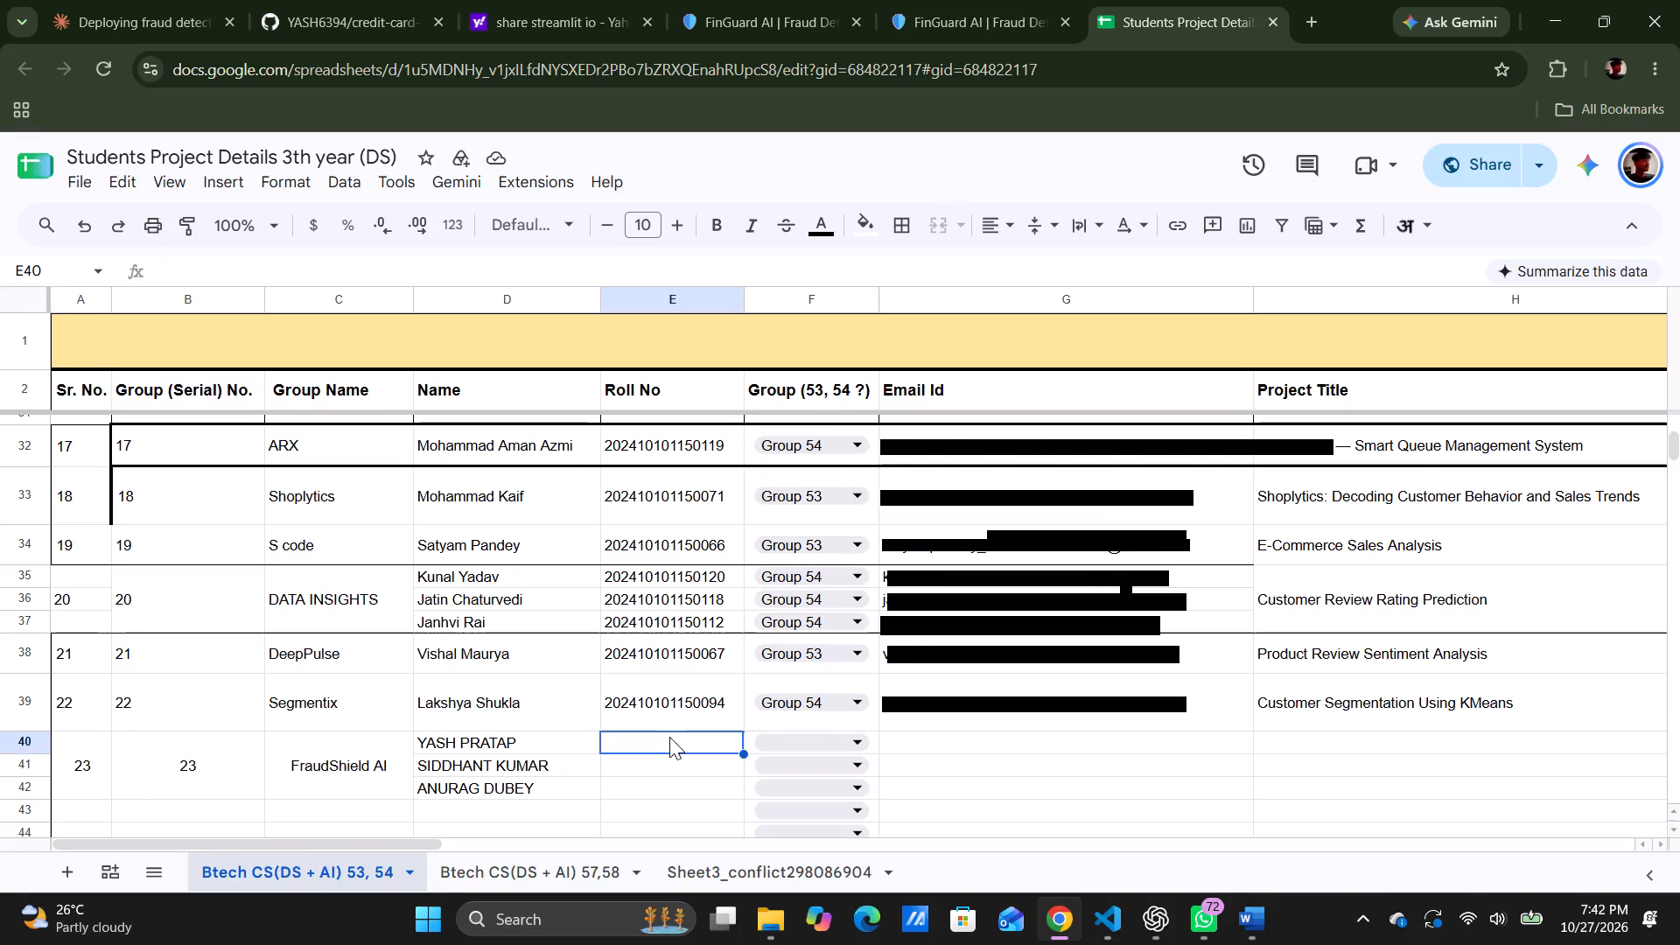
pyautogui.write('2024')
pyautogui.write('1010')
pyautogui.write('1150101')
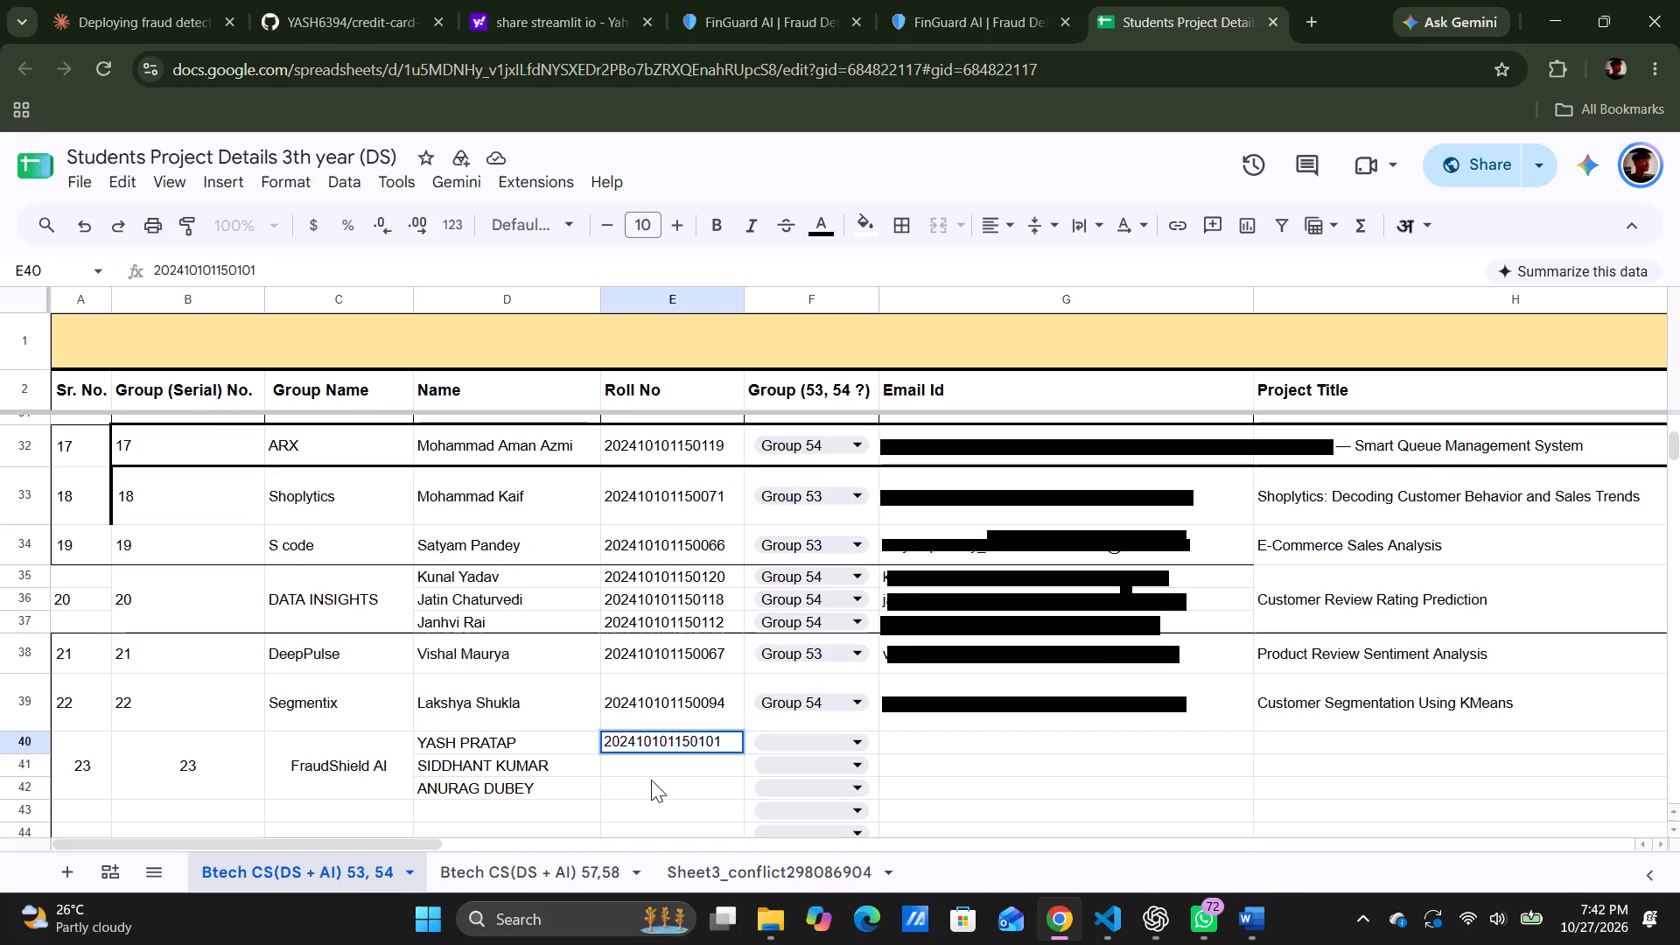
# Enter the second FraudShield AI member's roll number in cell E41 of the Roll No column.
pyautogui.click(647, 772)
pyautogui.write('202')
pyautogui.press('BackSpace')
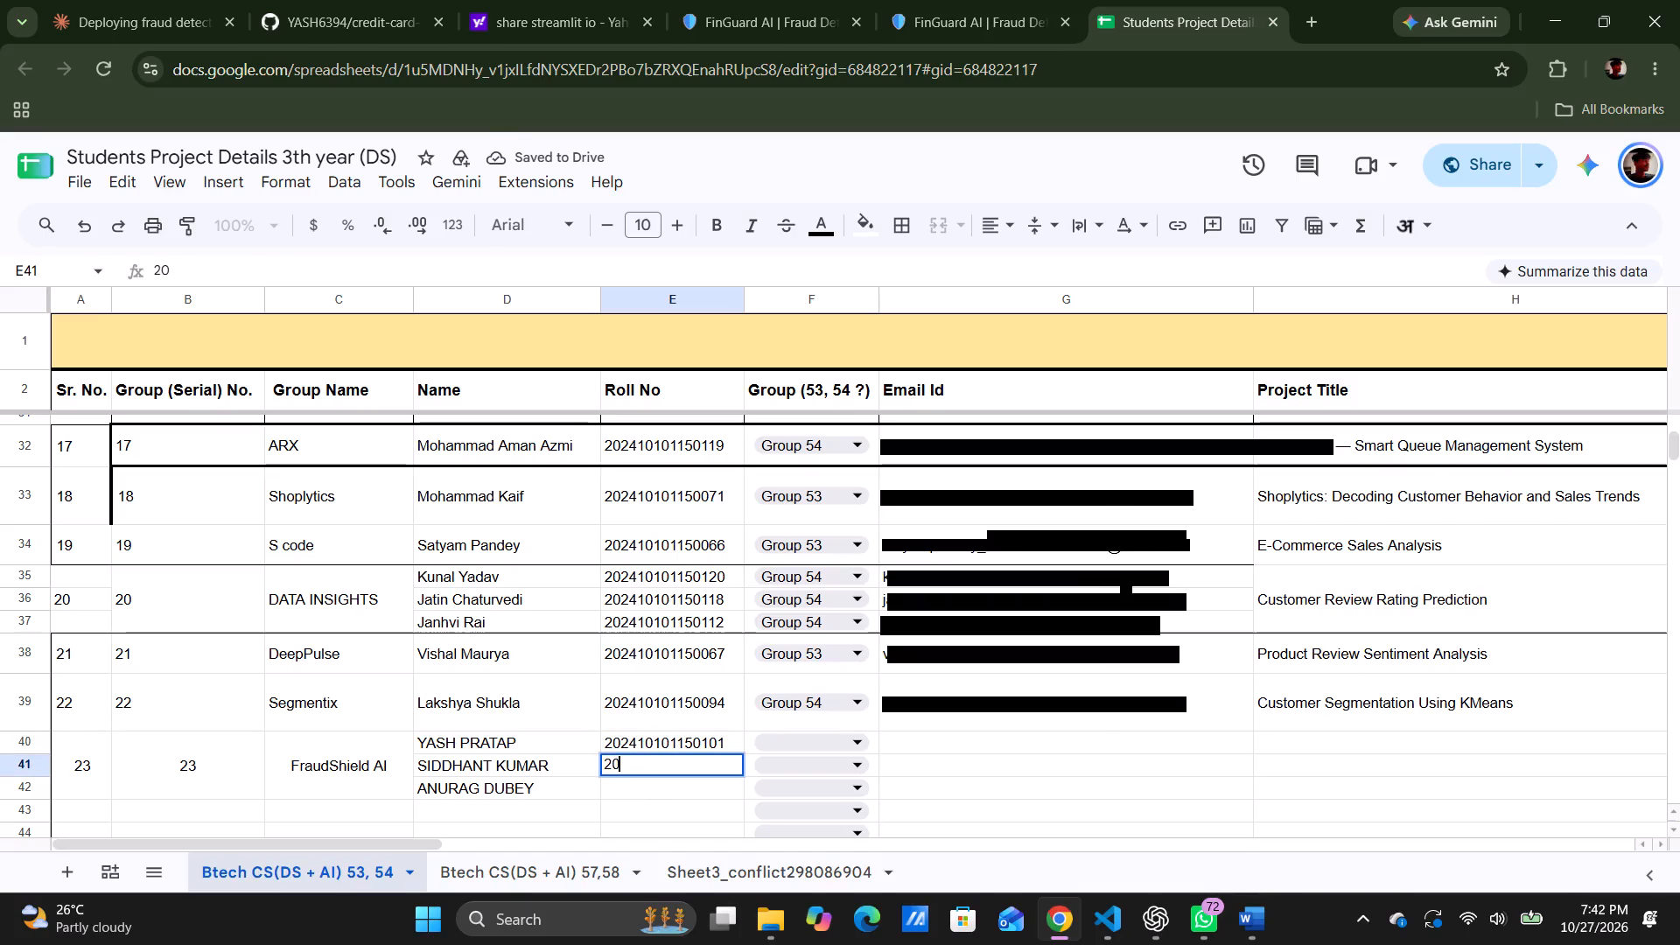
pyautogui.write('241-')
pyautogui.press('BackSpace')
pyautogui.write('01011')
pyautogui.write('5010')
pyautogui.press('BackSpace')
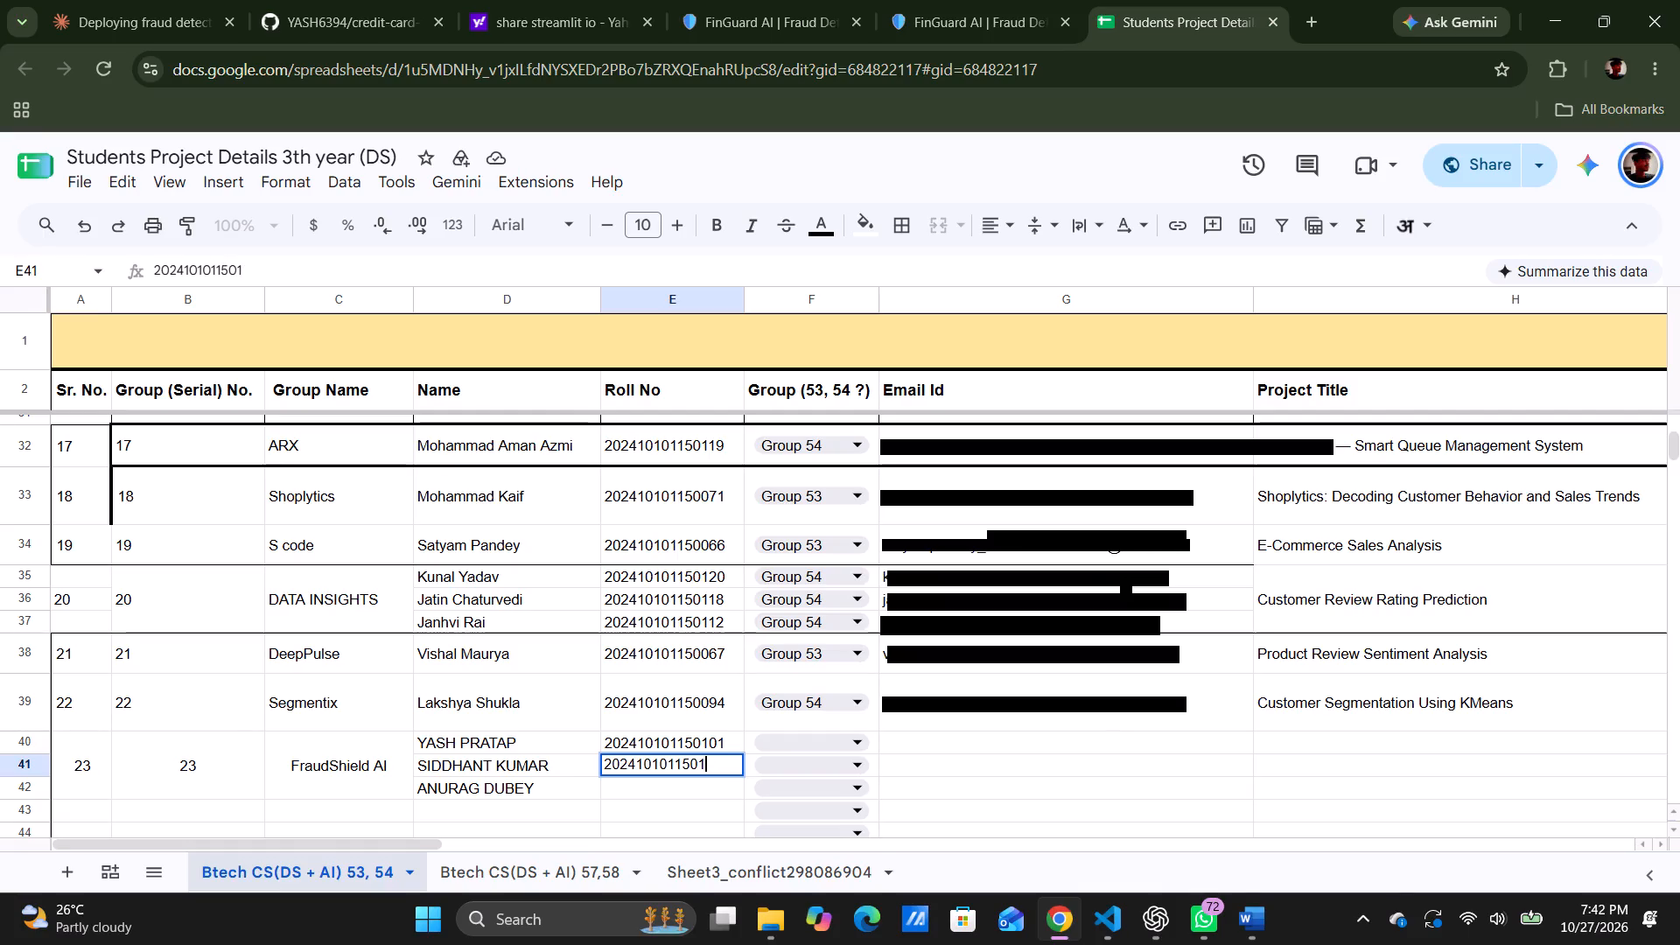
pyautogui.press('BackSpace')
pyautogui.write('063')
# Enter the third FraudShield AI member's roll number in cell E42 of the Roll No column.
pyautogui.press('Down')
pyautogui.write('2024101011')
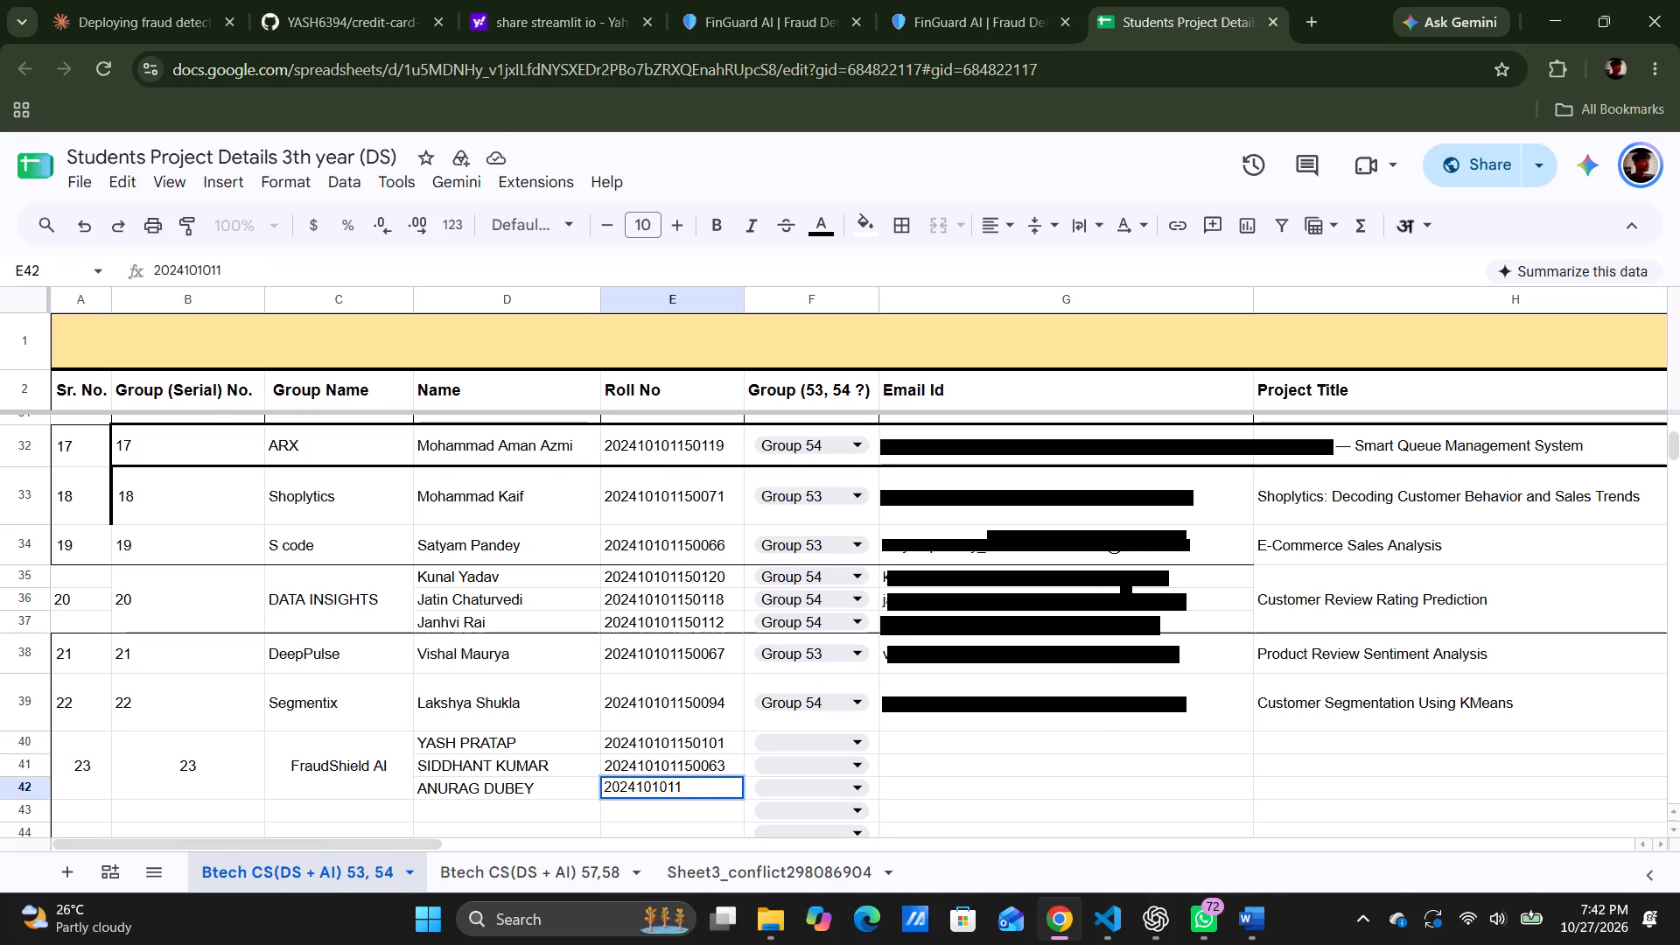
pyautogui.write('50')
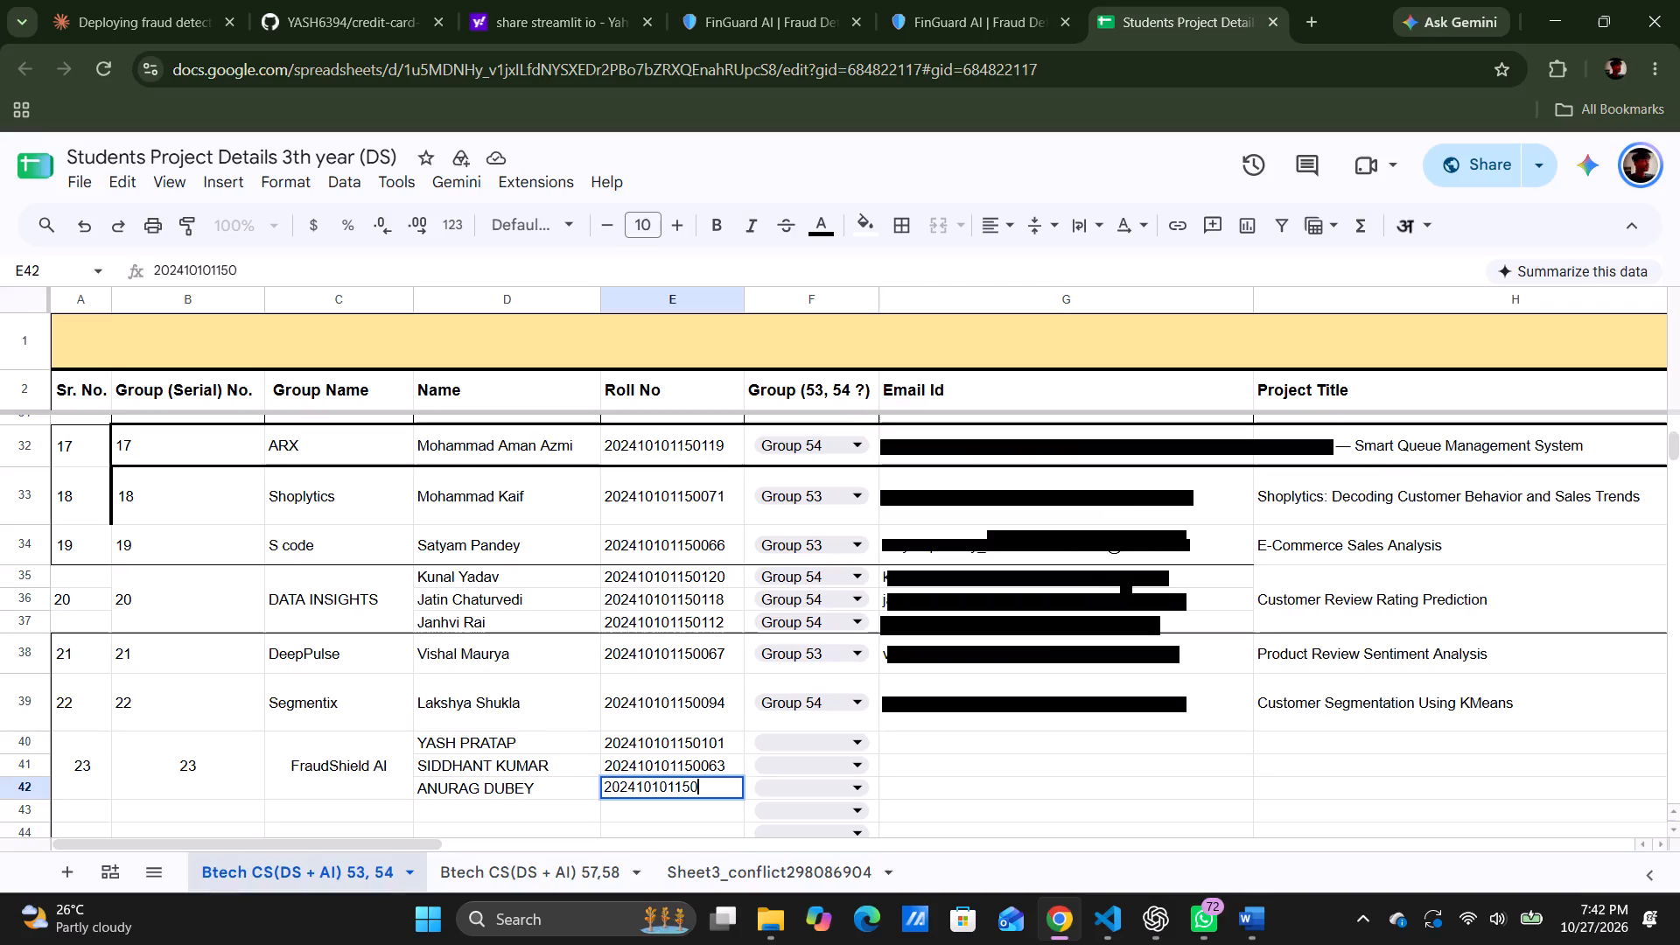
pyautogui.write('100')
# In the Group (53, 54 ?) column, choose Group 54 for row 40 and Group 53 for row 41, and open the choices for row 42.
pyautogui.click(850, 742)
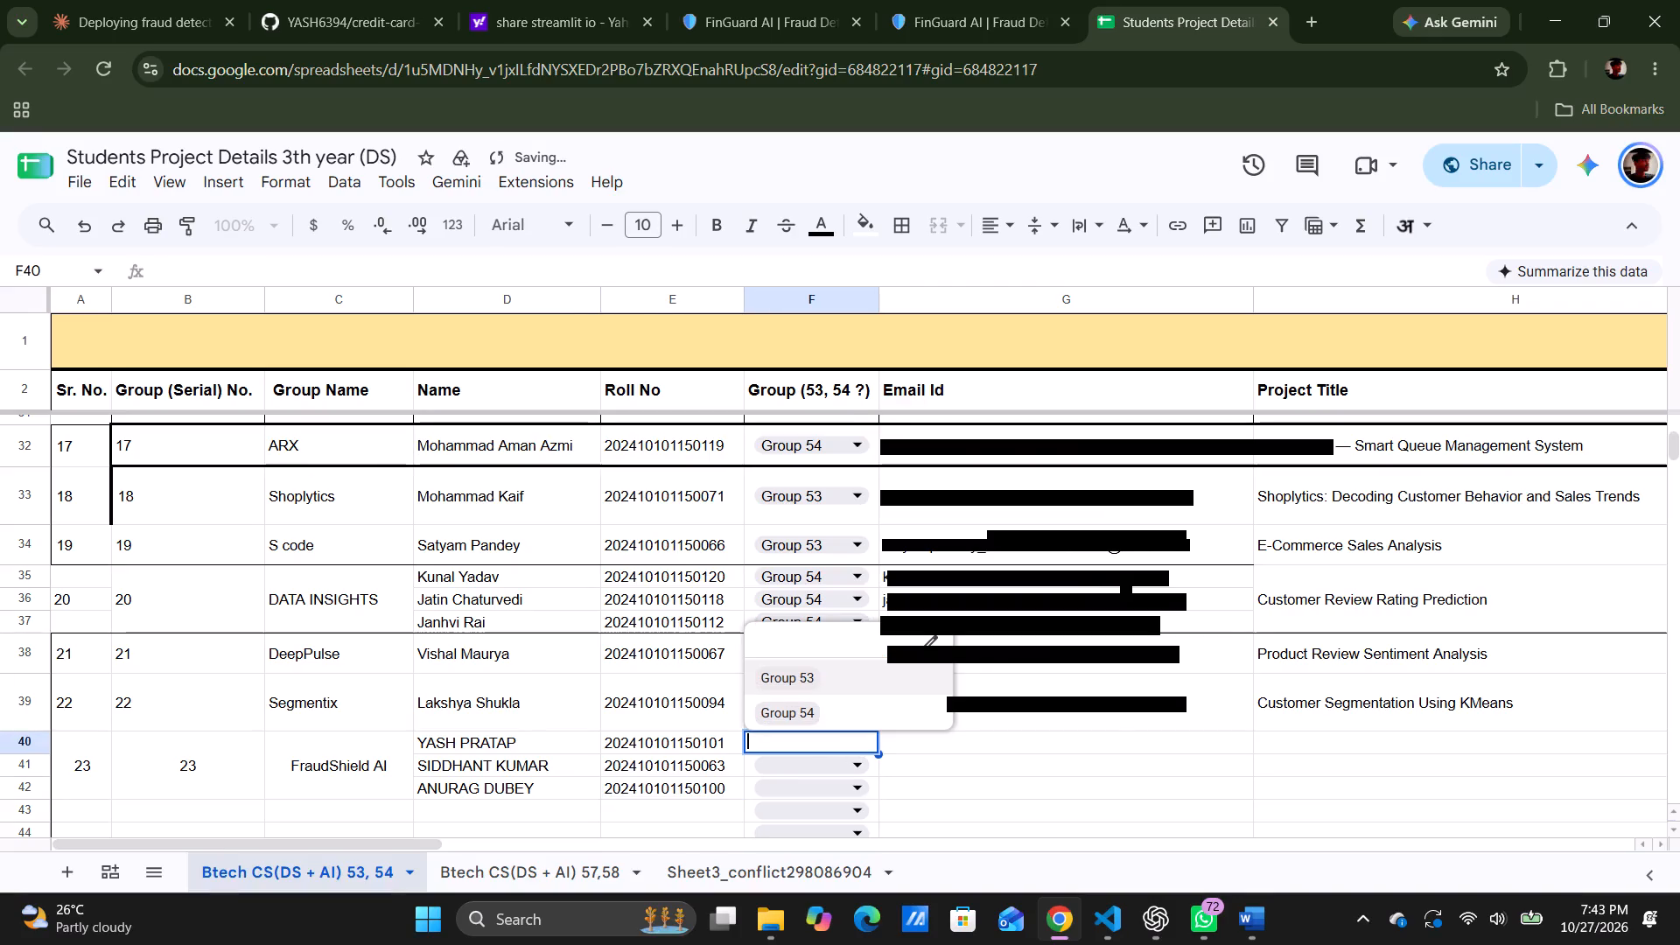
pyautogui.click(801, 711)
pyautogui.moveTo(801, 711); pyautogui.dragTo(810, 764)
pyautogui.click(810, 764)
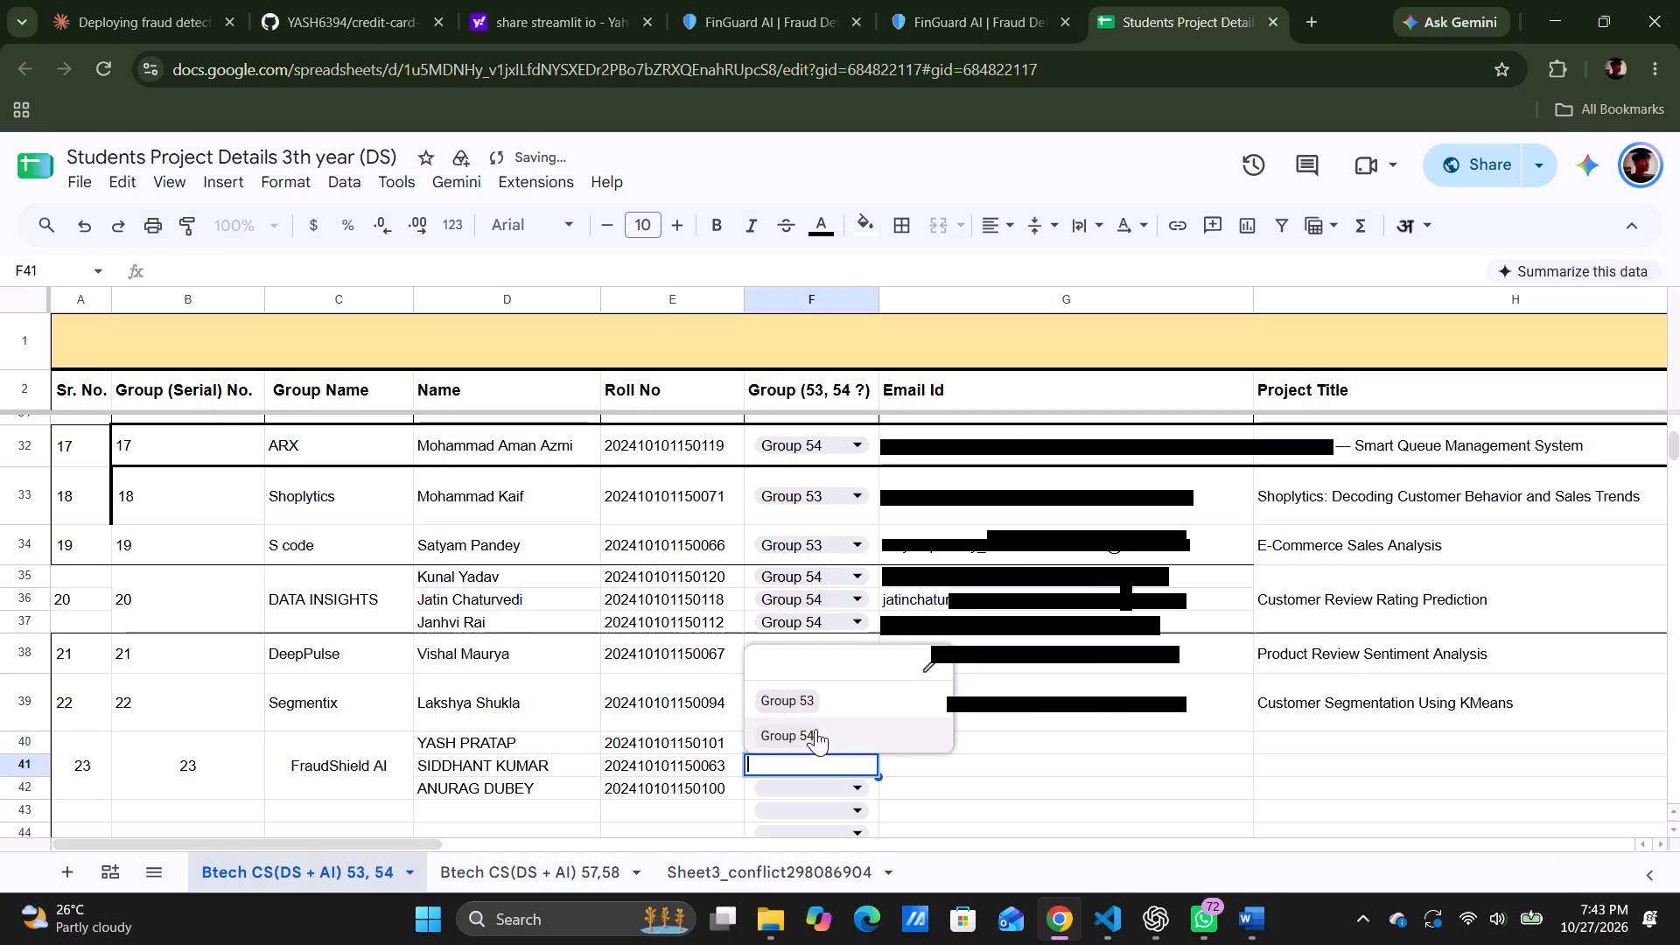
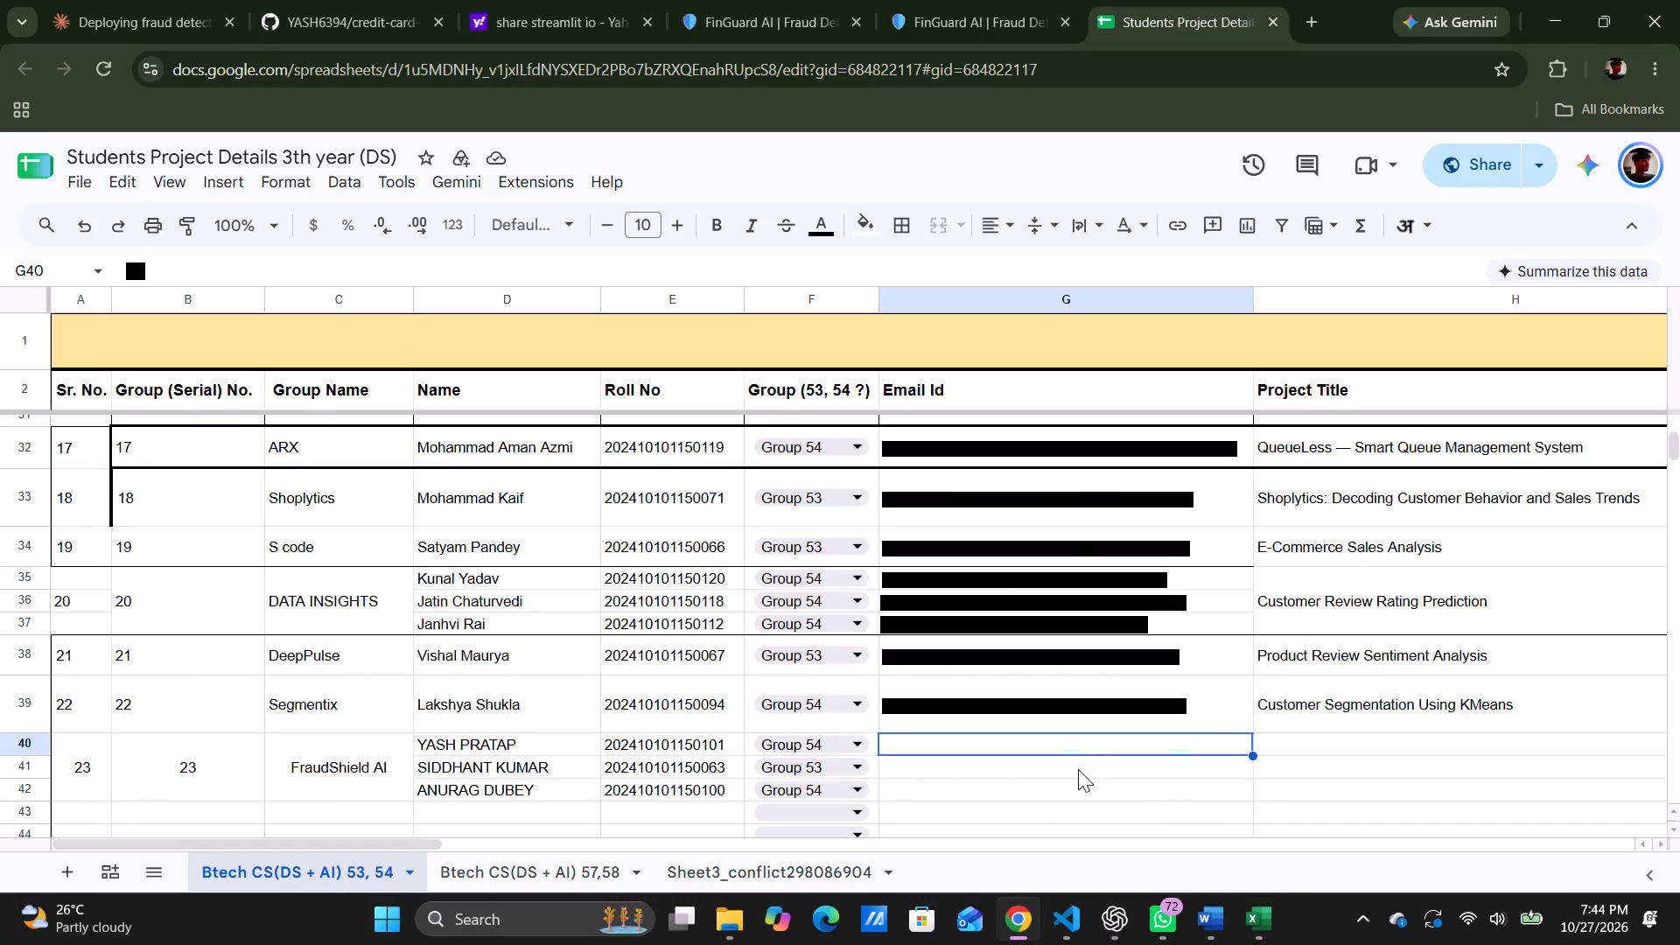
# Paste the first FraudShield AI member's copied email address into cell G40 of the Email Id column.
pyautogui.hotkey('ctrl', 'v')
# Copy the third FraudShield AI member's email address from the Excel student list into cell G42 of the Google Sheets project sheet.
pyautogui.click(1078, 769)
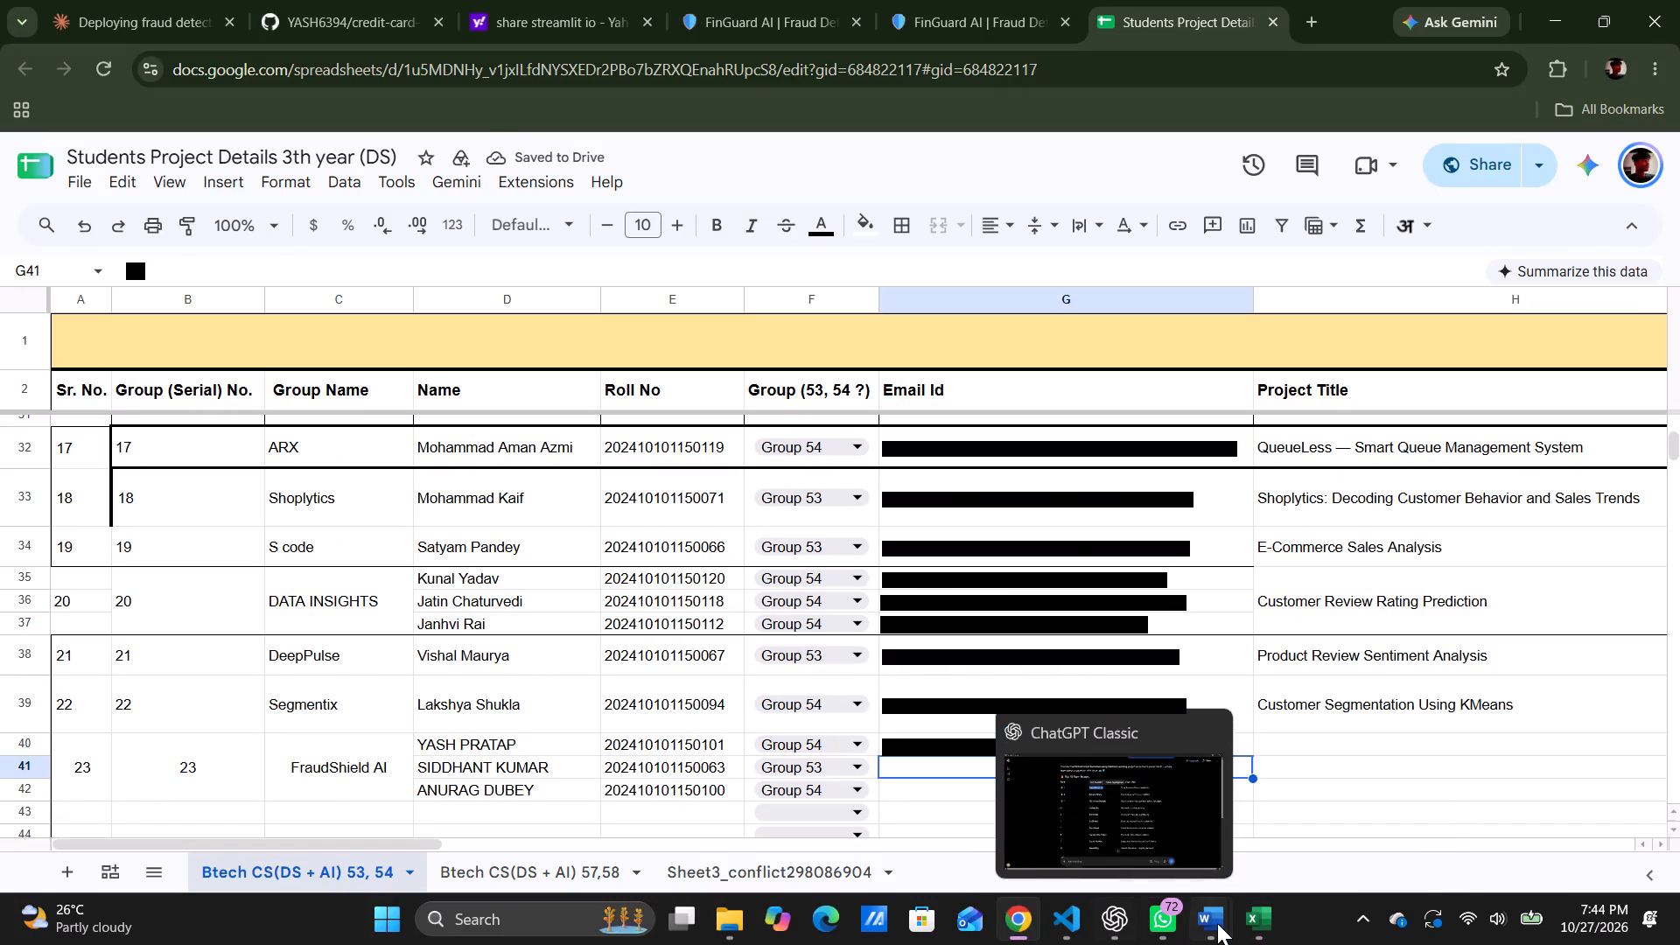
pyautogui.click(1267, 912)
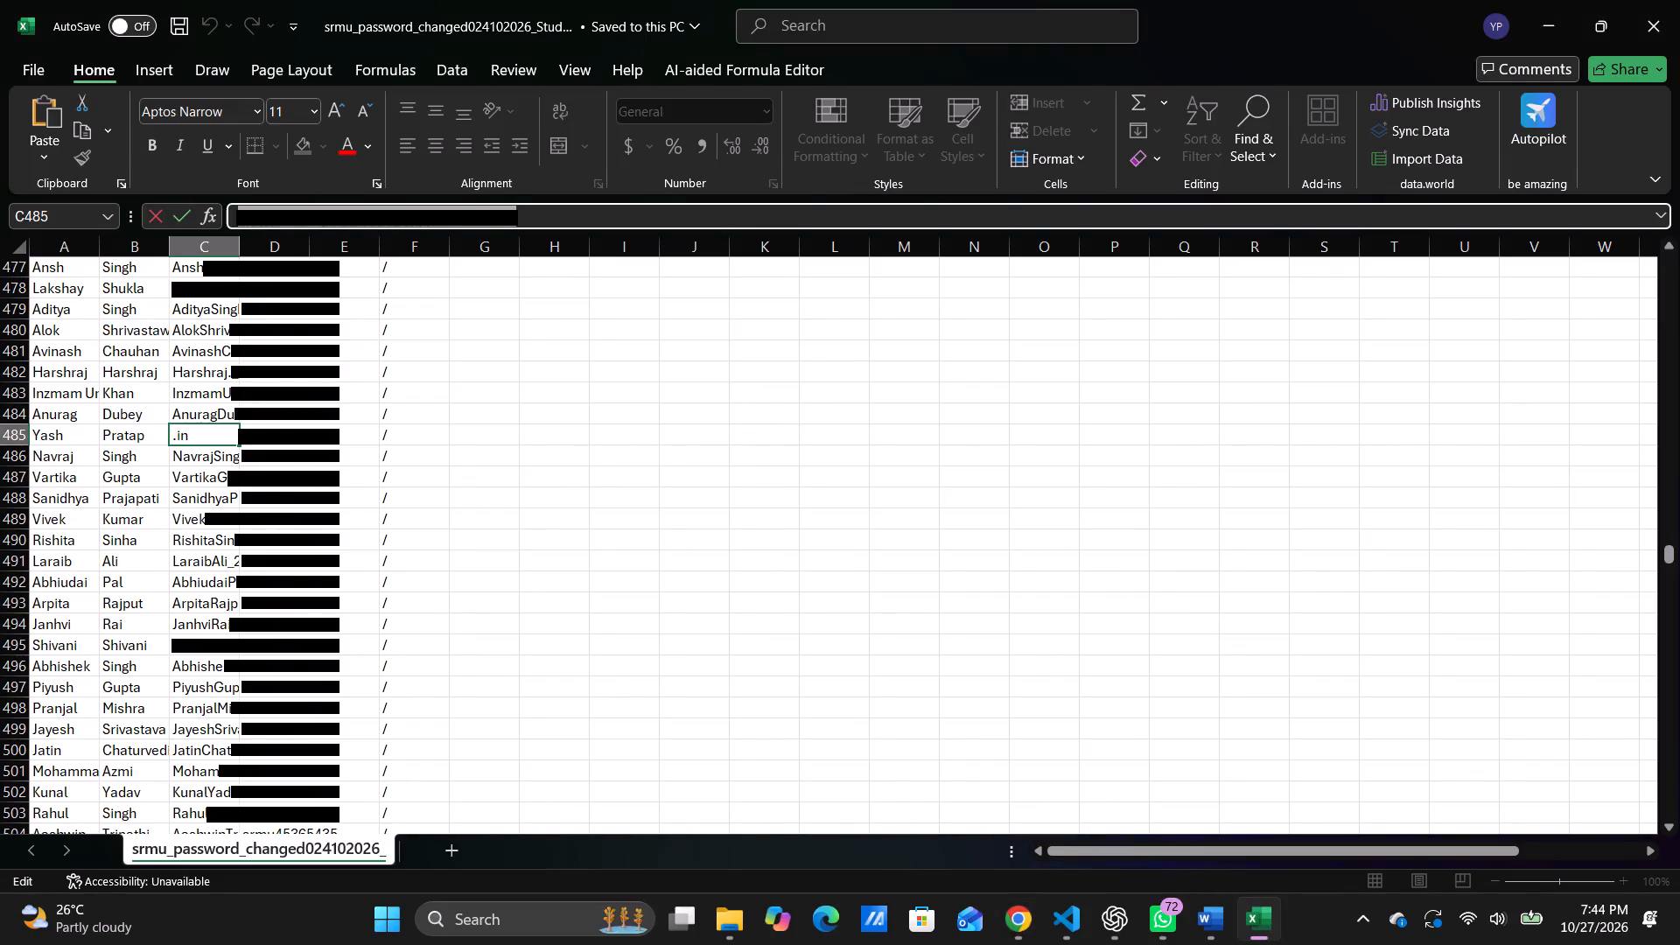
pyautogui.click(219, 410)
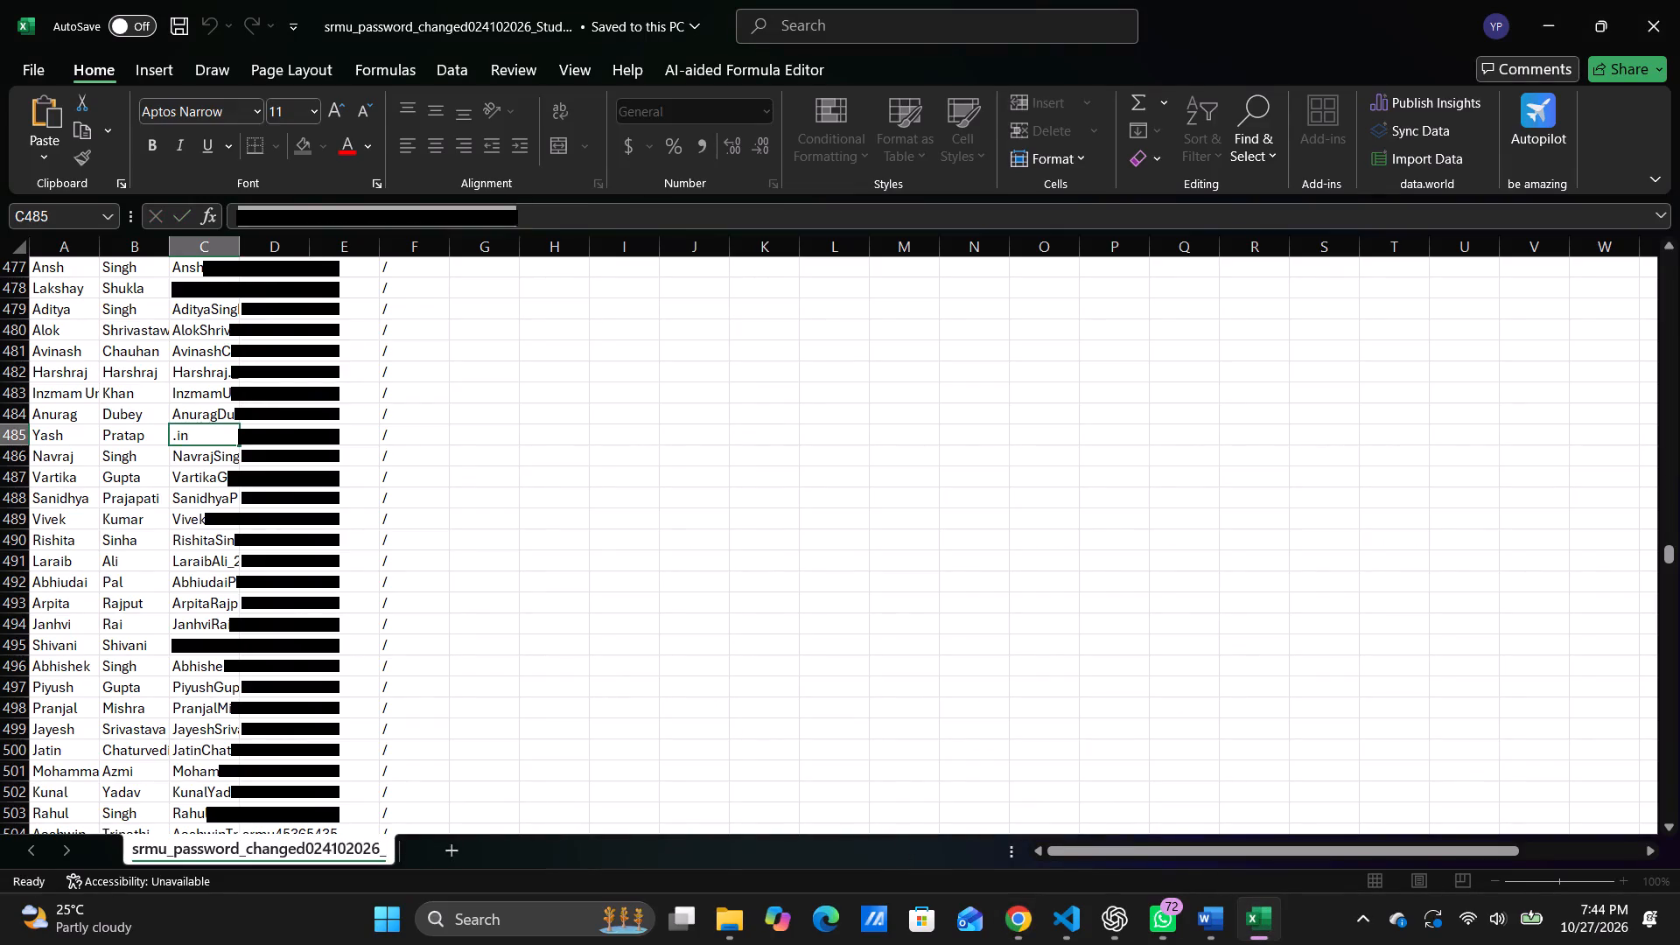
pyautogui.click(571, 217)
pyautogui.hotkey('ctrl', 'a')
pyautogui.hotkey('ctrl', 'c')
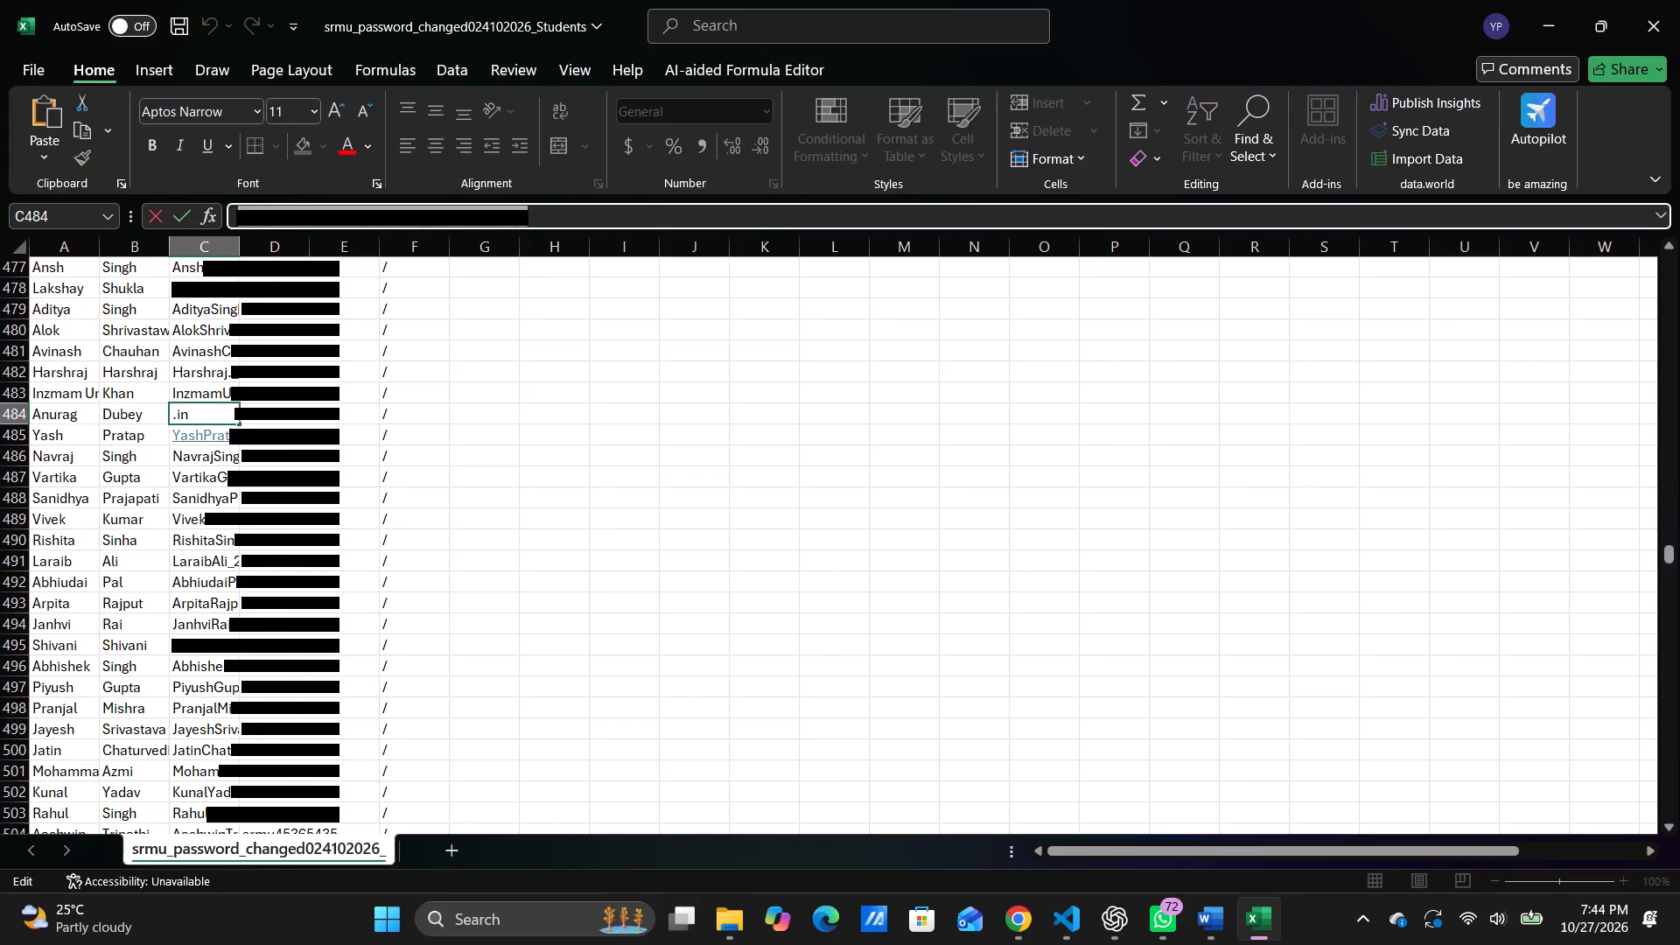
pyautogui.click(1030, 934)
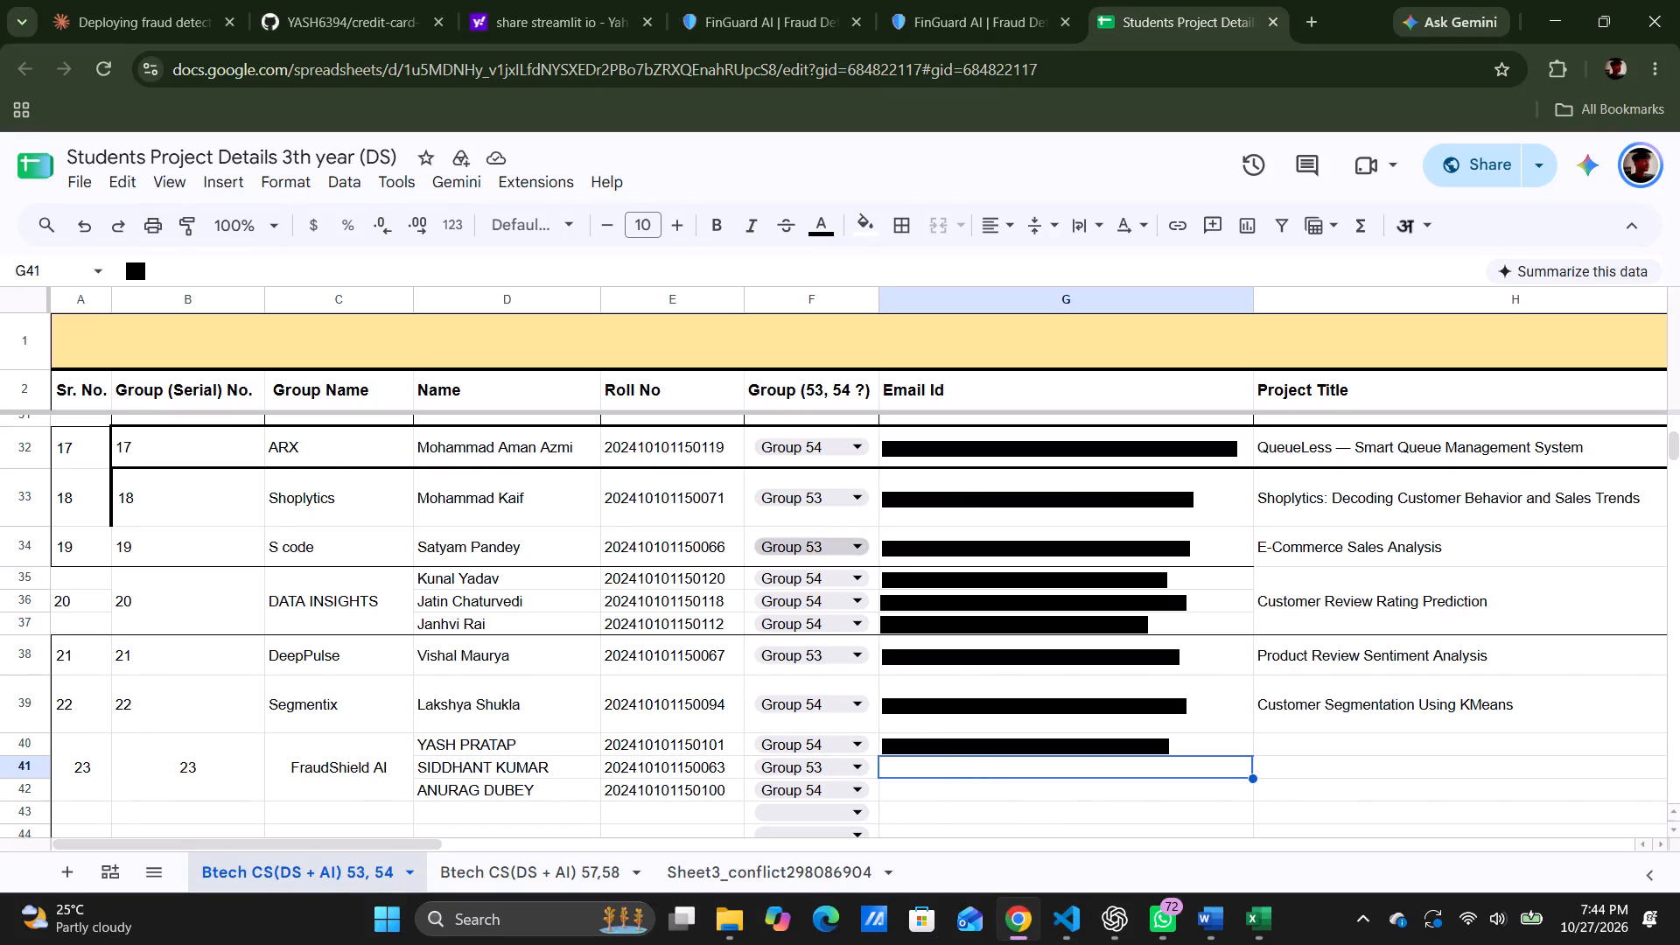
pyautogui.click(952, 784)
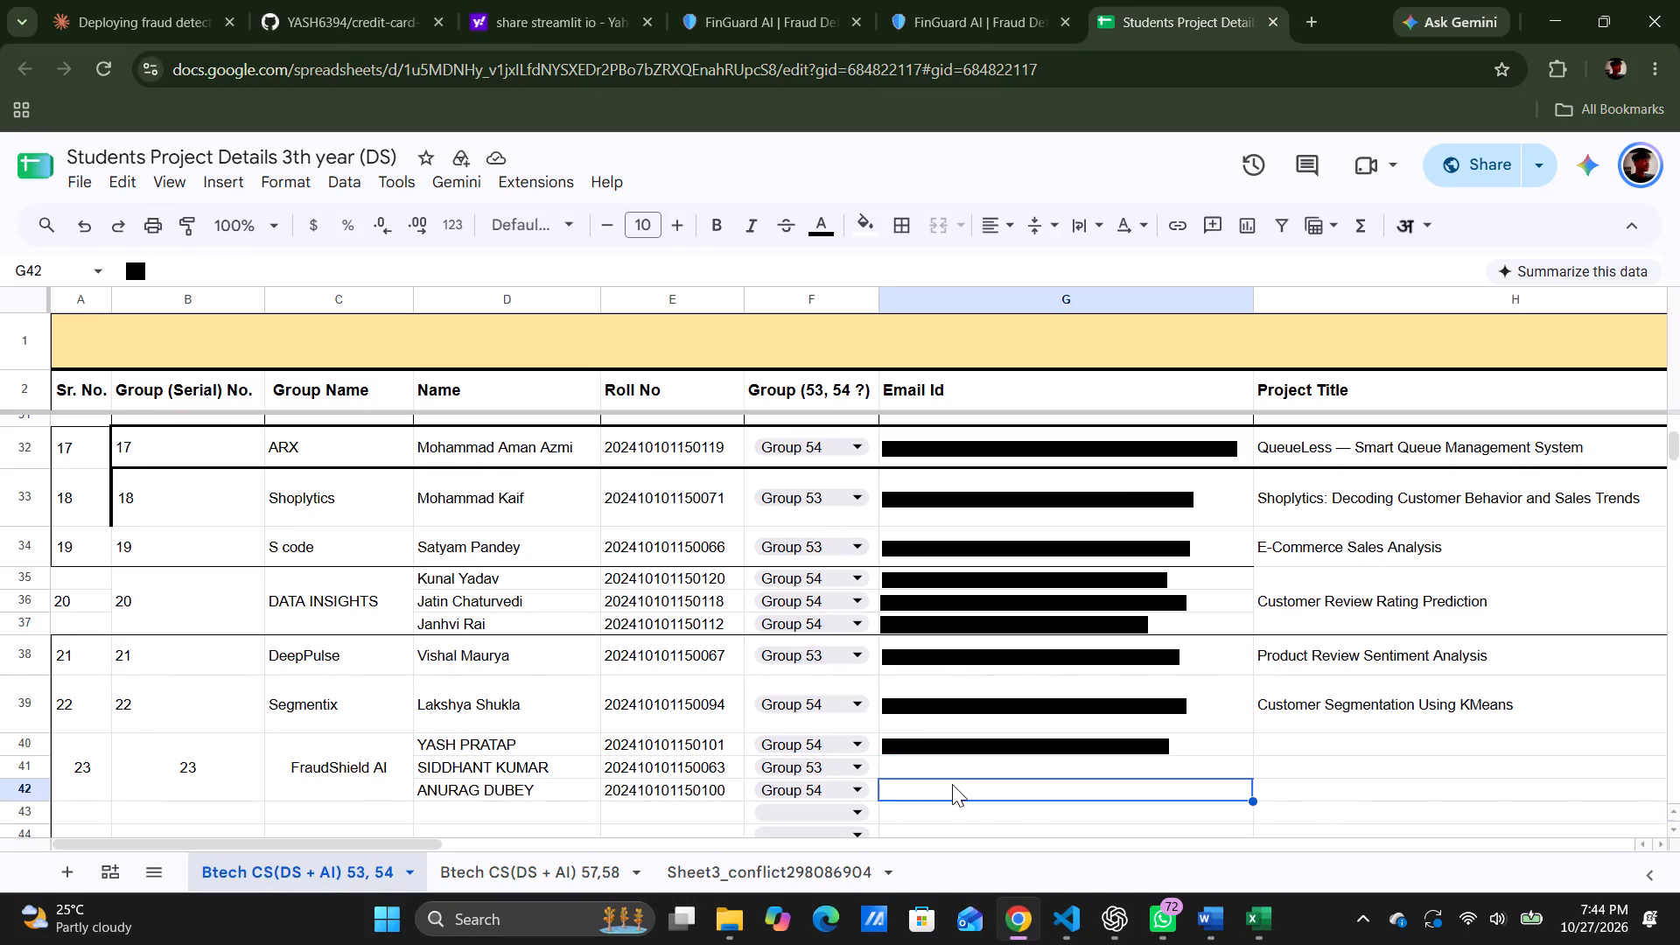
pyautogui.hotkey('ctrl', 'v')
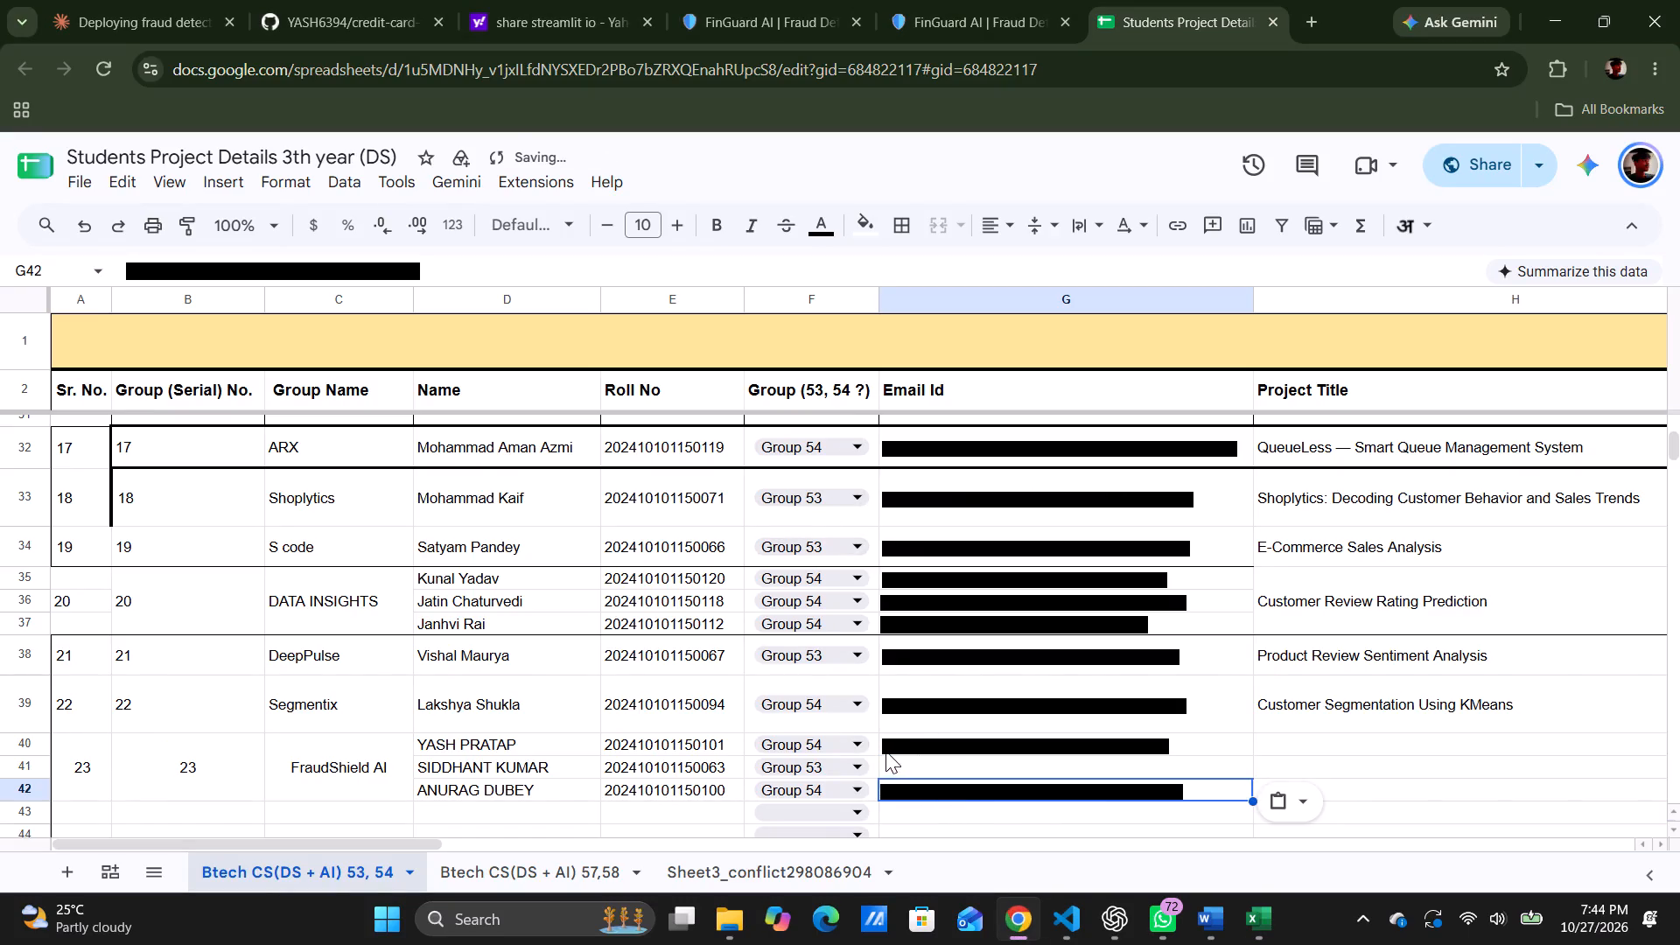
# Fill cell G41 of the Email Id column with the second FraudShield AI member's email address from the Excel student list.
pyautogui.click(944, 766)
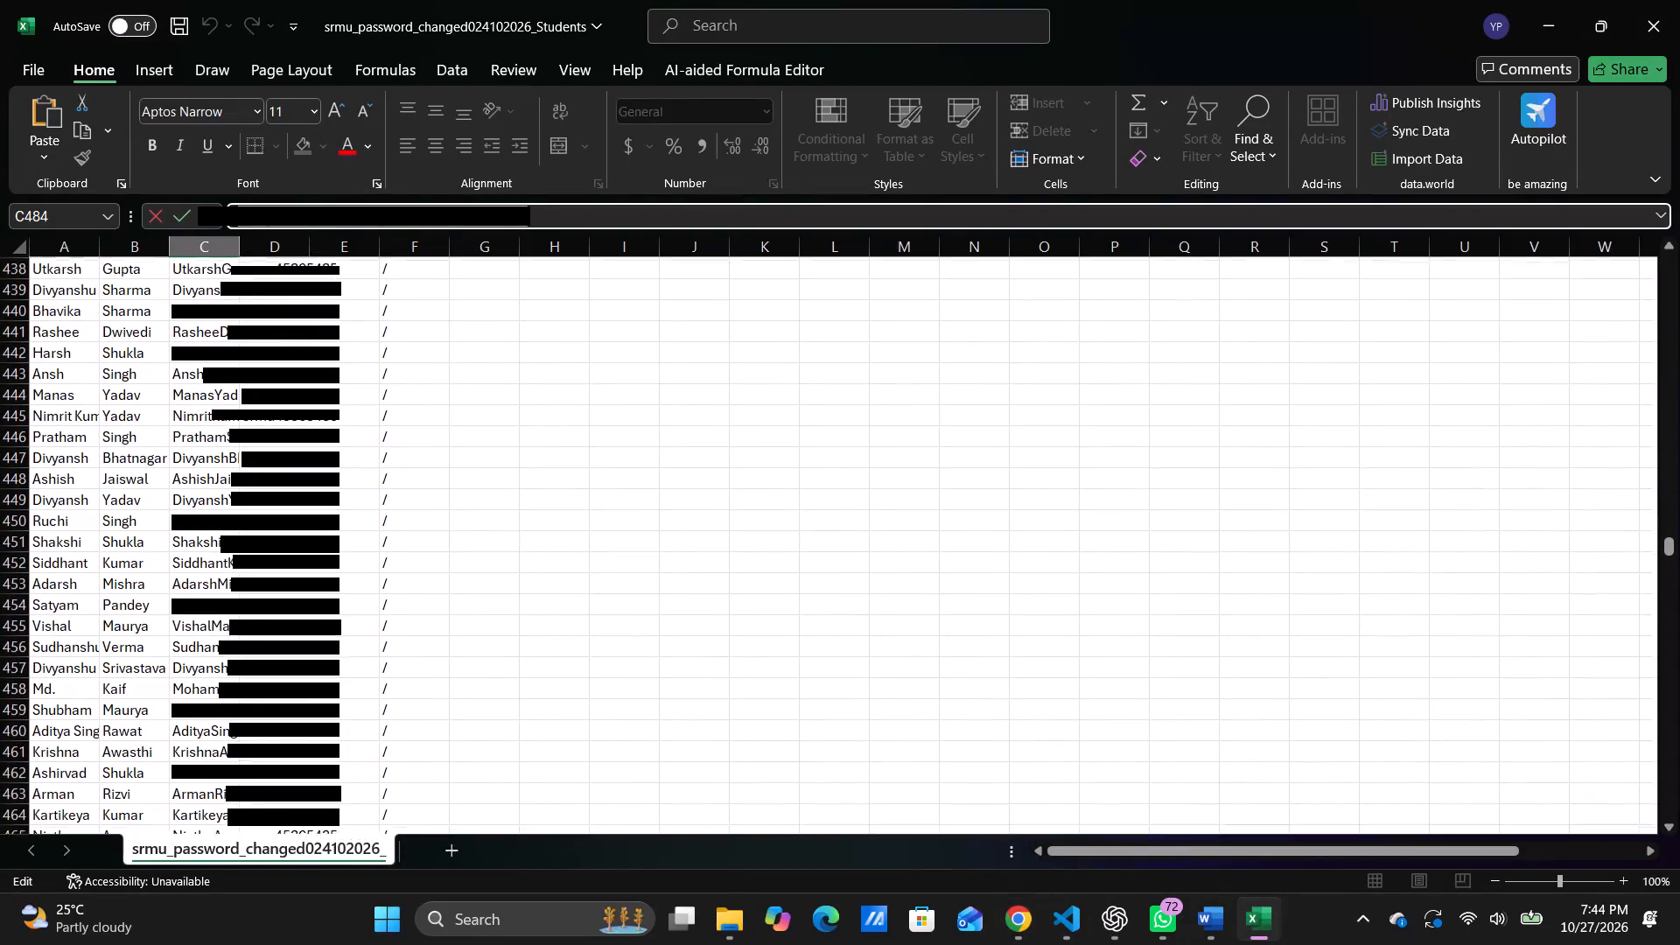
pyautogui.scroll(-2, 648, 611)
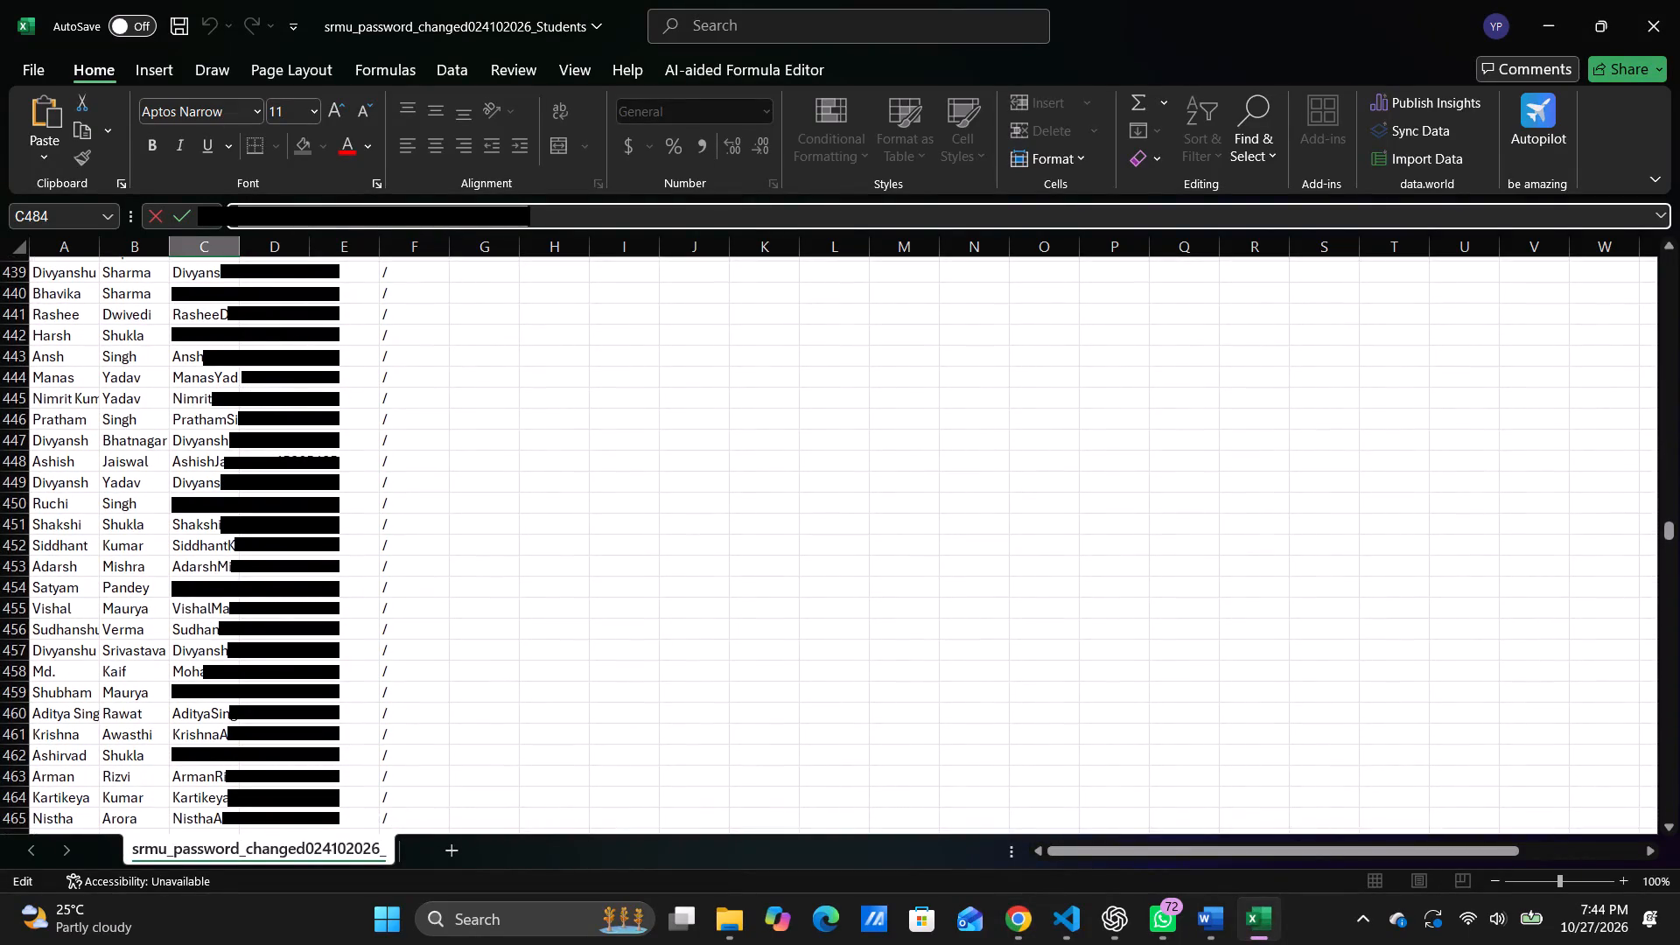
pyautogui.click(205, 549)
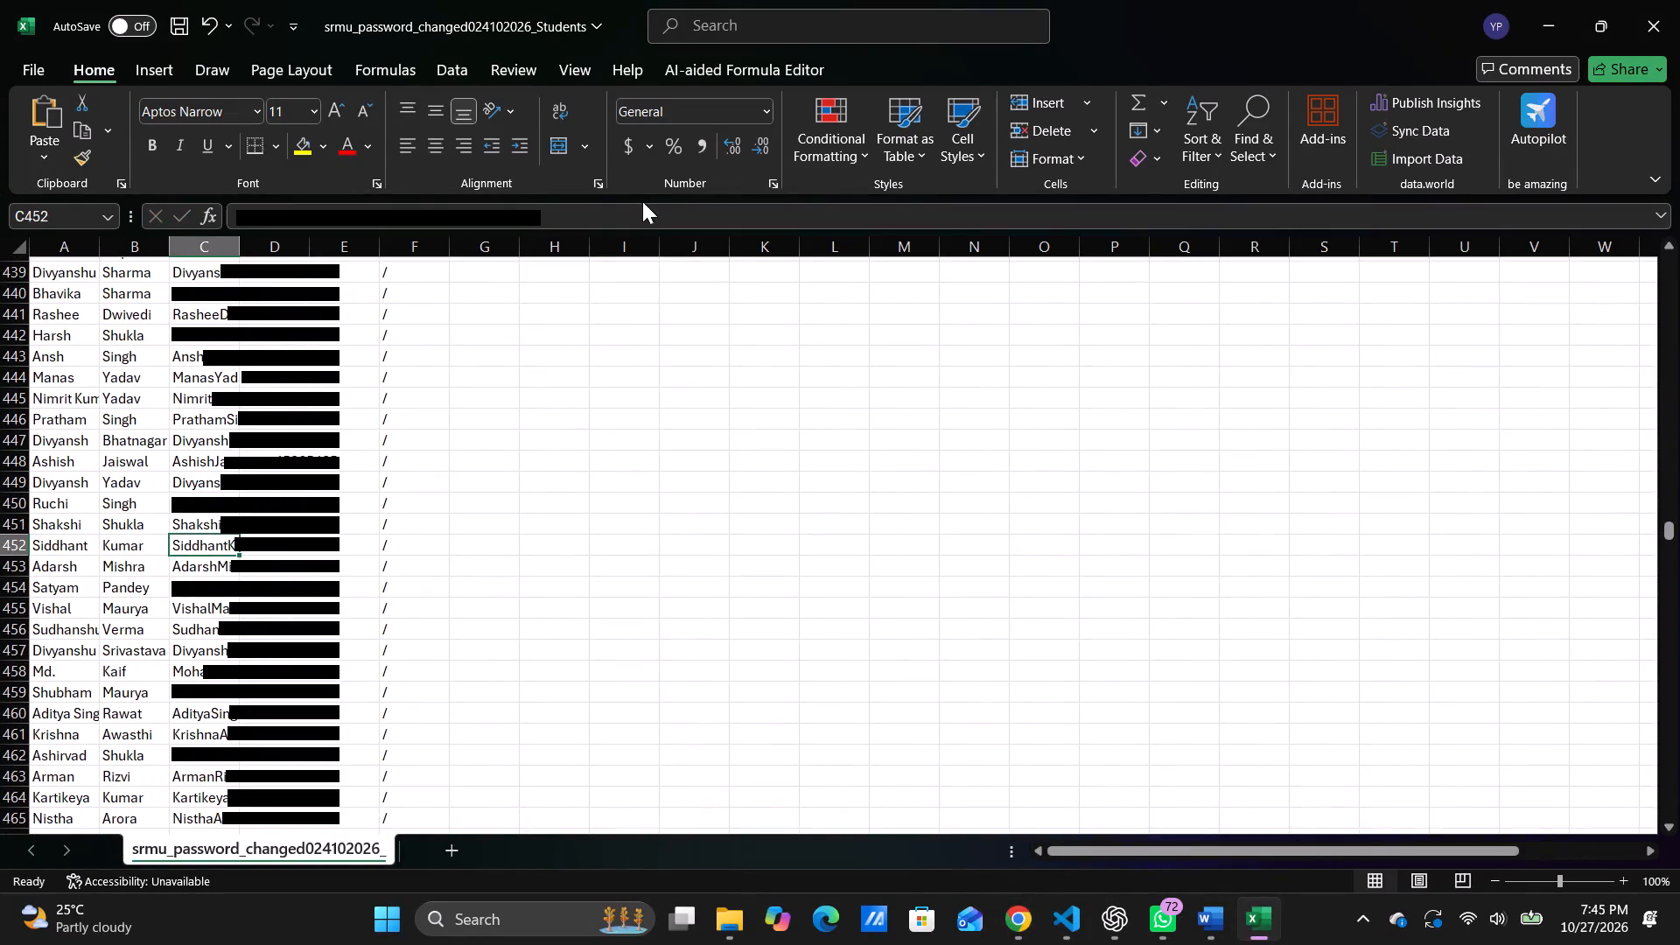
pyautogui.click(634, 212)
pyautogui.hotkey('ctrl', 'a')
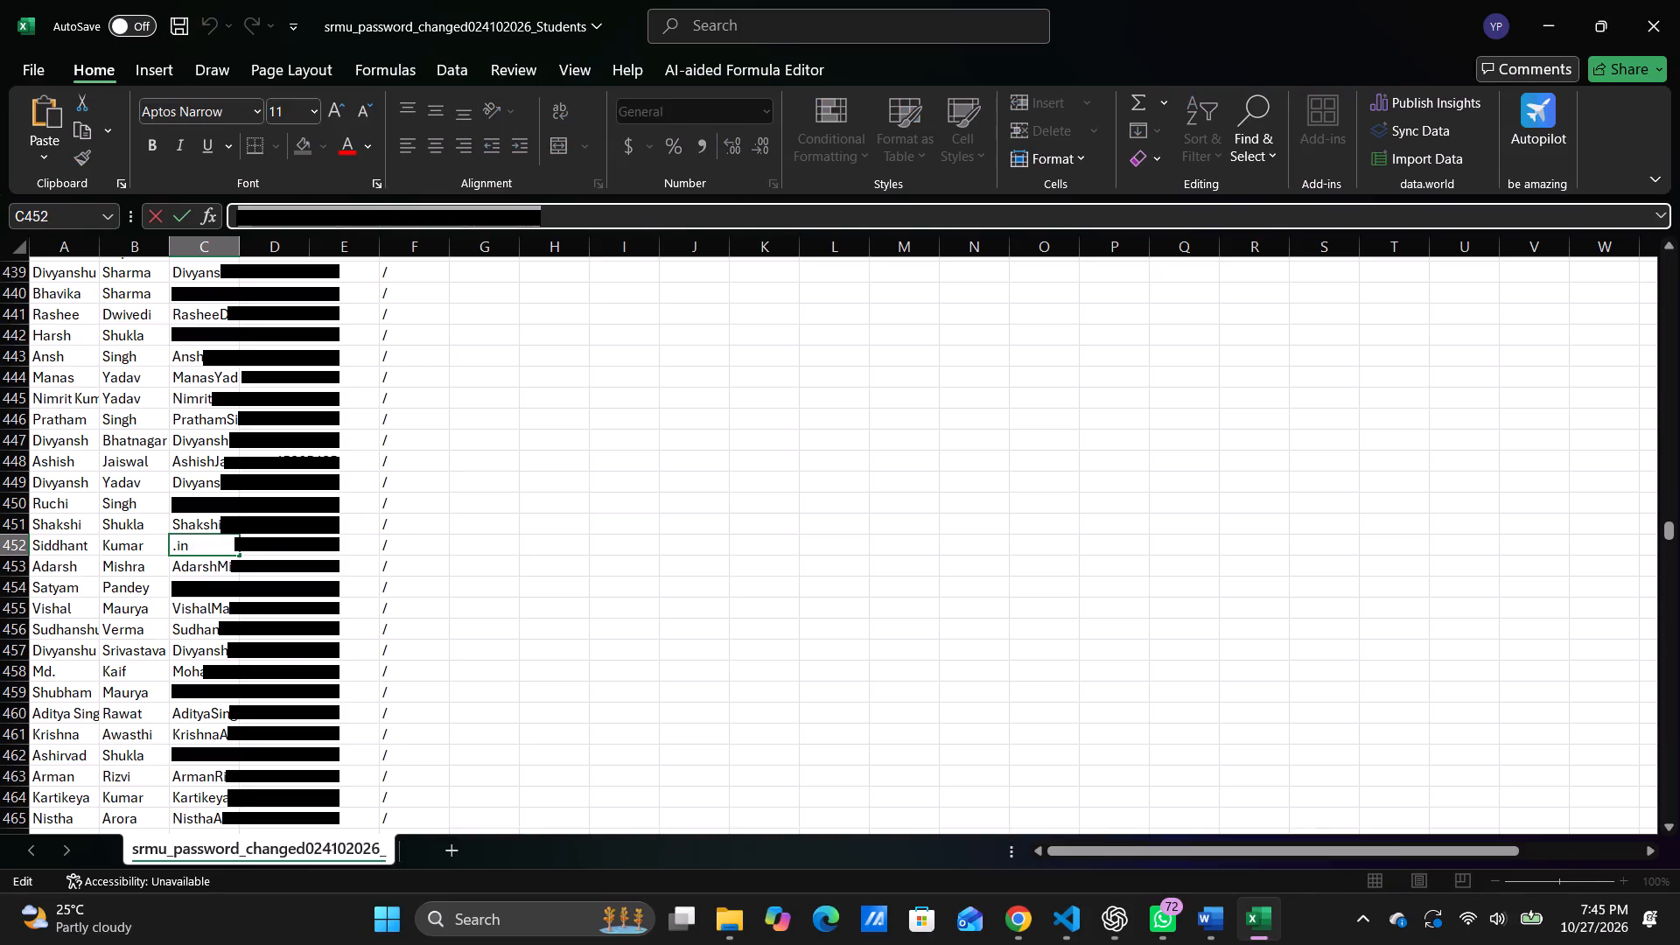
pyautogui.hotkey('ctrl', 'c')
pyautogui.click(1018, 937)
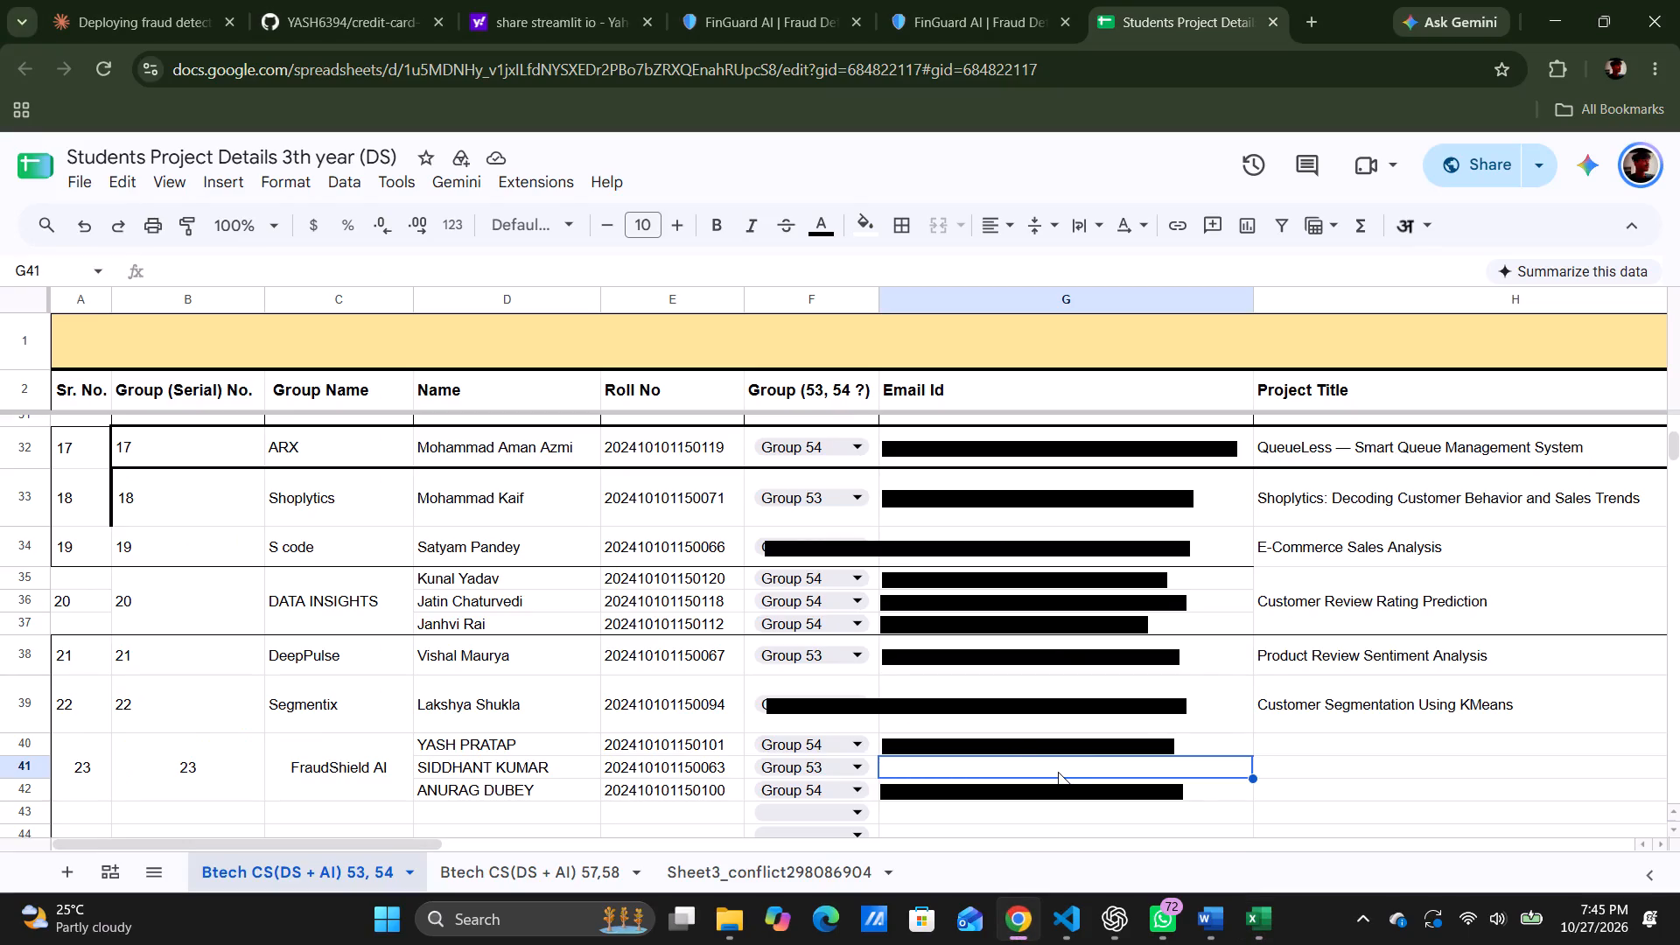
pyautogui.hotkey('ctrl', 'v')
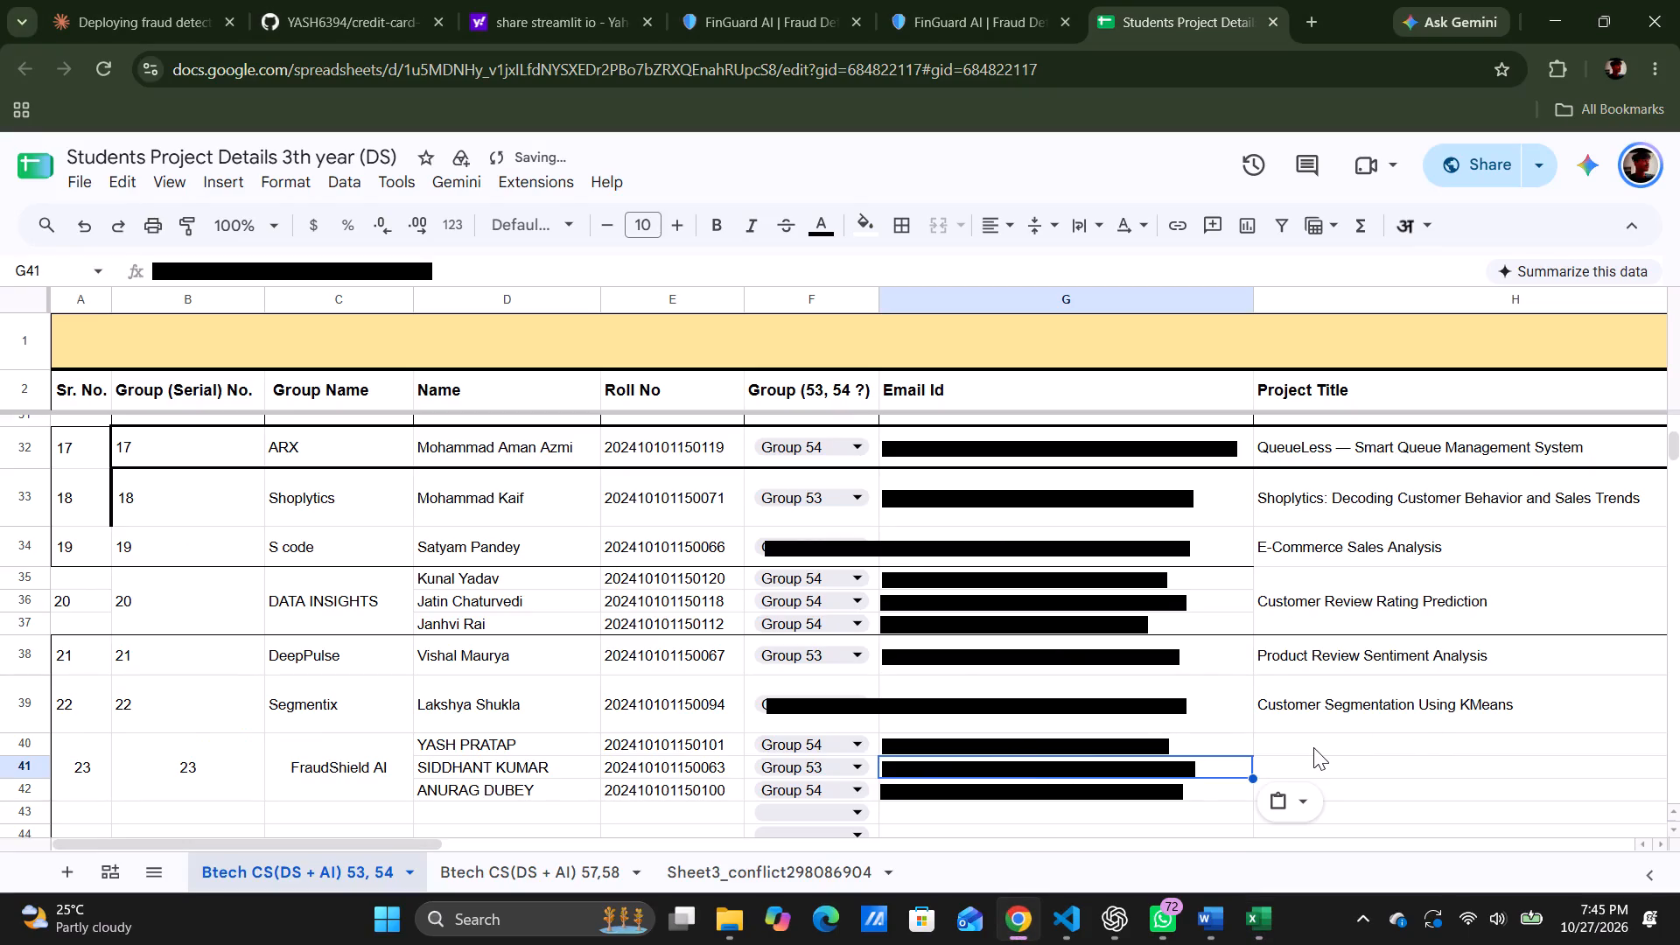
# Merge cells H40:H42 in the Project Title column for the FraudShield AI team and select the merged cell.
pyautogui.moveTo(1313, 747); pyautogui.dragTo(1319, 789)
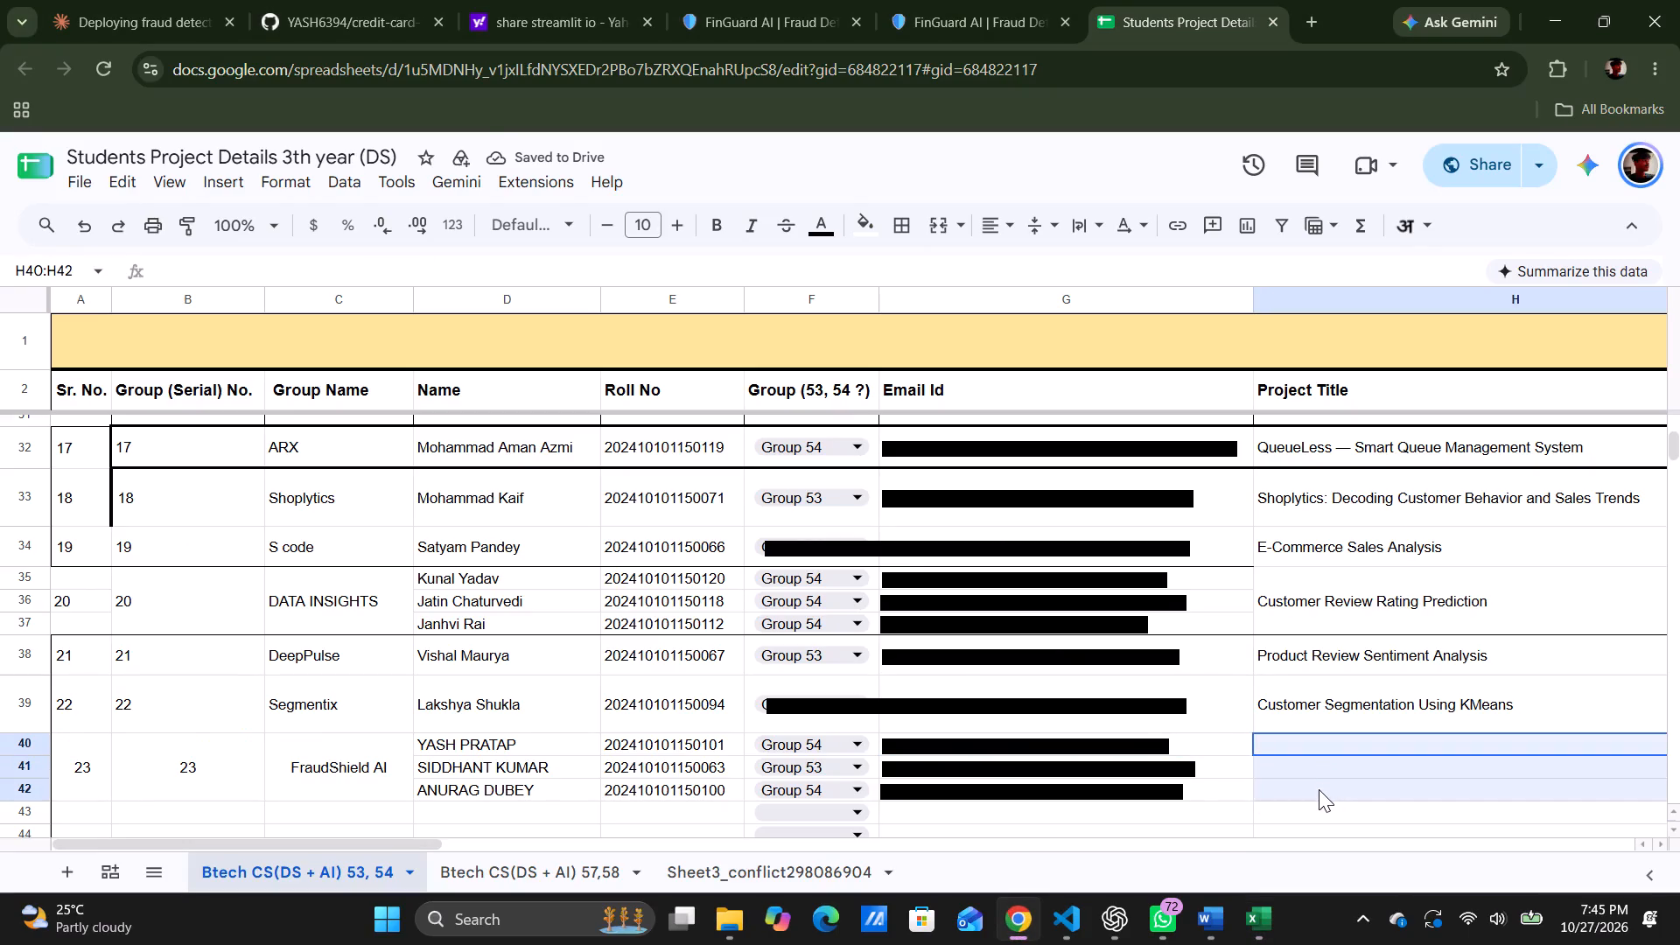
pyautogui.moveTo(1319, 789); pyautogui.dragTo(1319, 788)
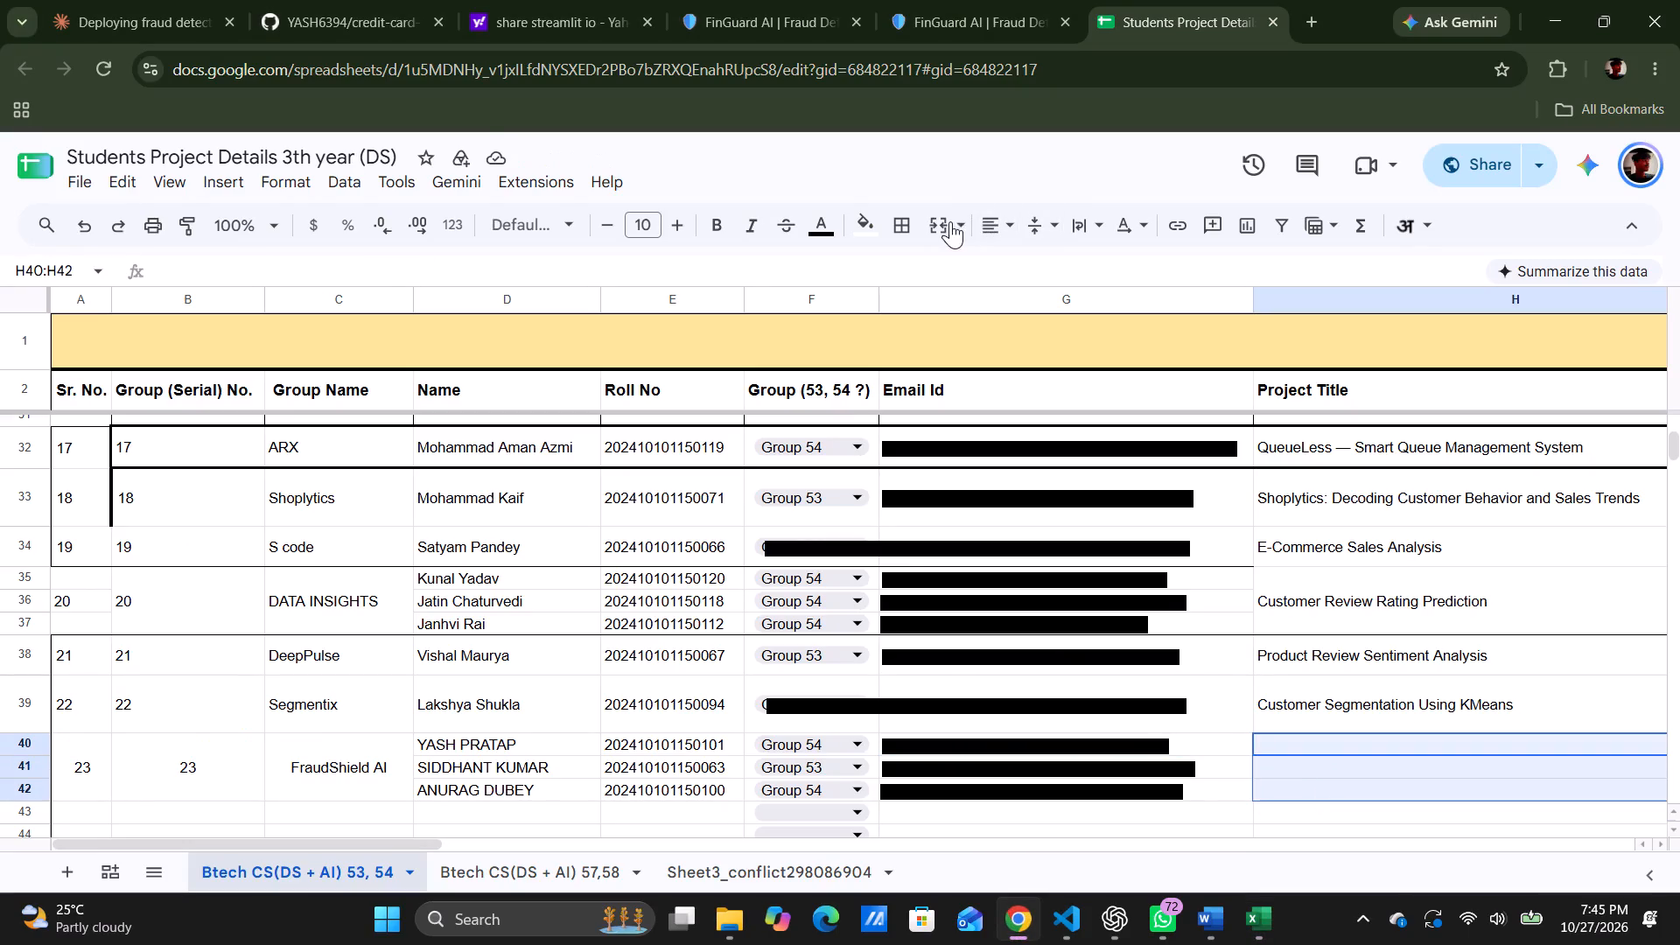
pyautogui.click(944, 222)
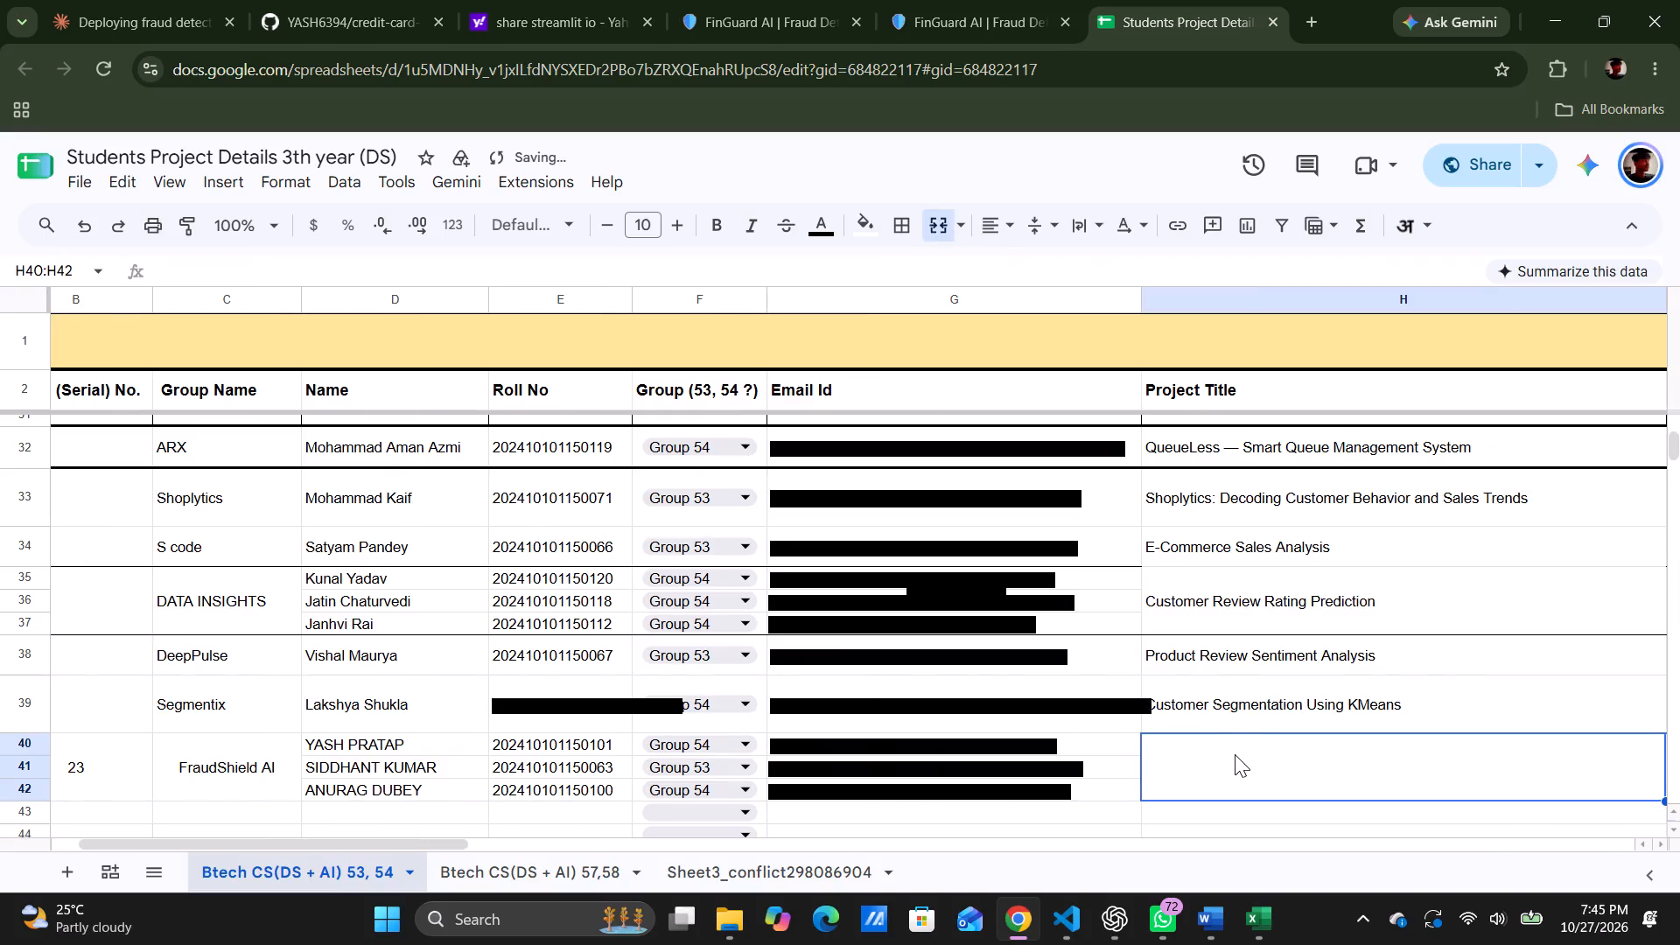
pyautogui.click(1231, 755)
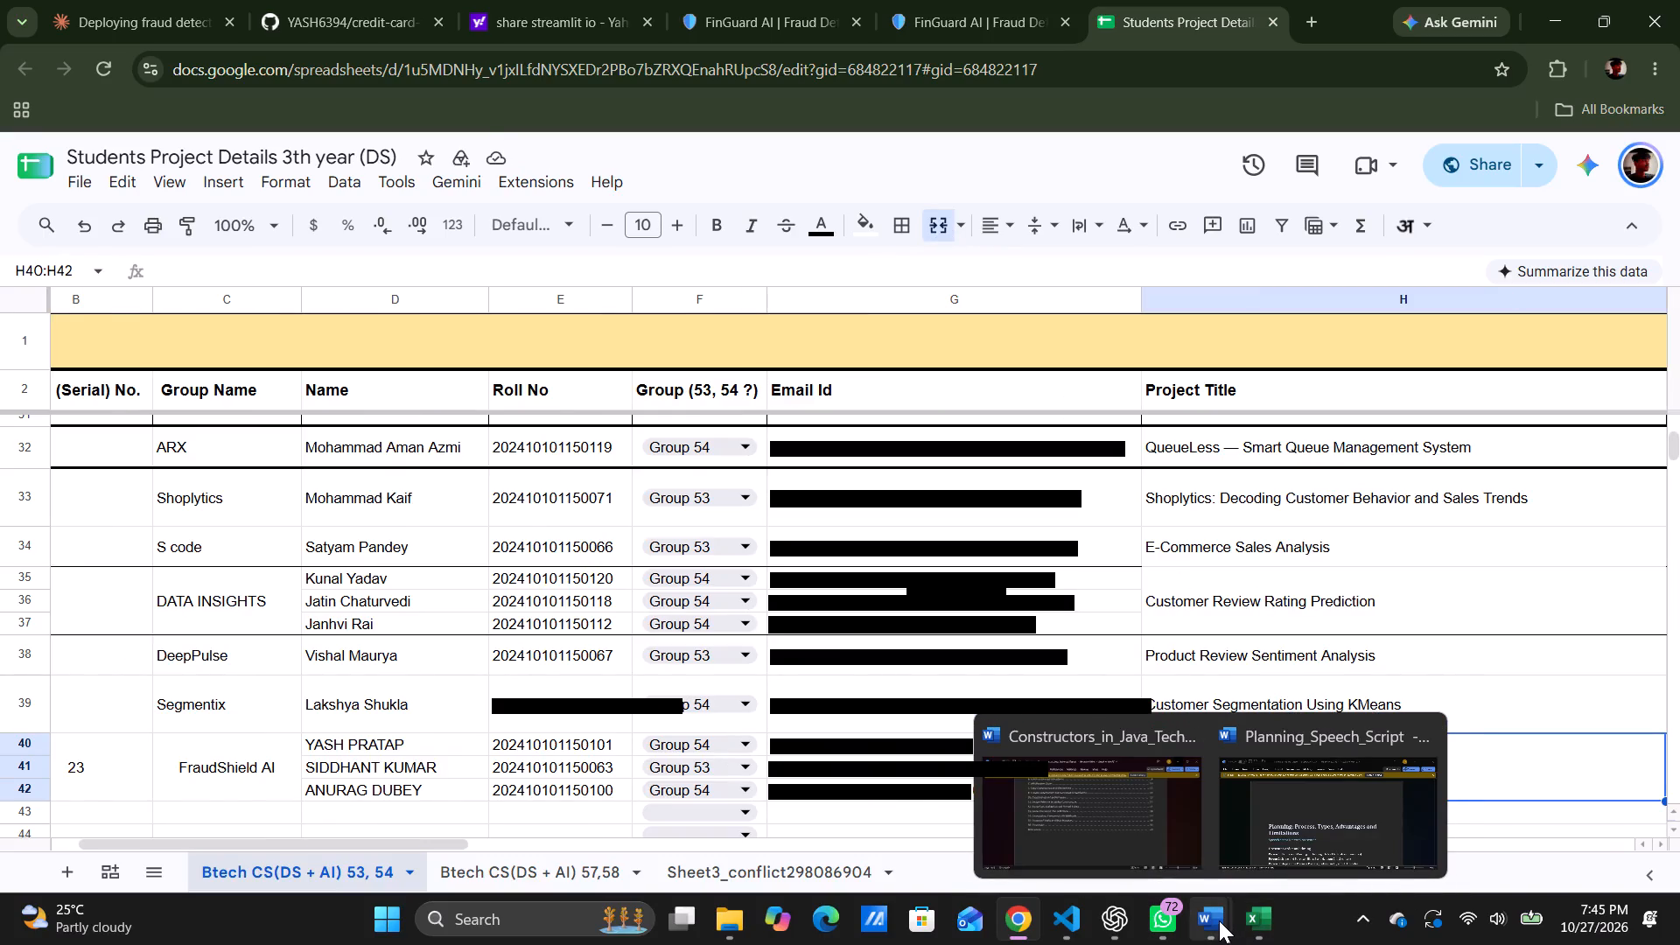
# Close the two open Word documents, Planning_Speech_Script and the Constructors_in_Java one.
pyautogui.click(1421, 735)
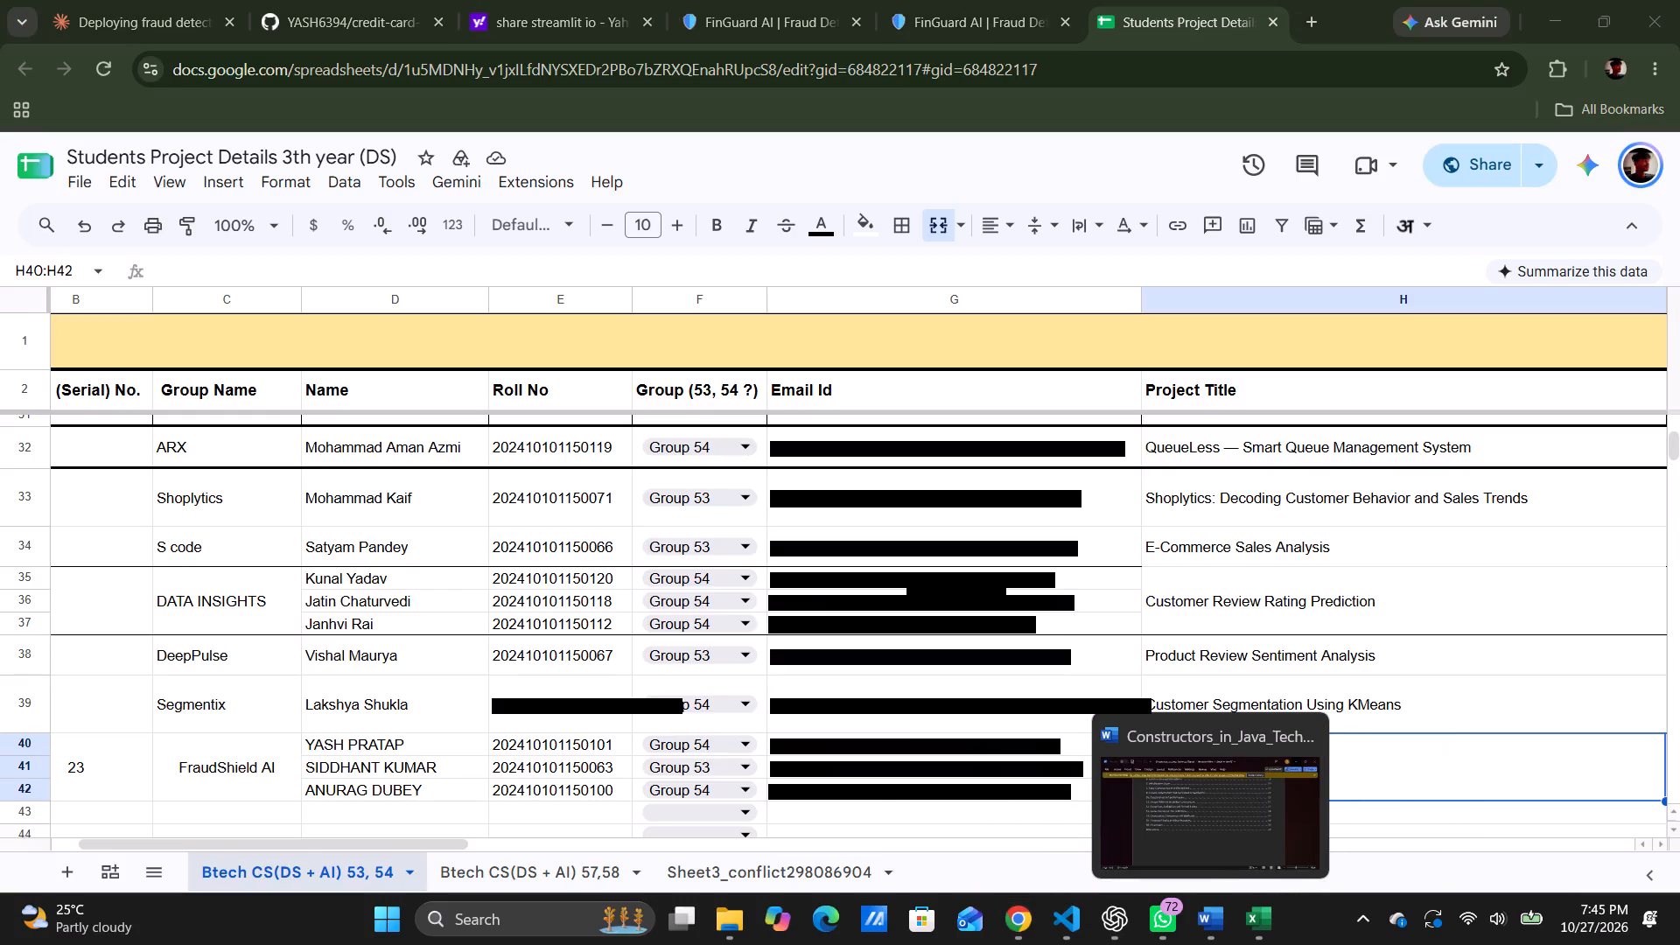
pyautogui.click(1307, 729)
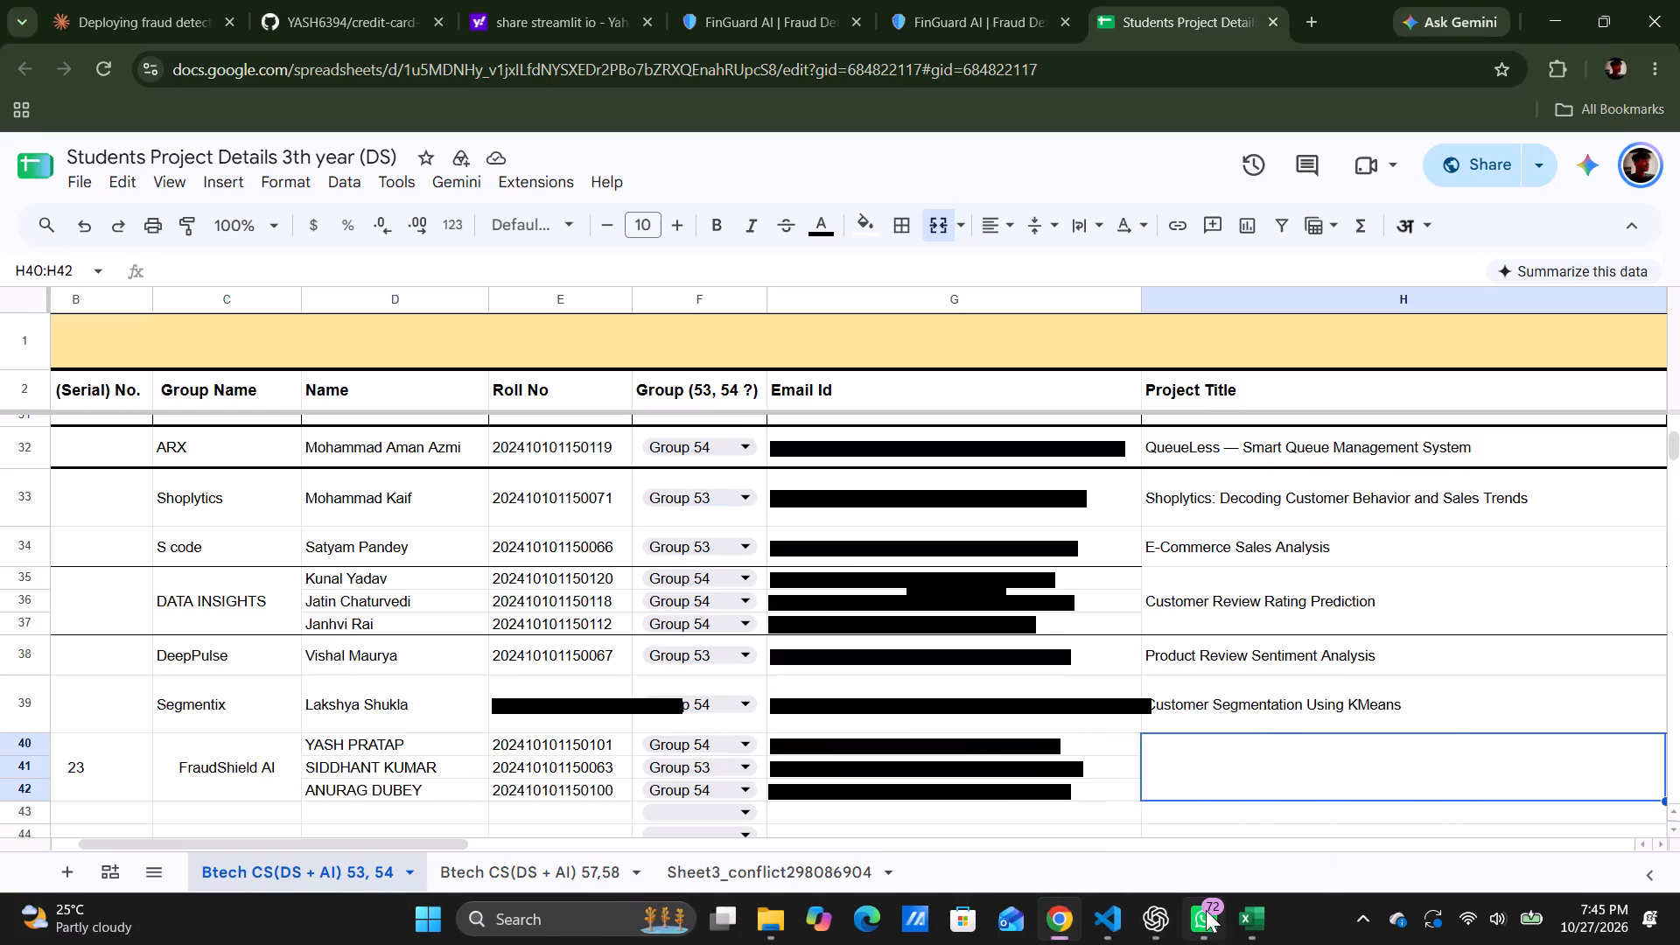
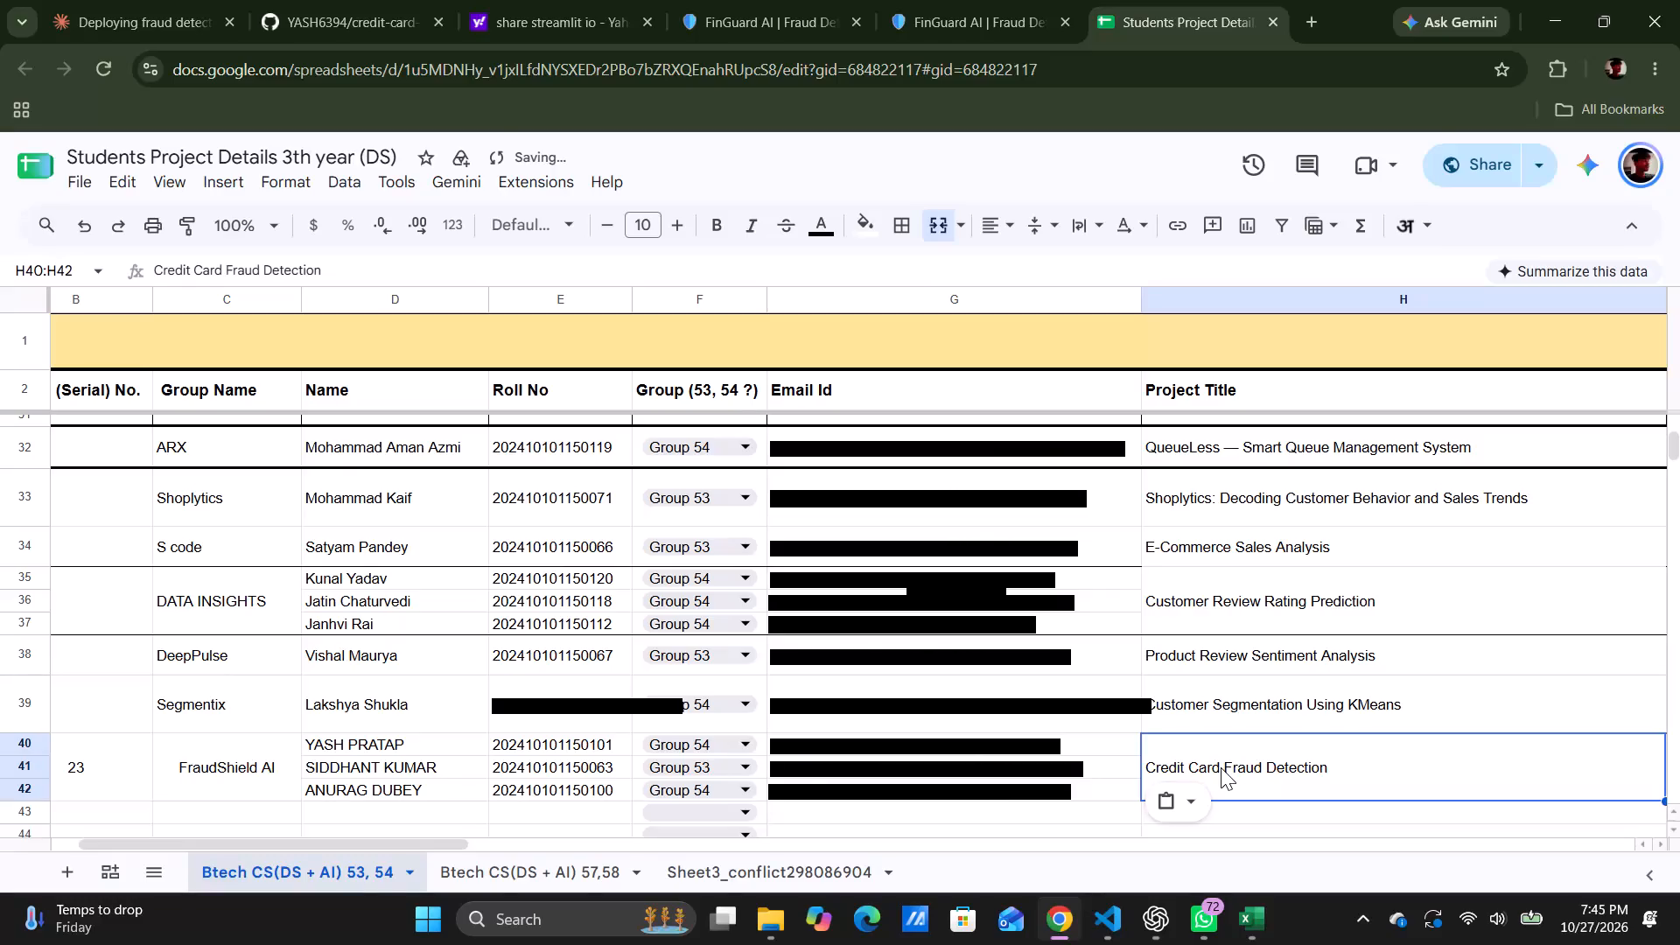
# Centre the Credit Card Fraud Detection title horizontally in merged cell H40:H42.
pyautogui.click(1034, 223)
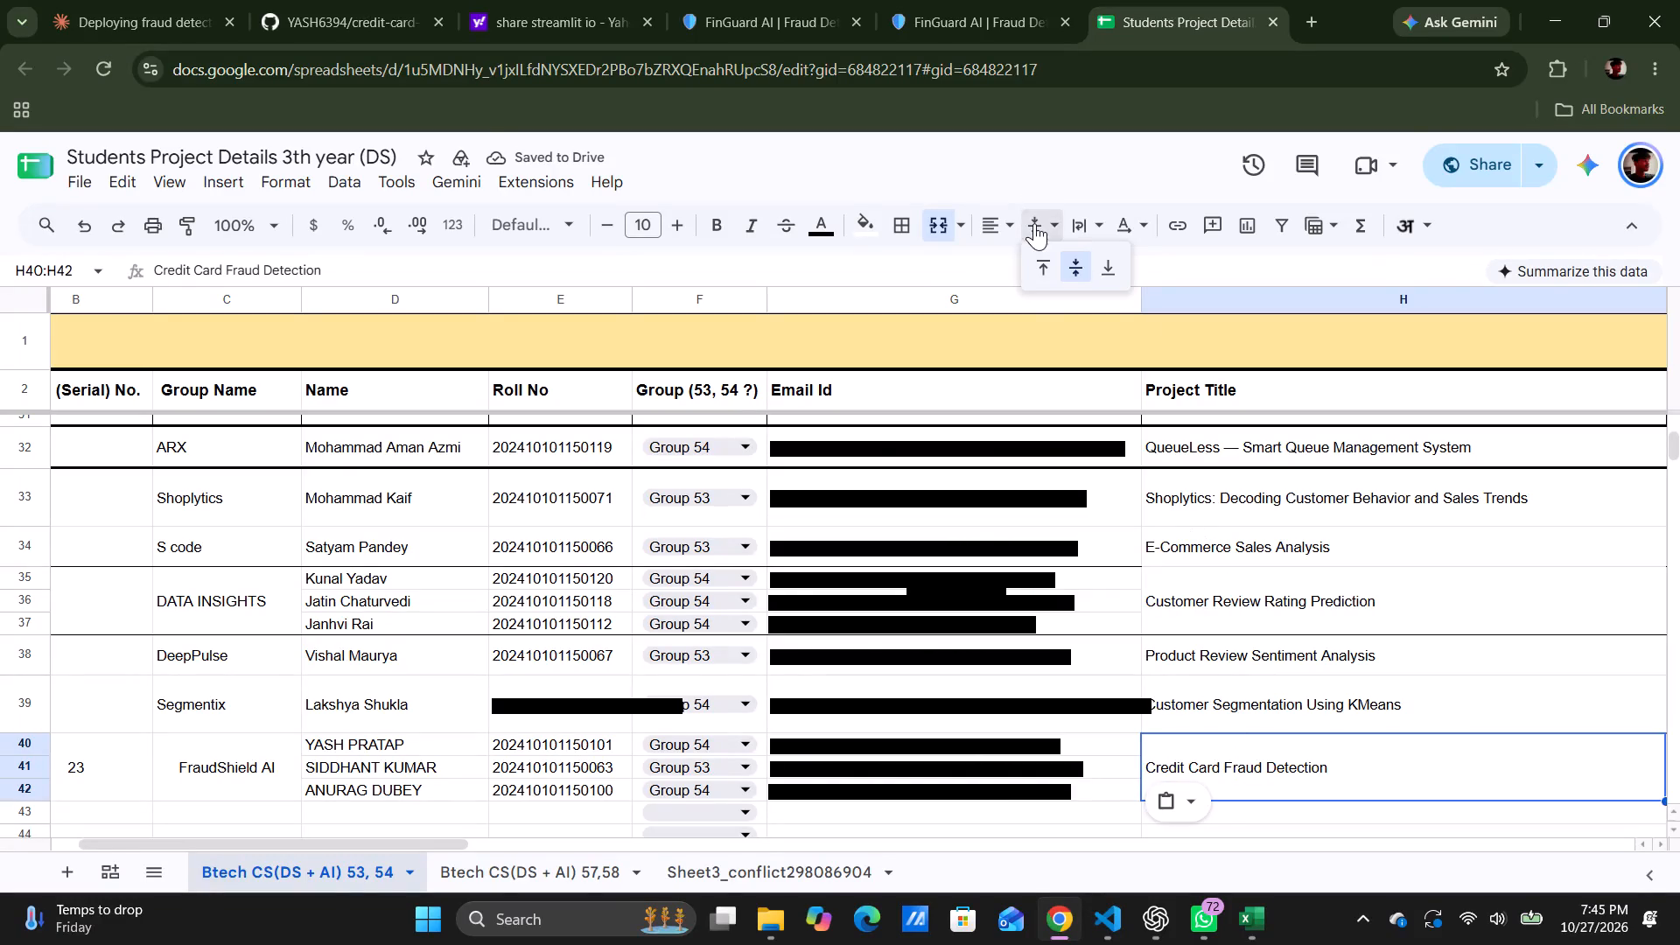
pyautogui.click(993, 213)
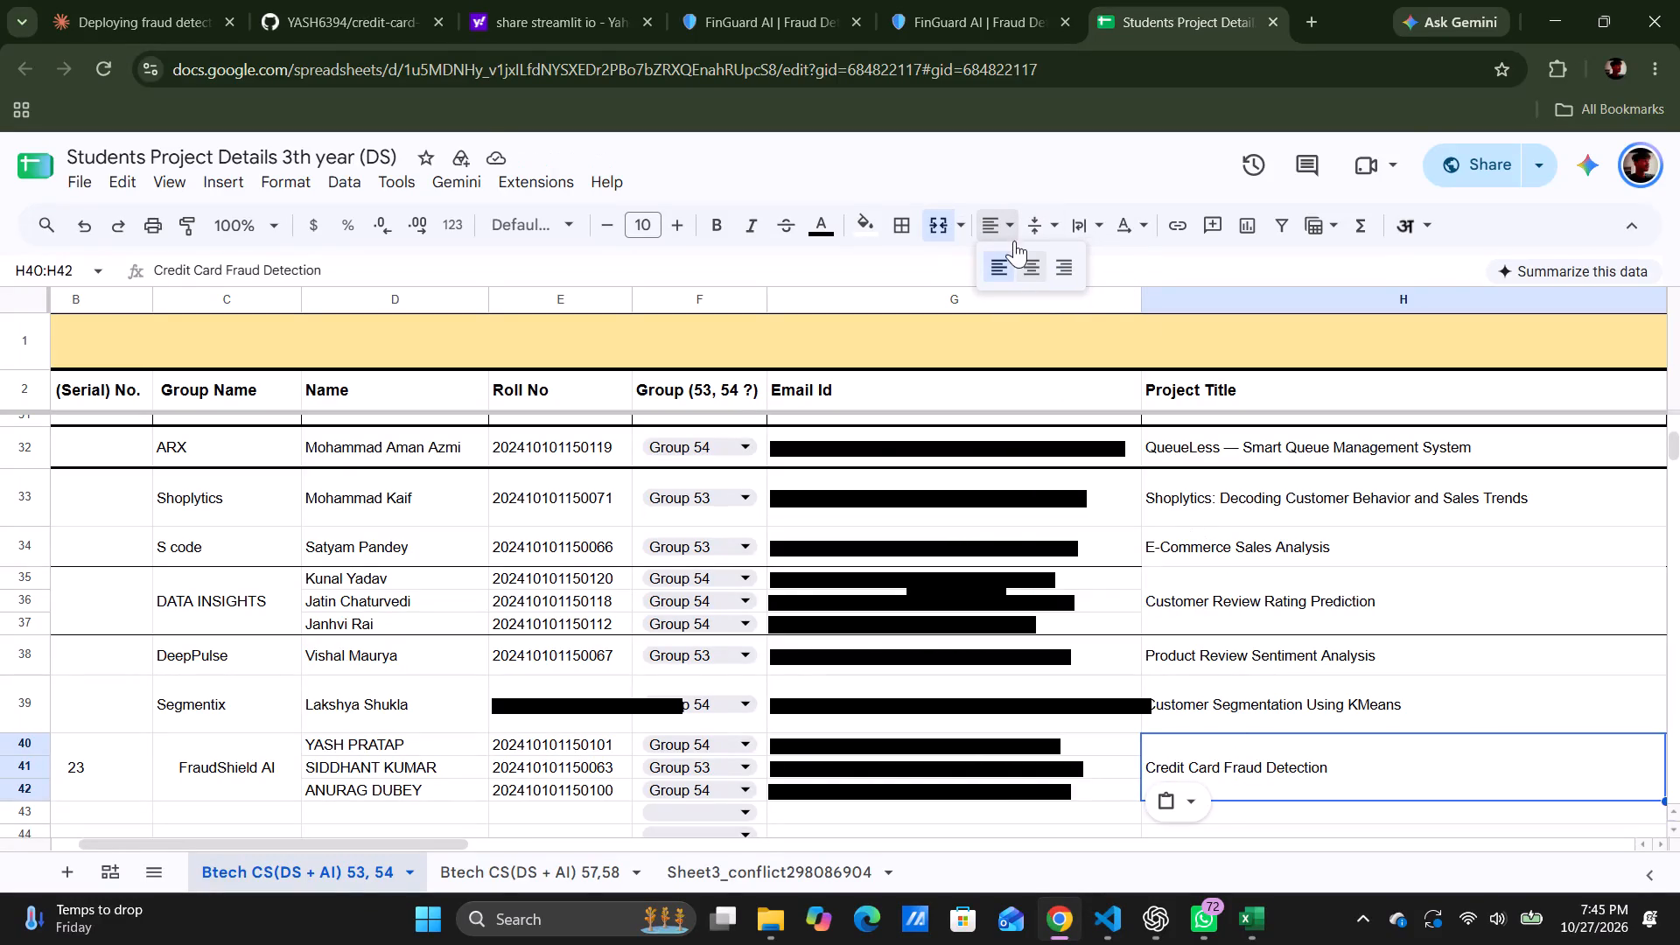
pyautogui.click(1032, 262)
# Merge cells I40:I42 in the Project Description column for the FraudShield AI team.
pyautogui.hscroll(-3, 1081, 500)
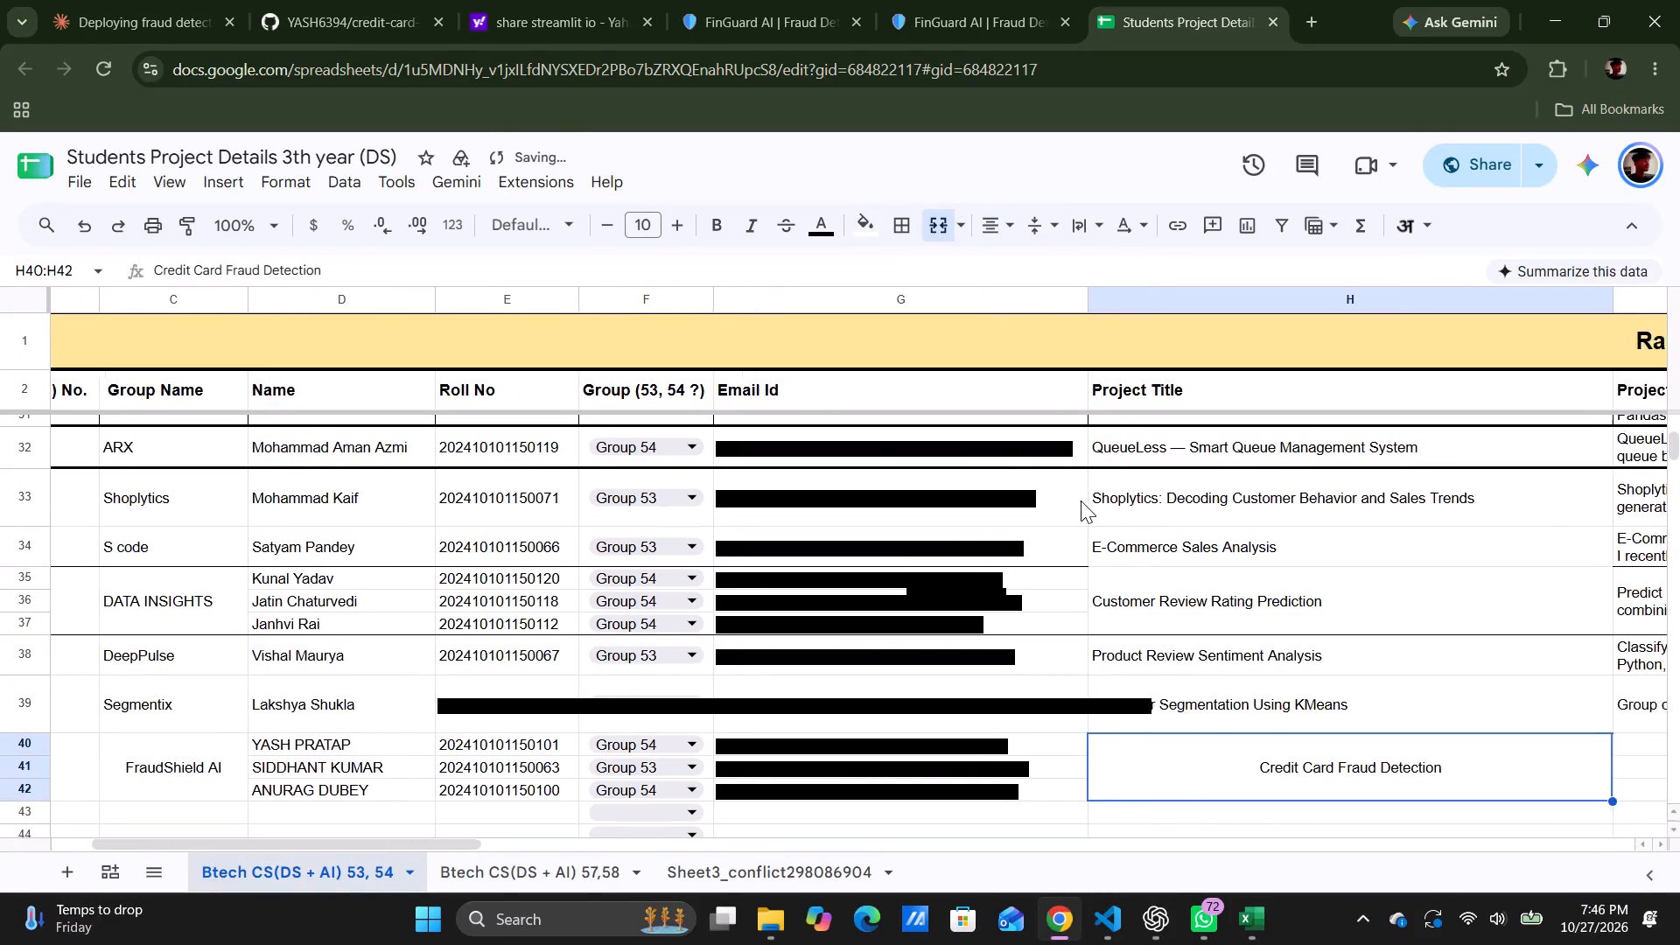
pyautogui.hscroll(-4, 1081, 500)
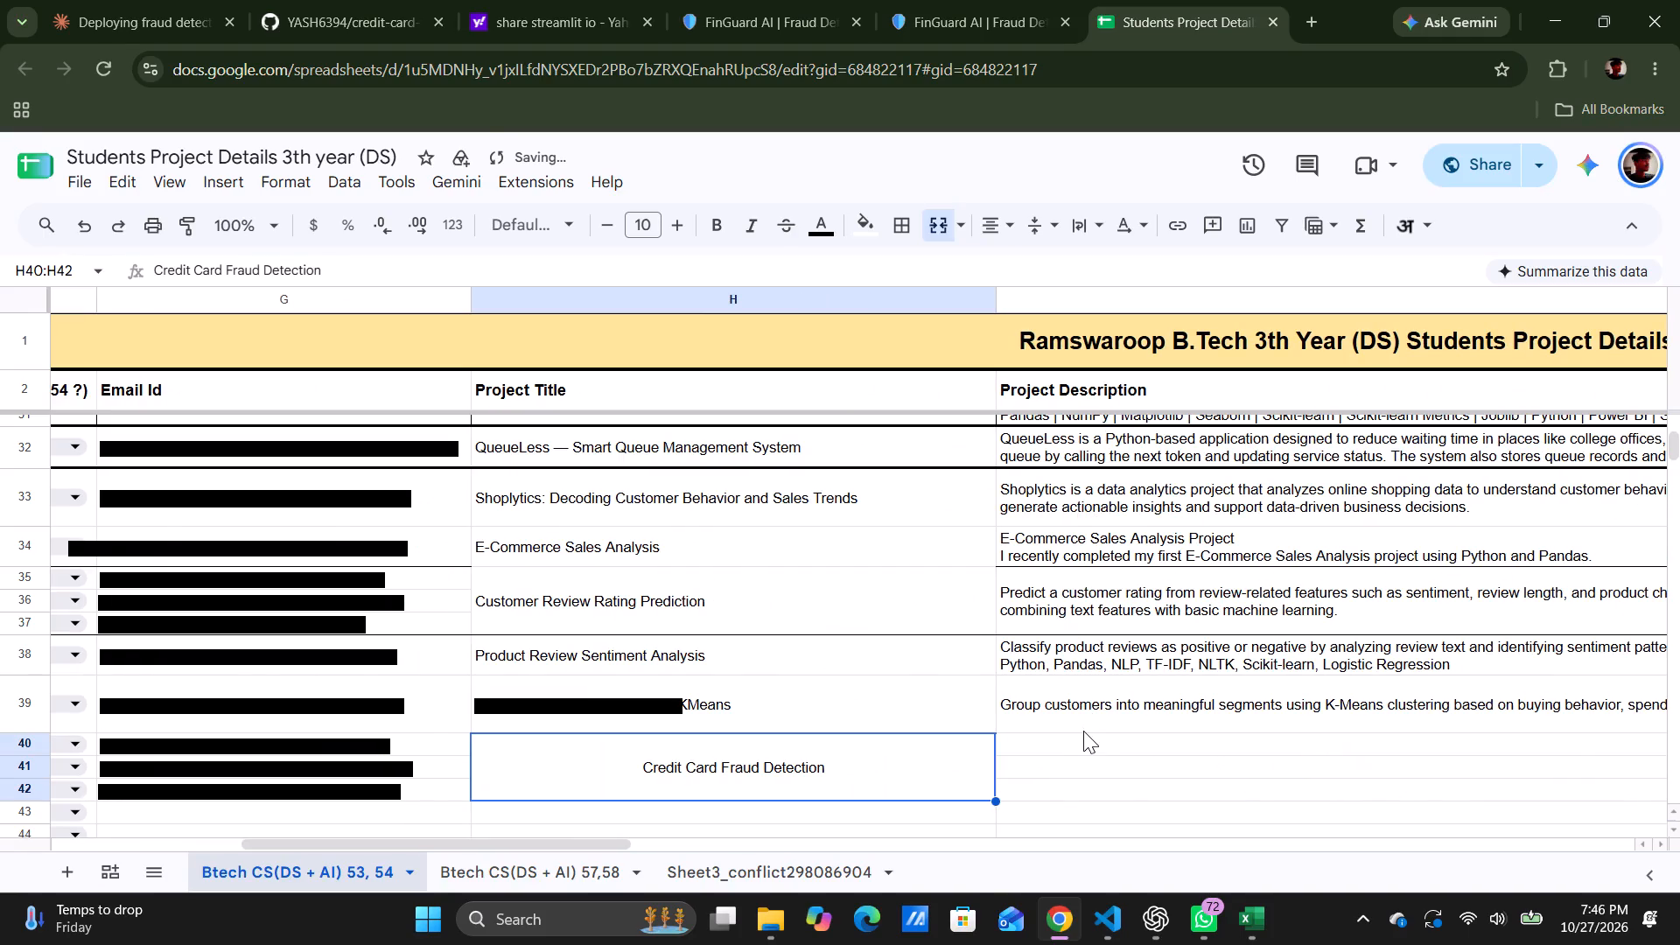
pyautogui.hscroll(-4, 1083, 731)
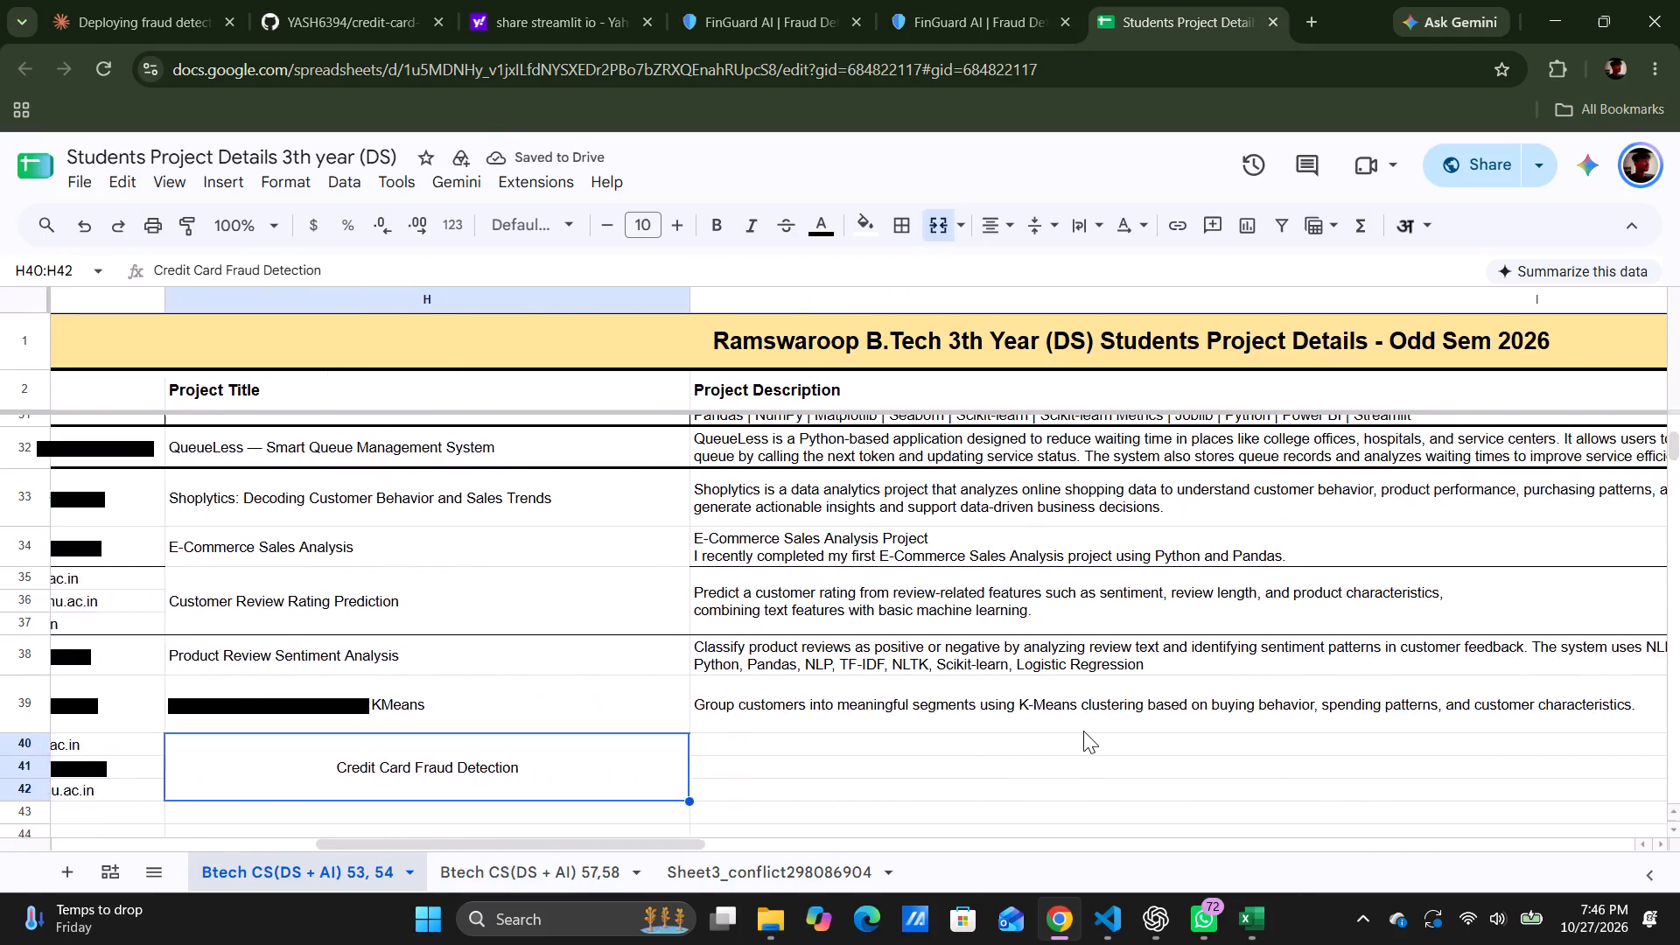
pyautogui.hscroll(-2, 1083, 731)
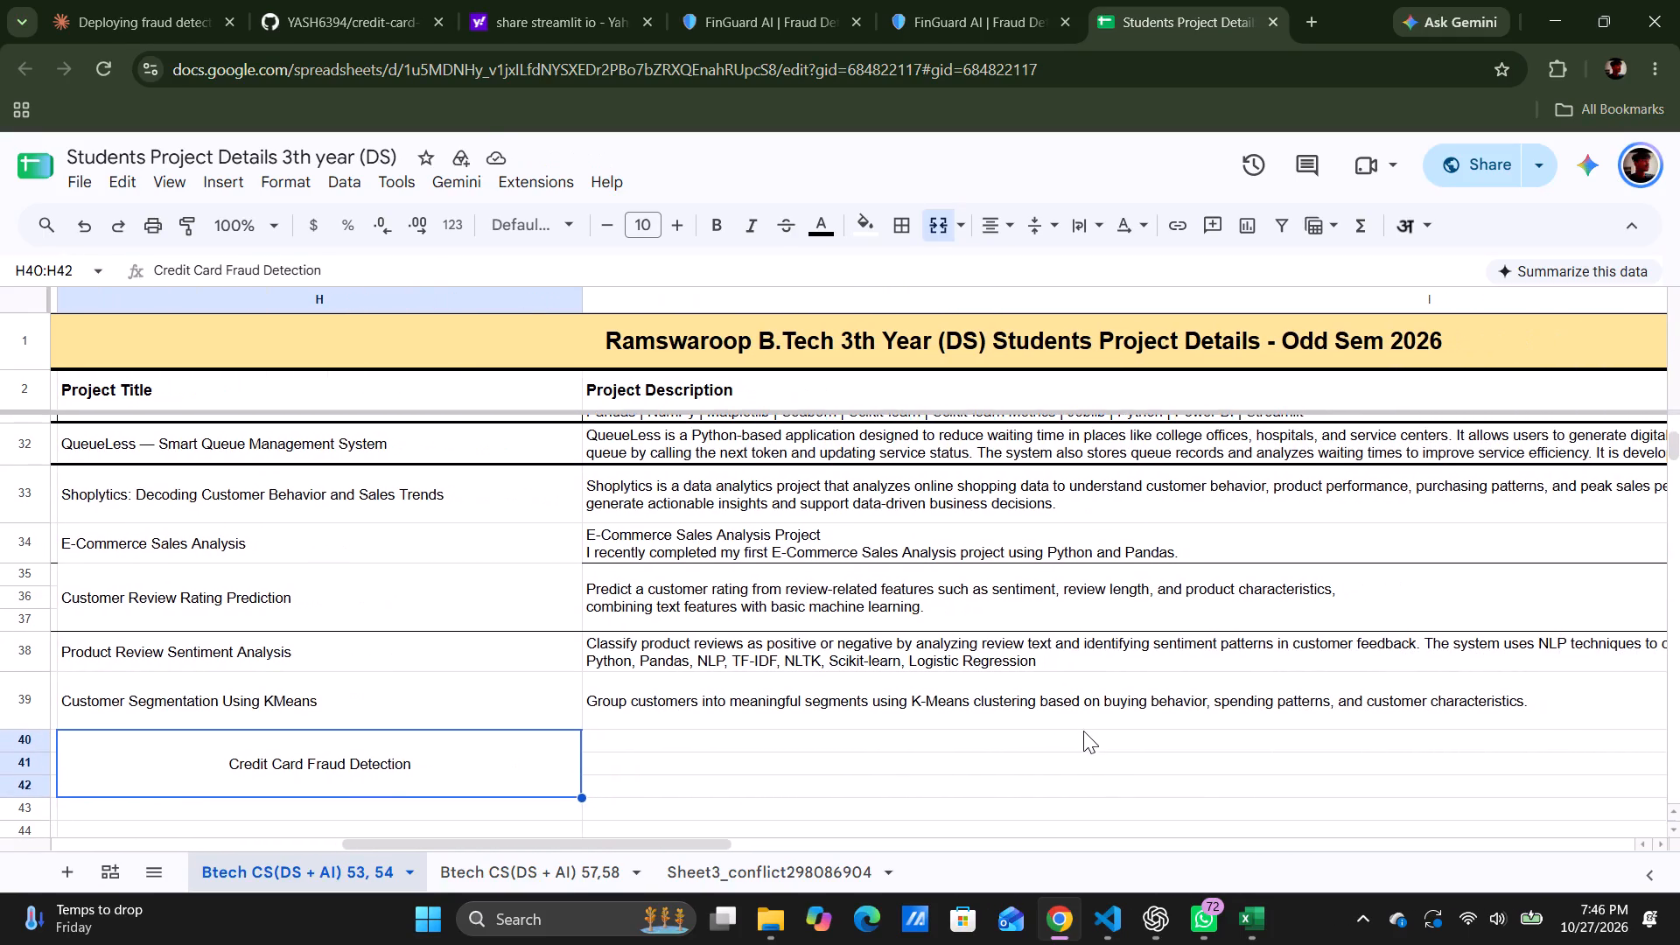
pyautogui.scroll(-1, 883, 747)
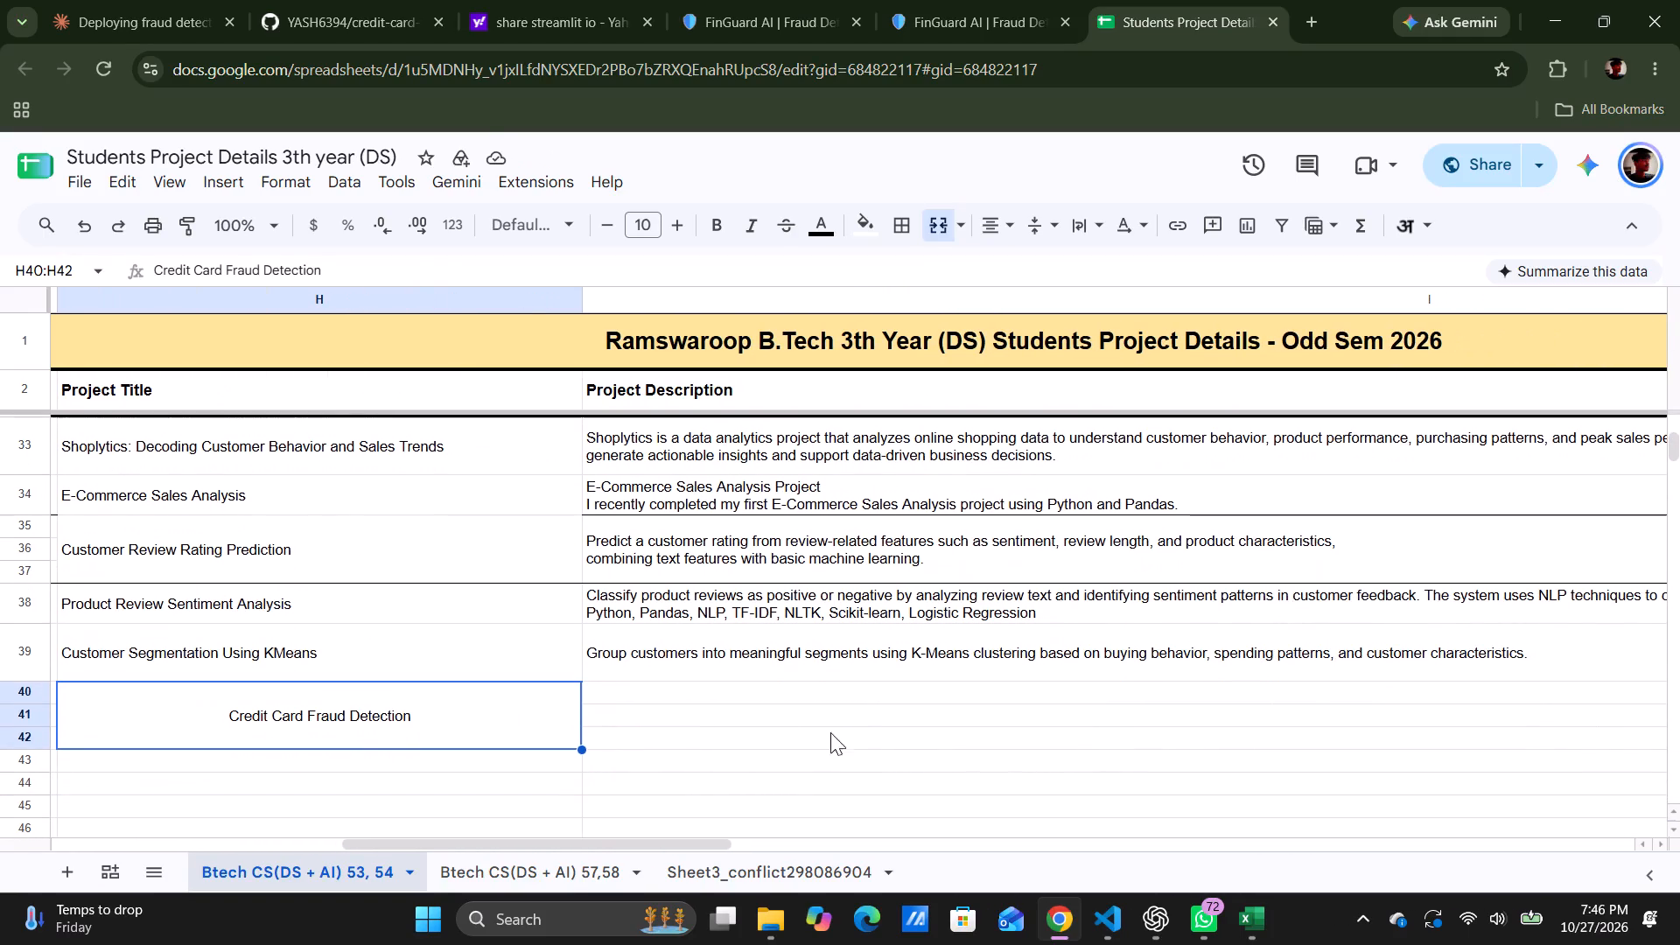
pyautogui.moveTo(626, 696); pyautogui.dragTo(653, 750)
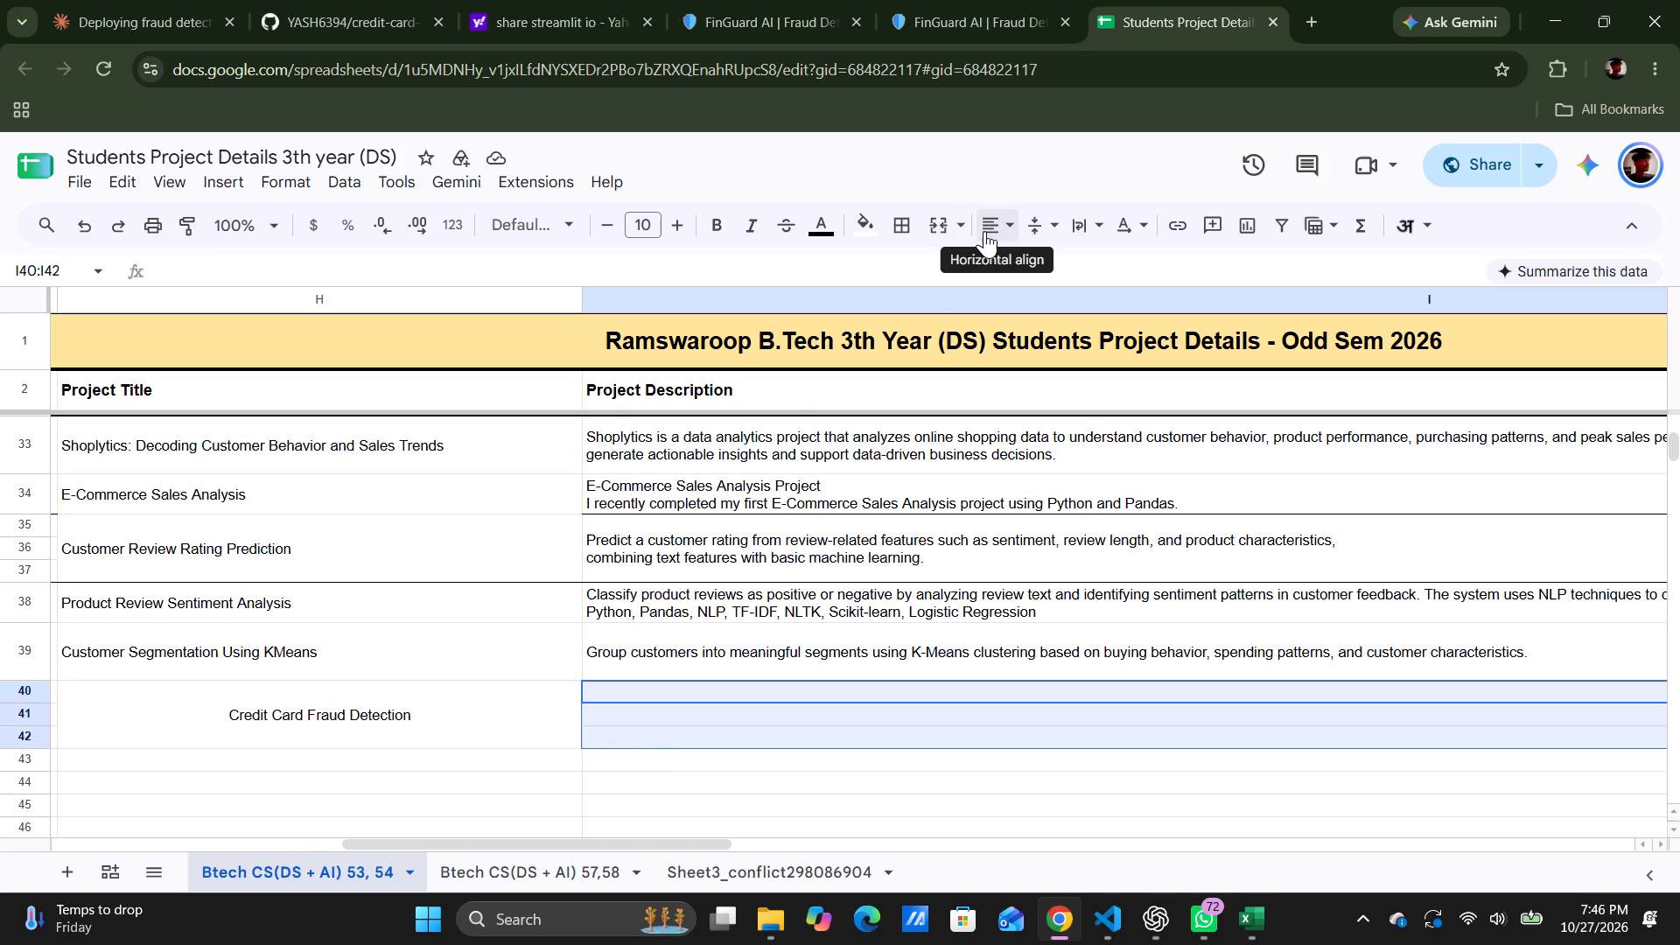
pyautogui.click(940, 226)
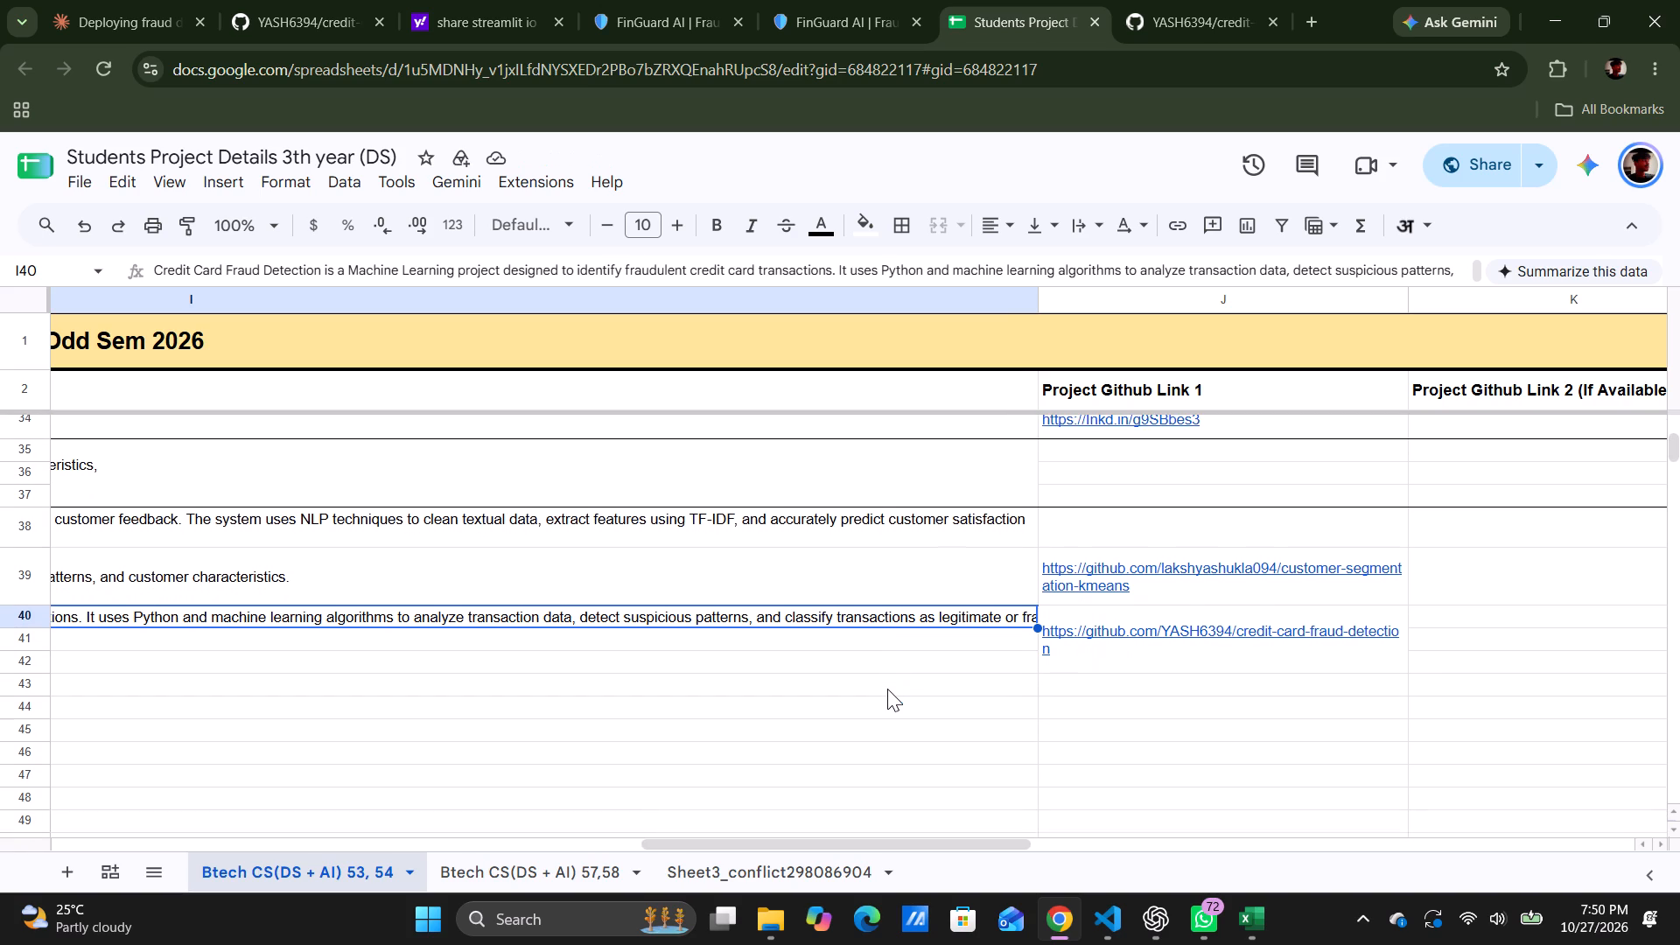
pyautogui.click(1043, 223)
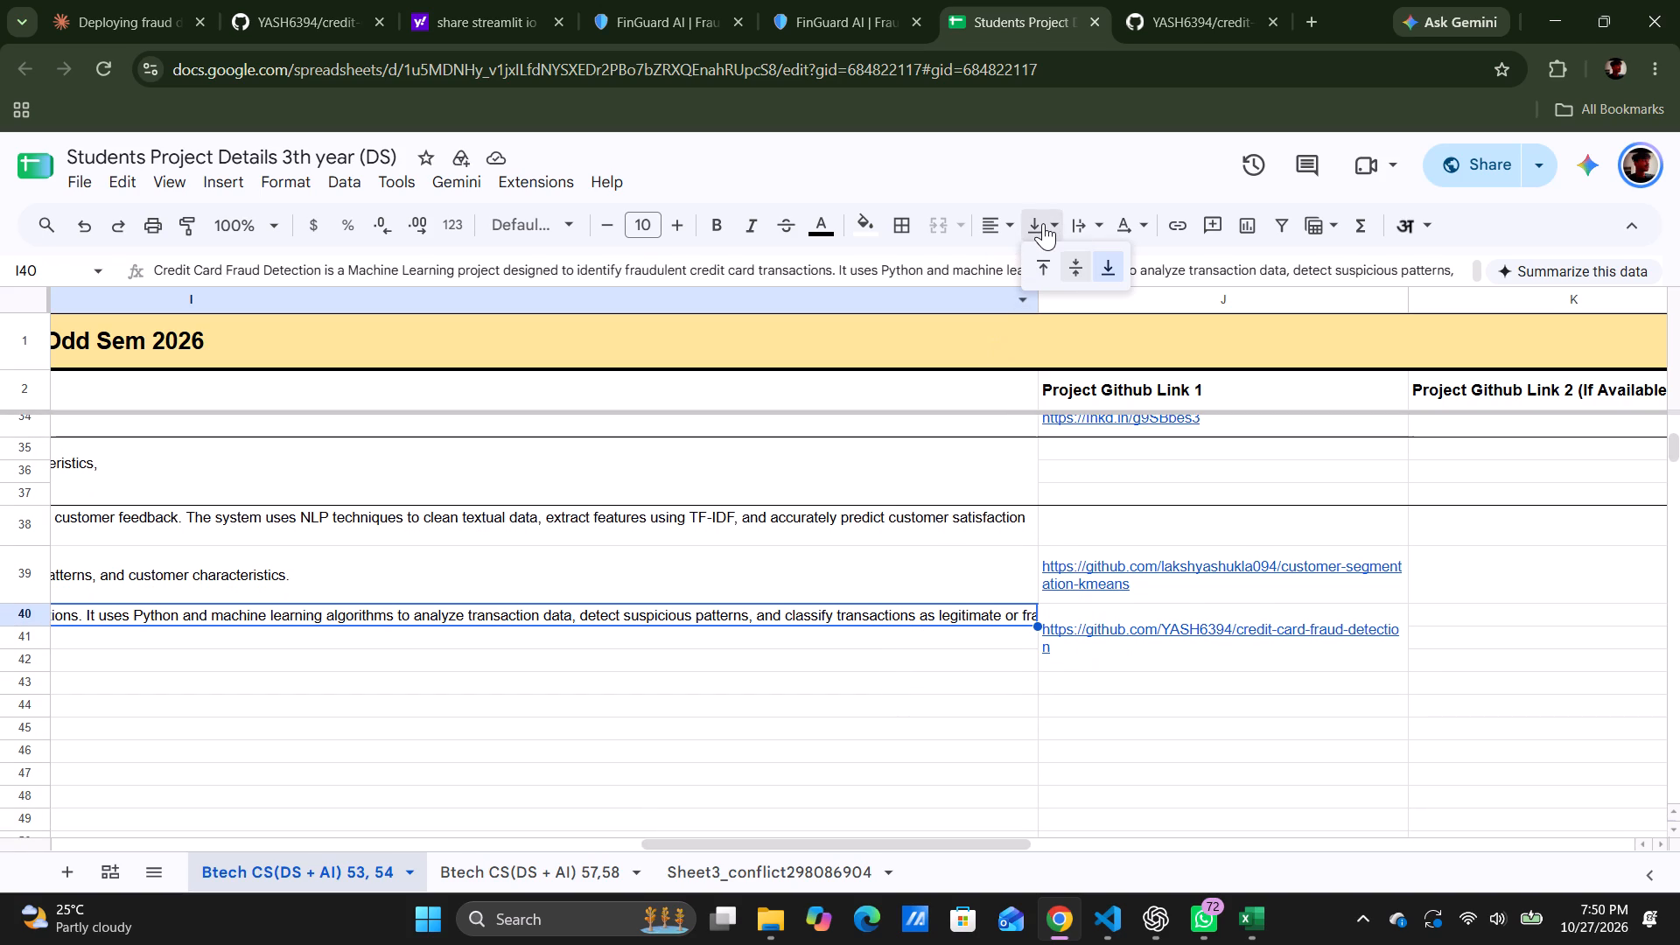
pyautogui.click(1046, 264)
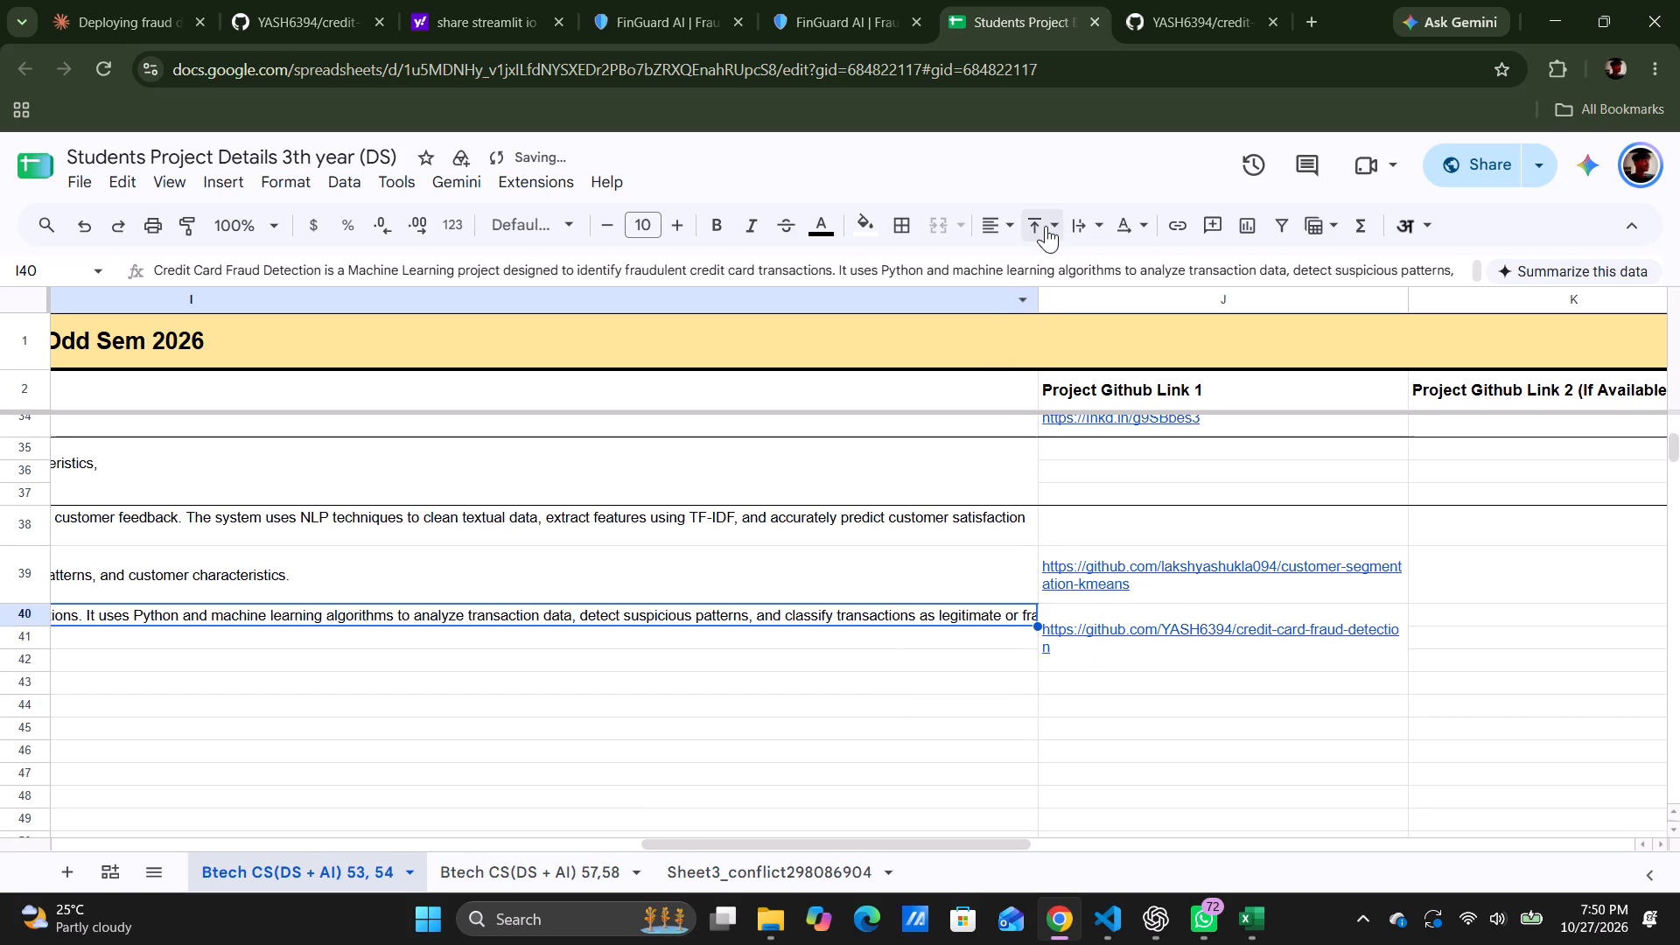
pyautogui.click(1046, 226)
pyautogui.click(1074, 261)
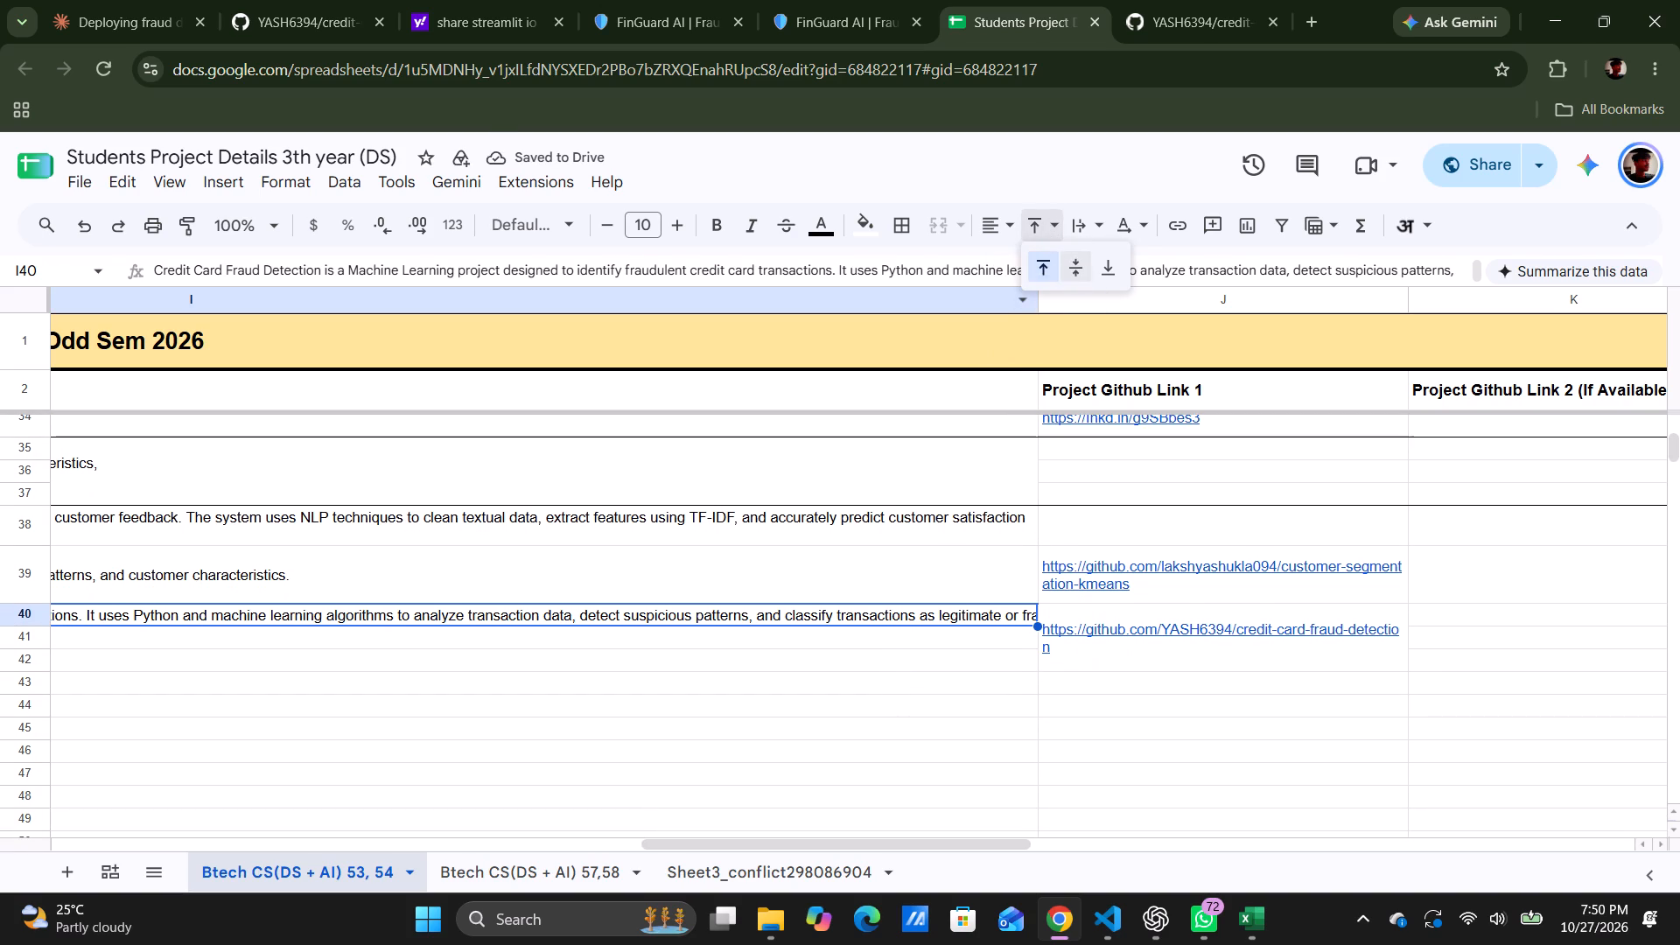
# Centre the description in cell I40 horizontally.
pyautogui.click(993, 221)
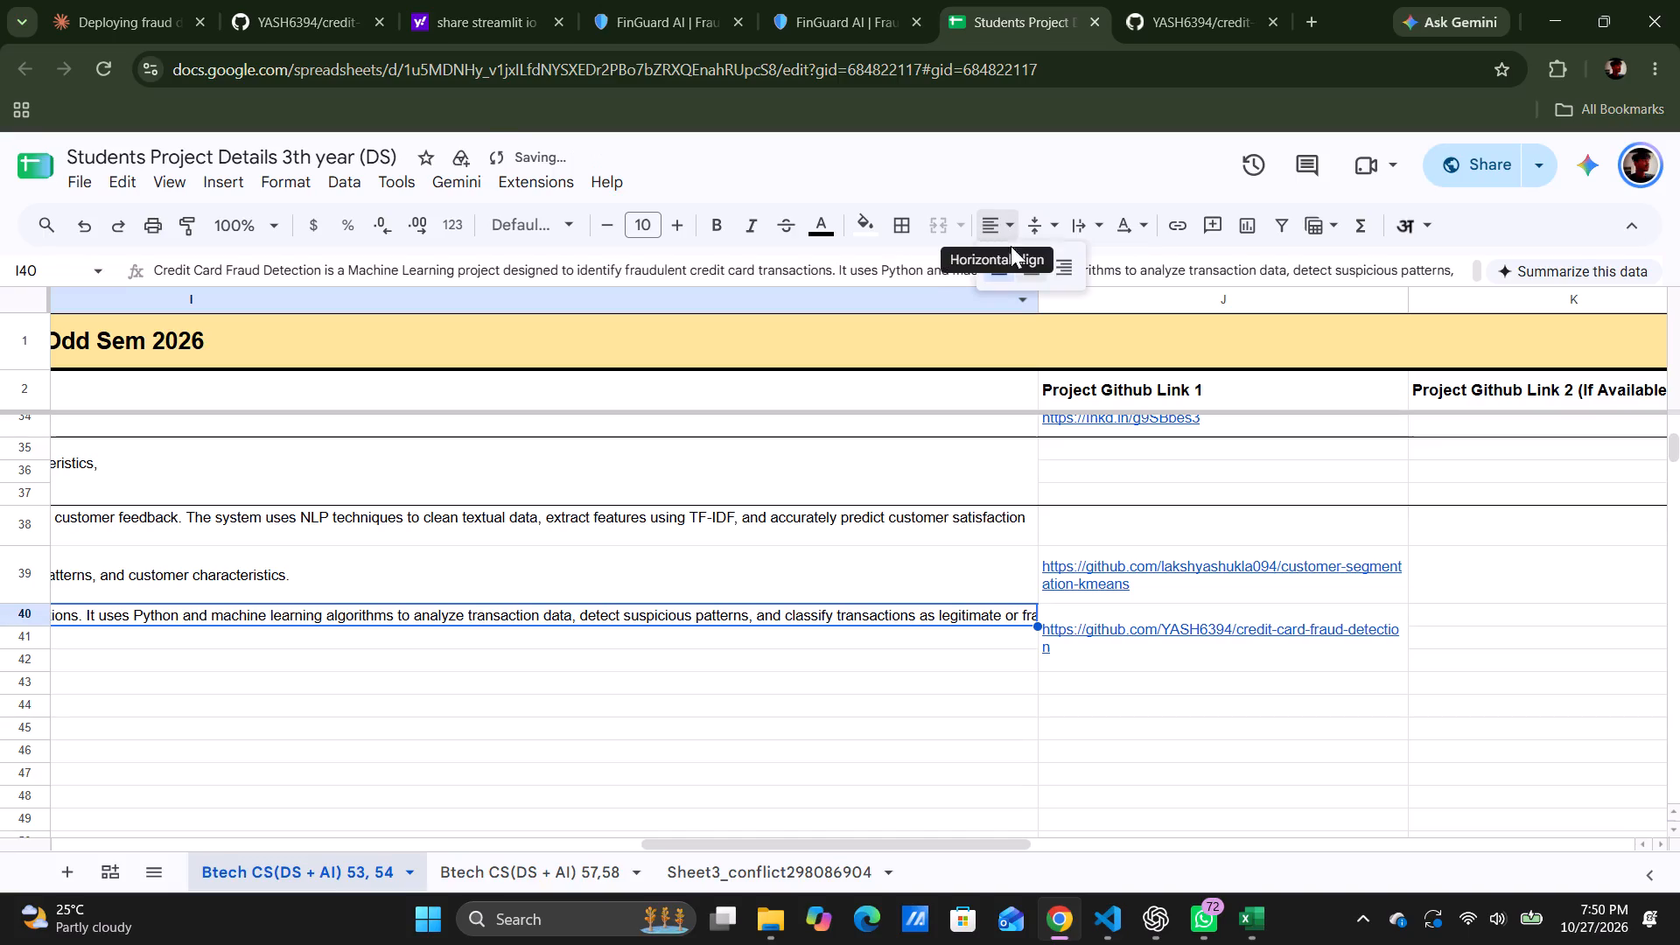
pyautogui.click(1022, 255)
# Merge cells I40:I42 in the Project Description column for the FraudShield AI entry.
pyautogui.hscroll(7, 750, 573)
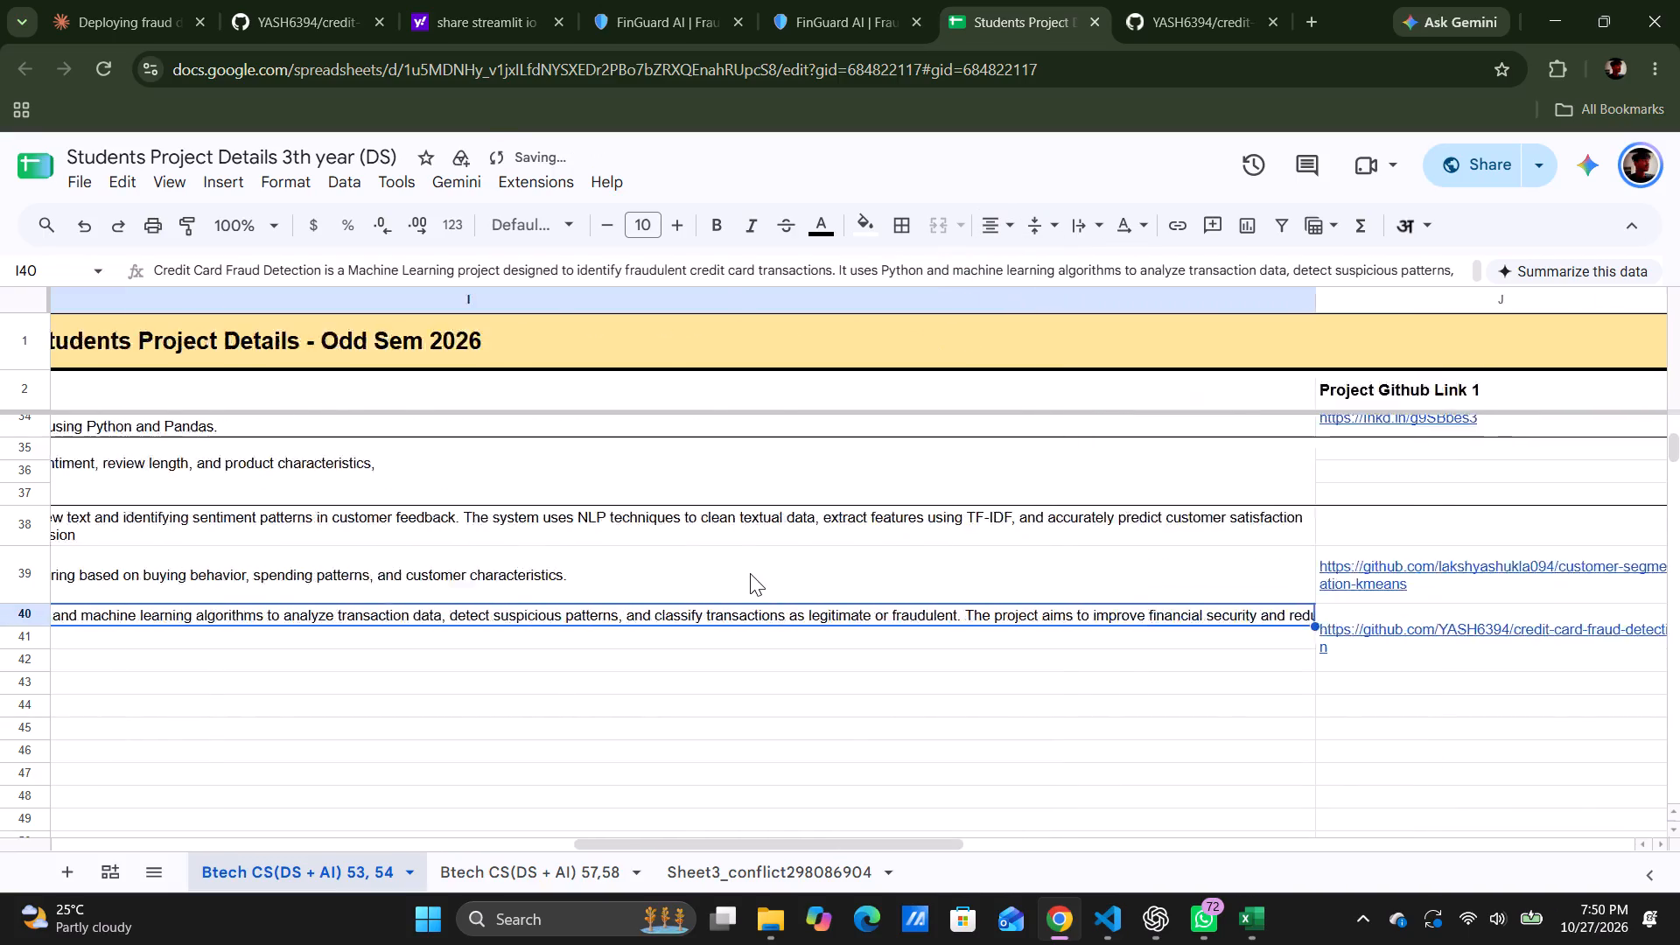
pyautogui.hscroll(4, 750, 573)
pyautogui.hscroll(-7, 750, 573)
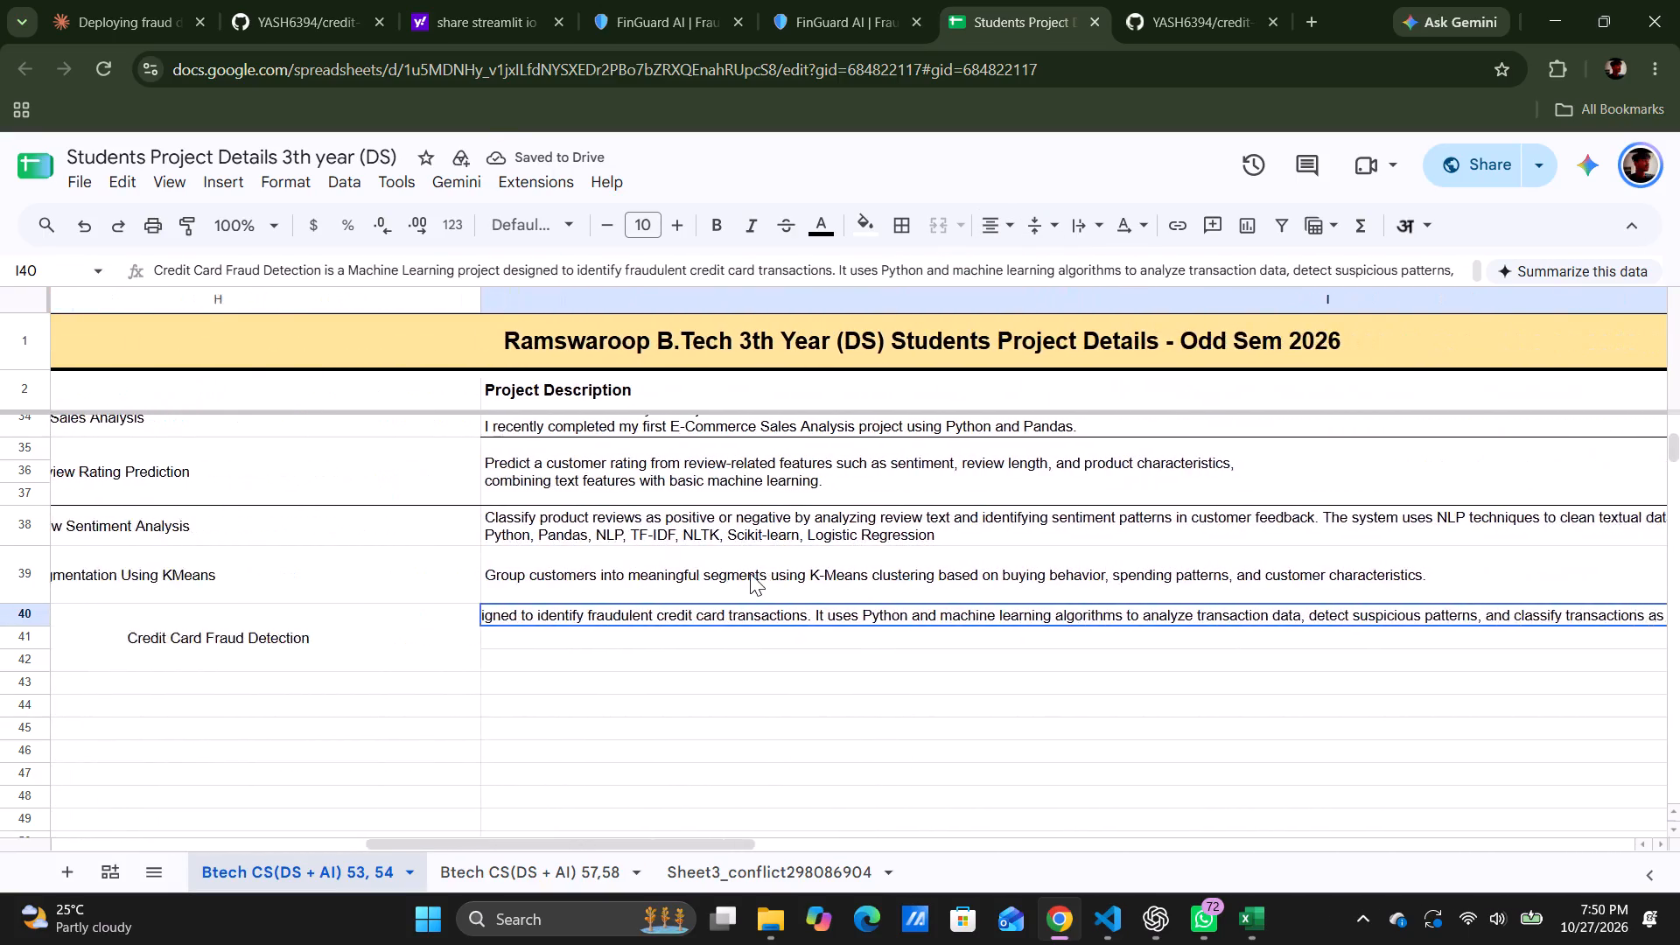
pyautogui.hscroll(-1, 750, 573)
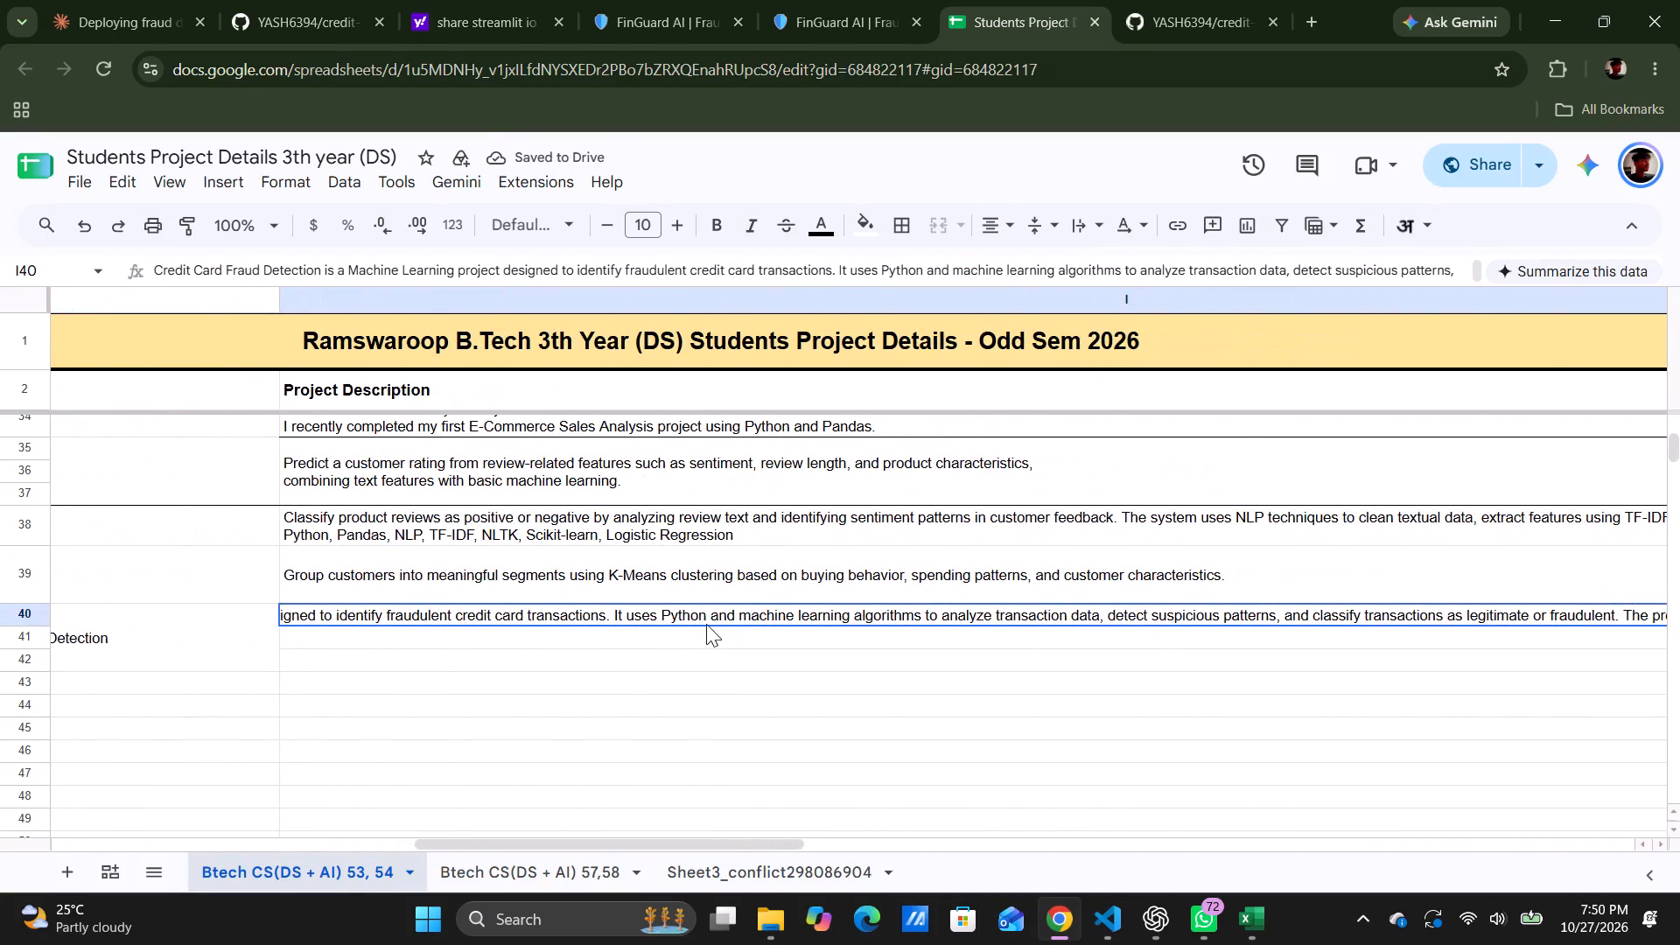
pyautogui.moveTo(318, 607); pyautogui.dragTo(350, 655)
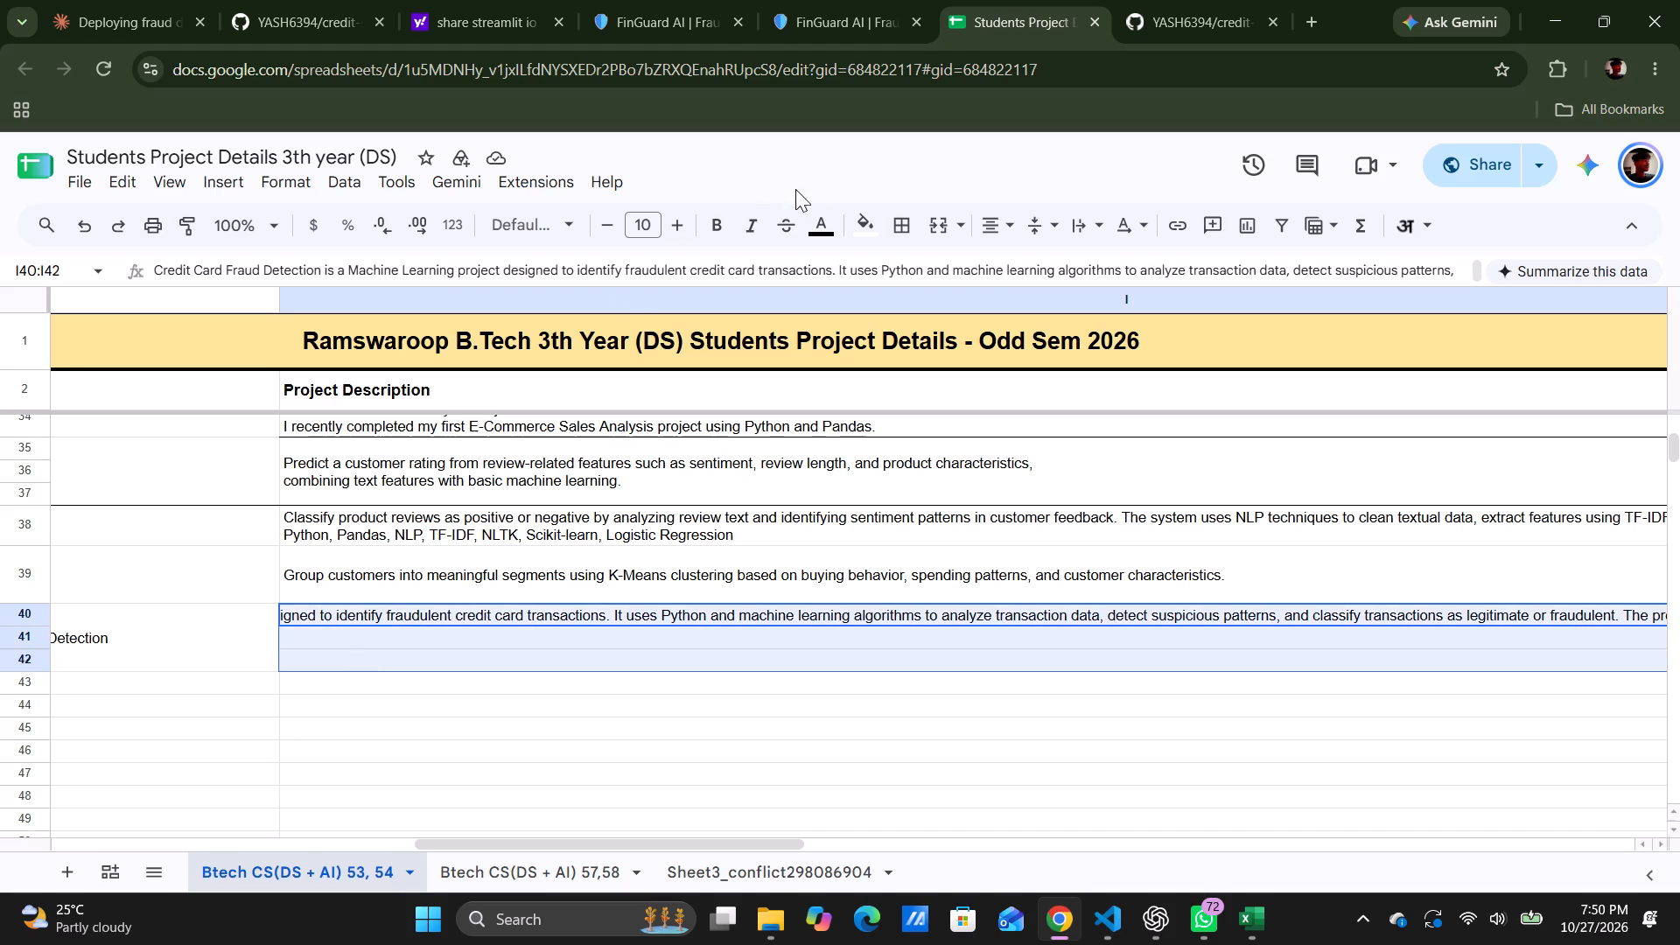
pyautogui.click(930, 222)
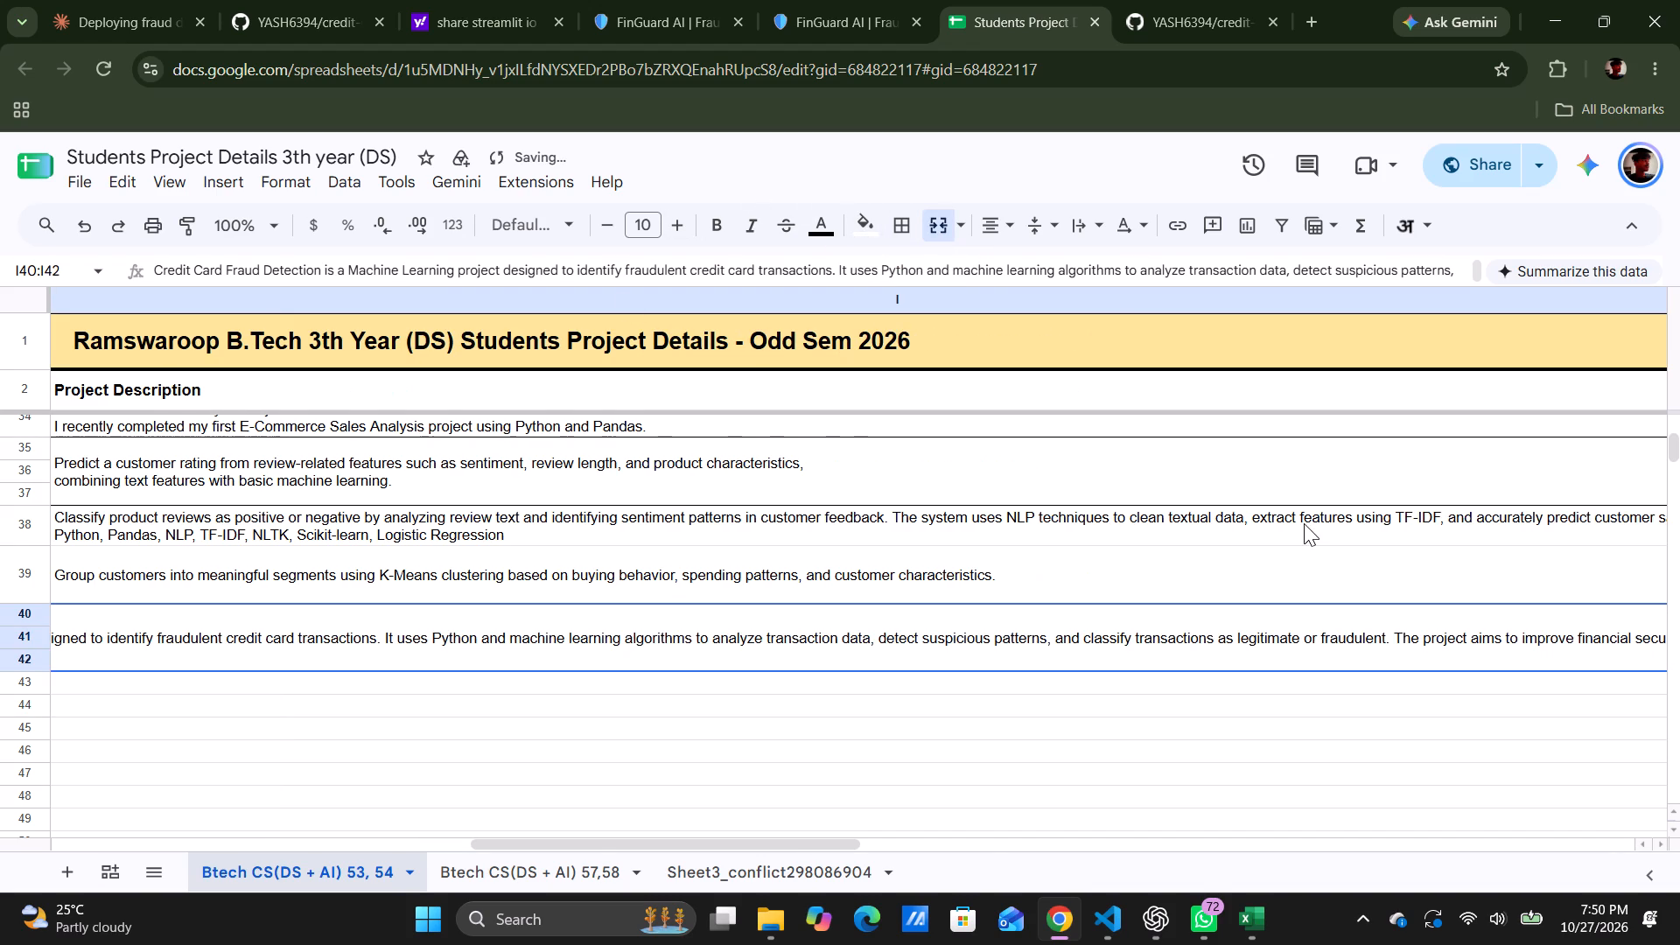
# Left-align the description in merged cell I40:I42.
pyautogui.hscroll(-6, 1304, 523)
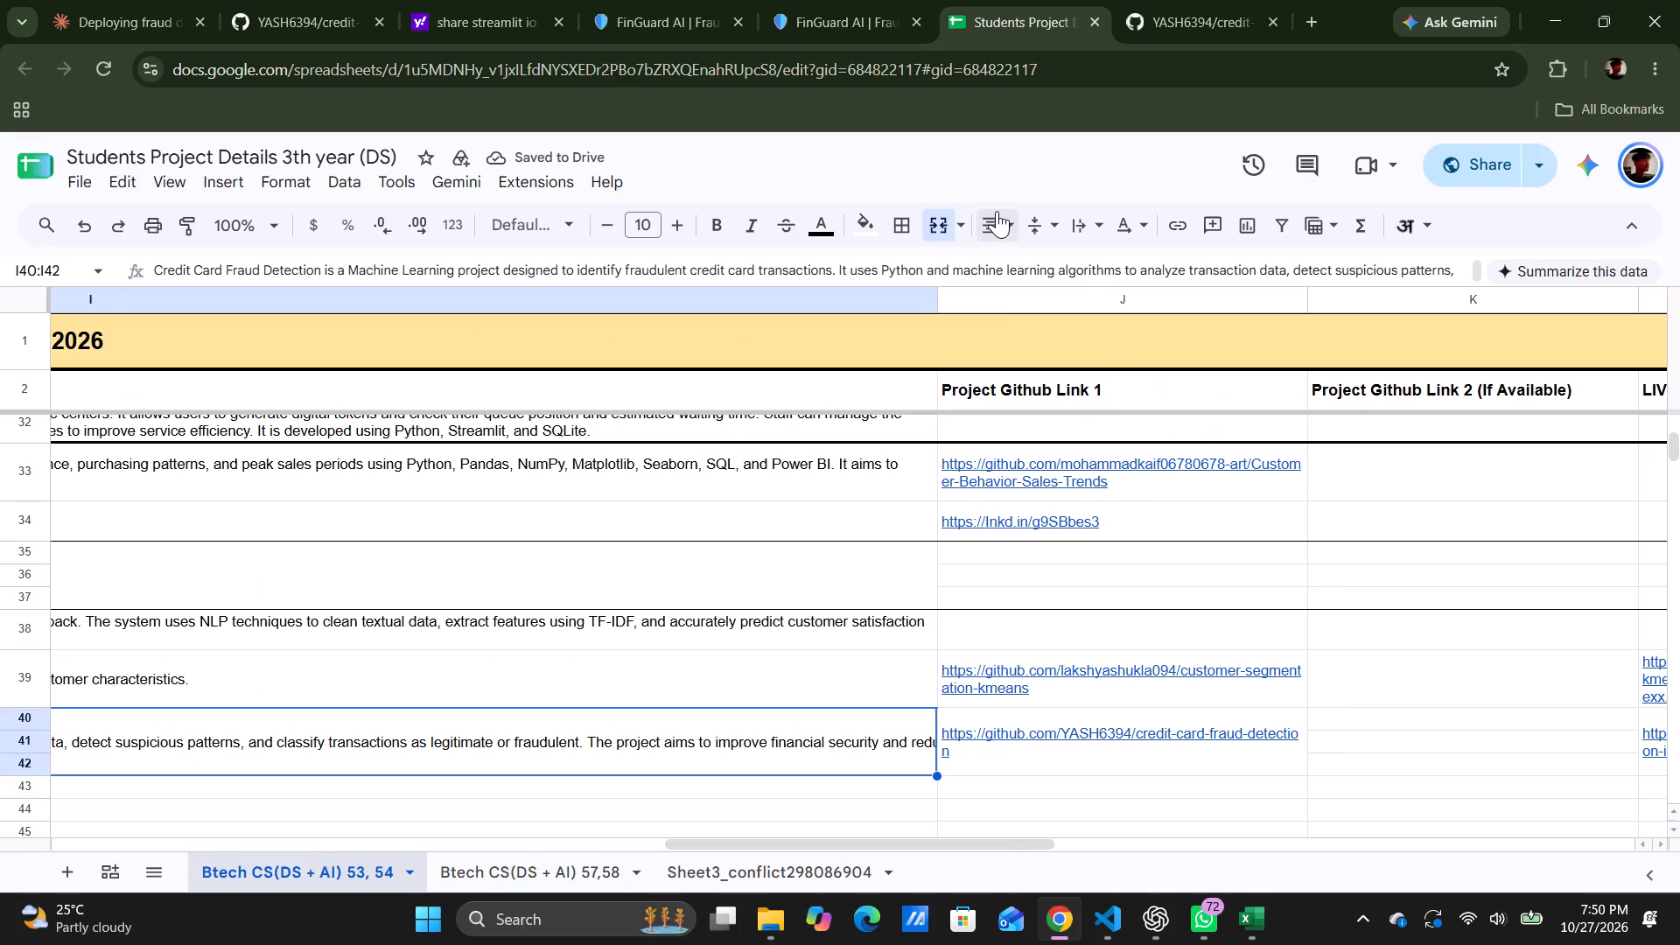
pyautogui.click(997, 211)
pyautogui.click(995, 261)
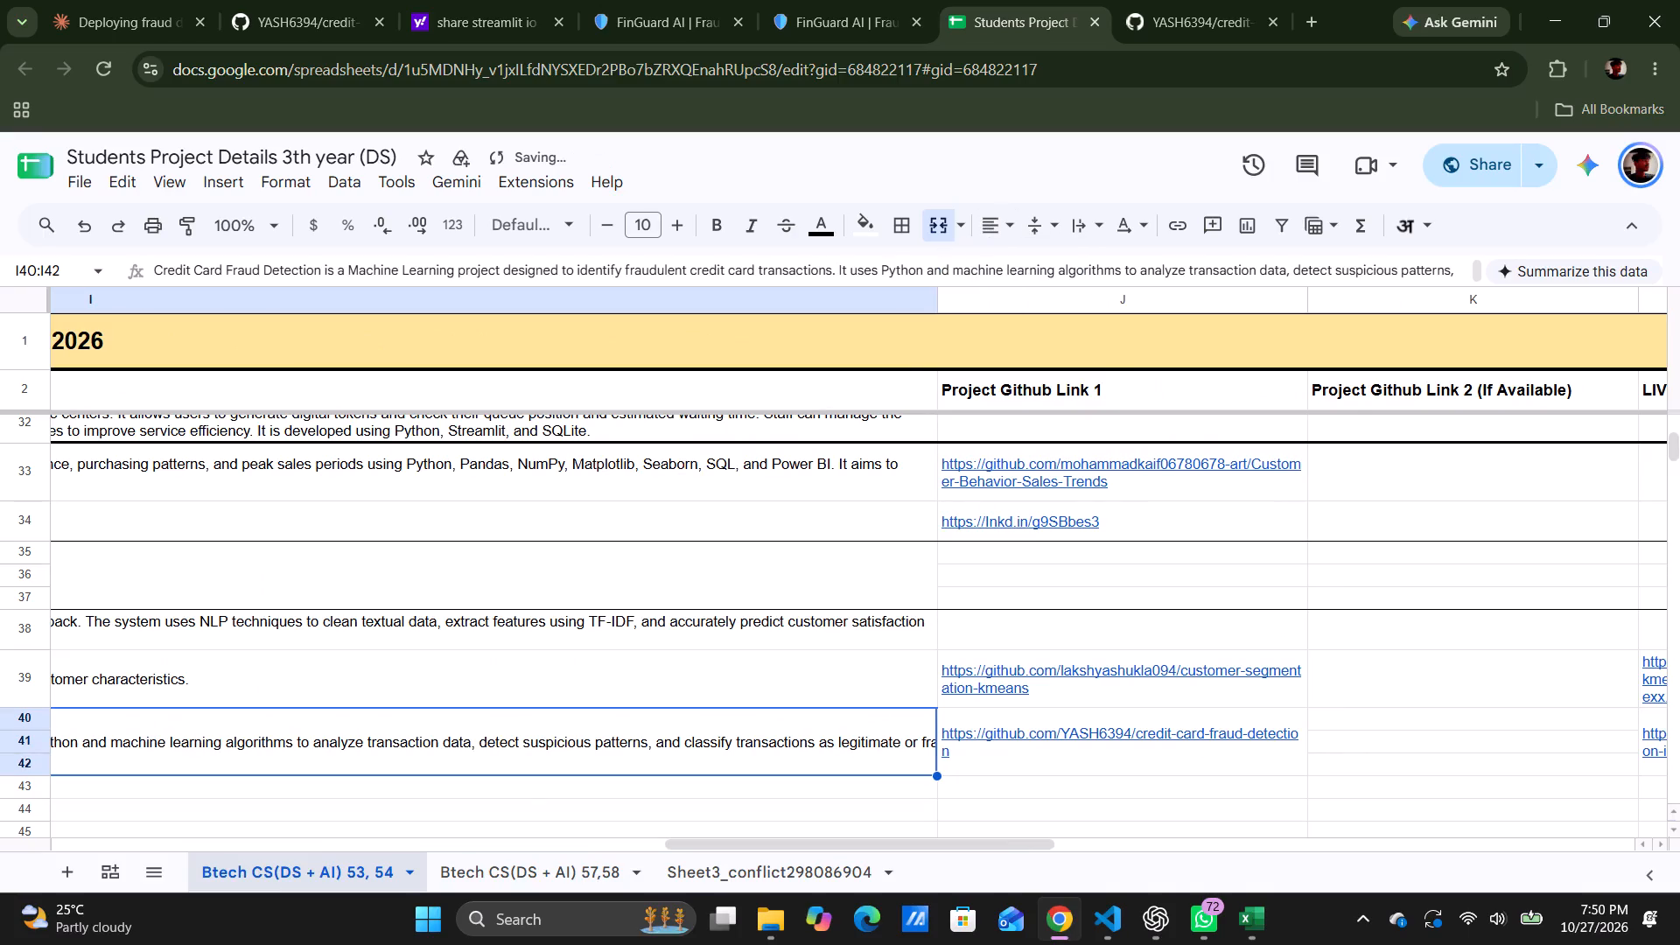
# Examine how the description in I40:I42 fits the column compared with the neighbouring project entries.
pyautogui.hscroll(19, 731, 598)
pyautogui.hscroll(-8, 731, 598)
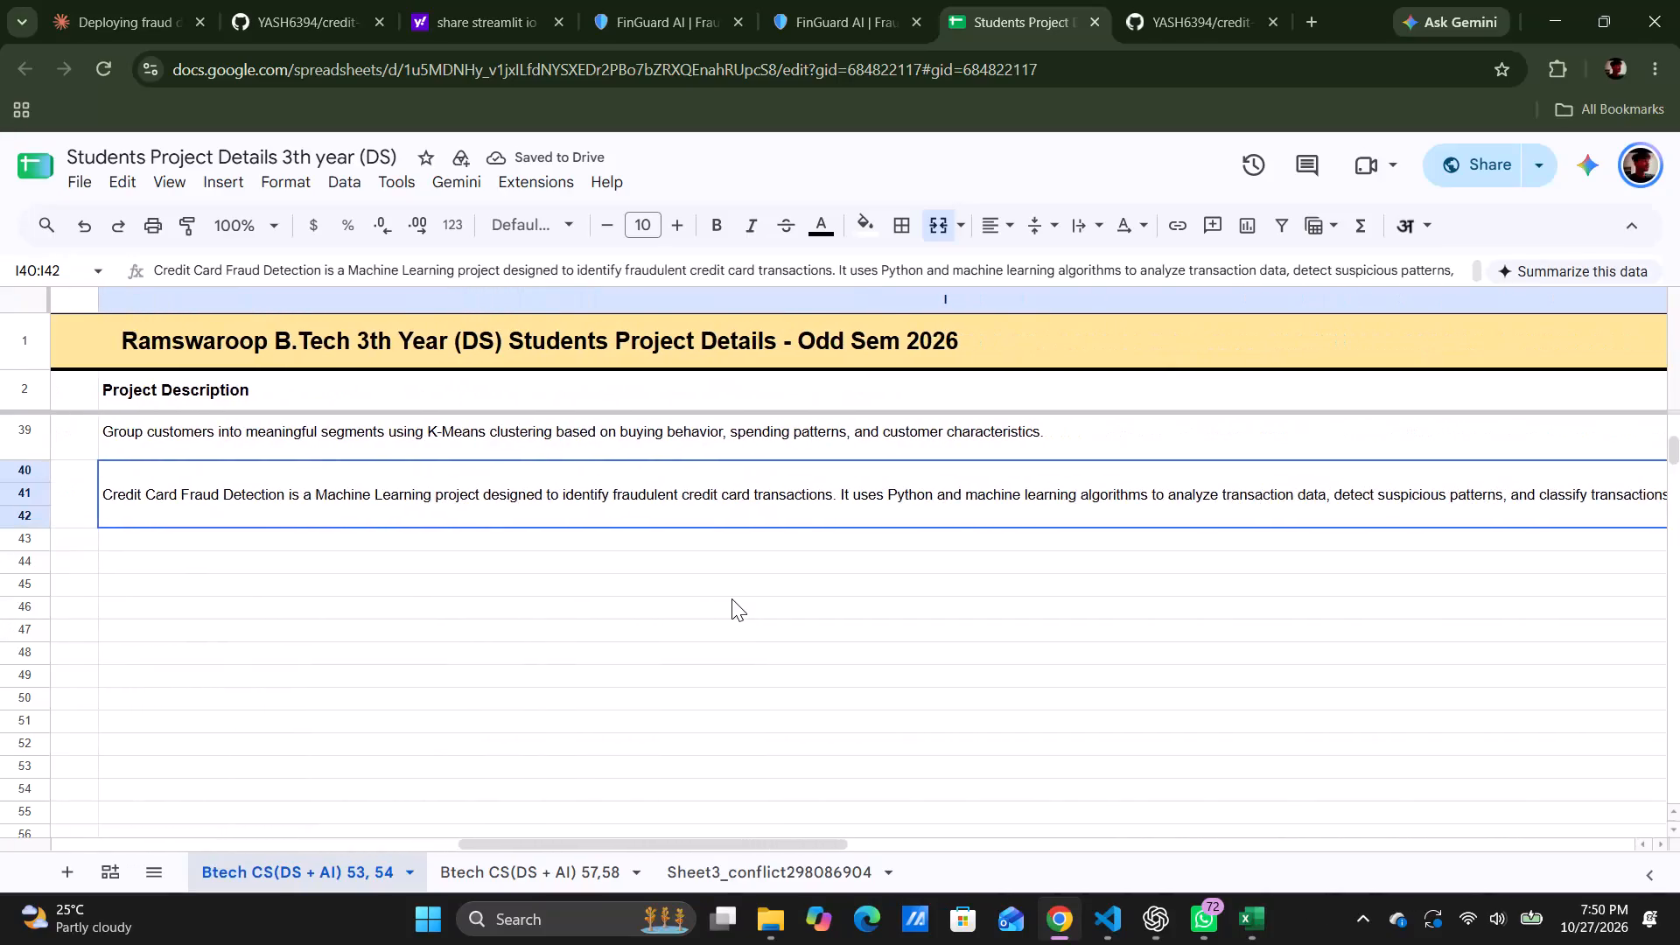
pyautogui.hscroll(-4, 731, 598)
pyautogui.hscroll(1, 731, 598)
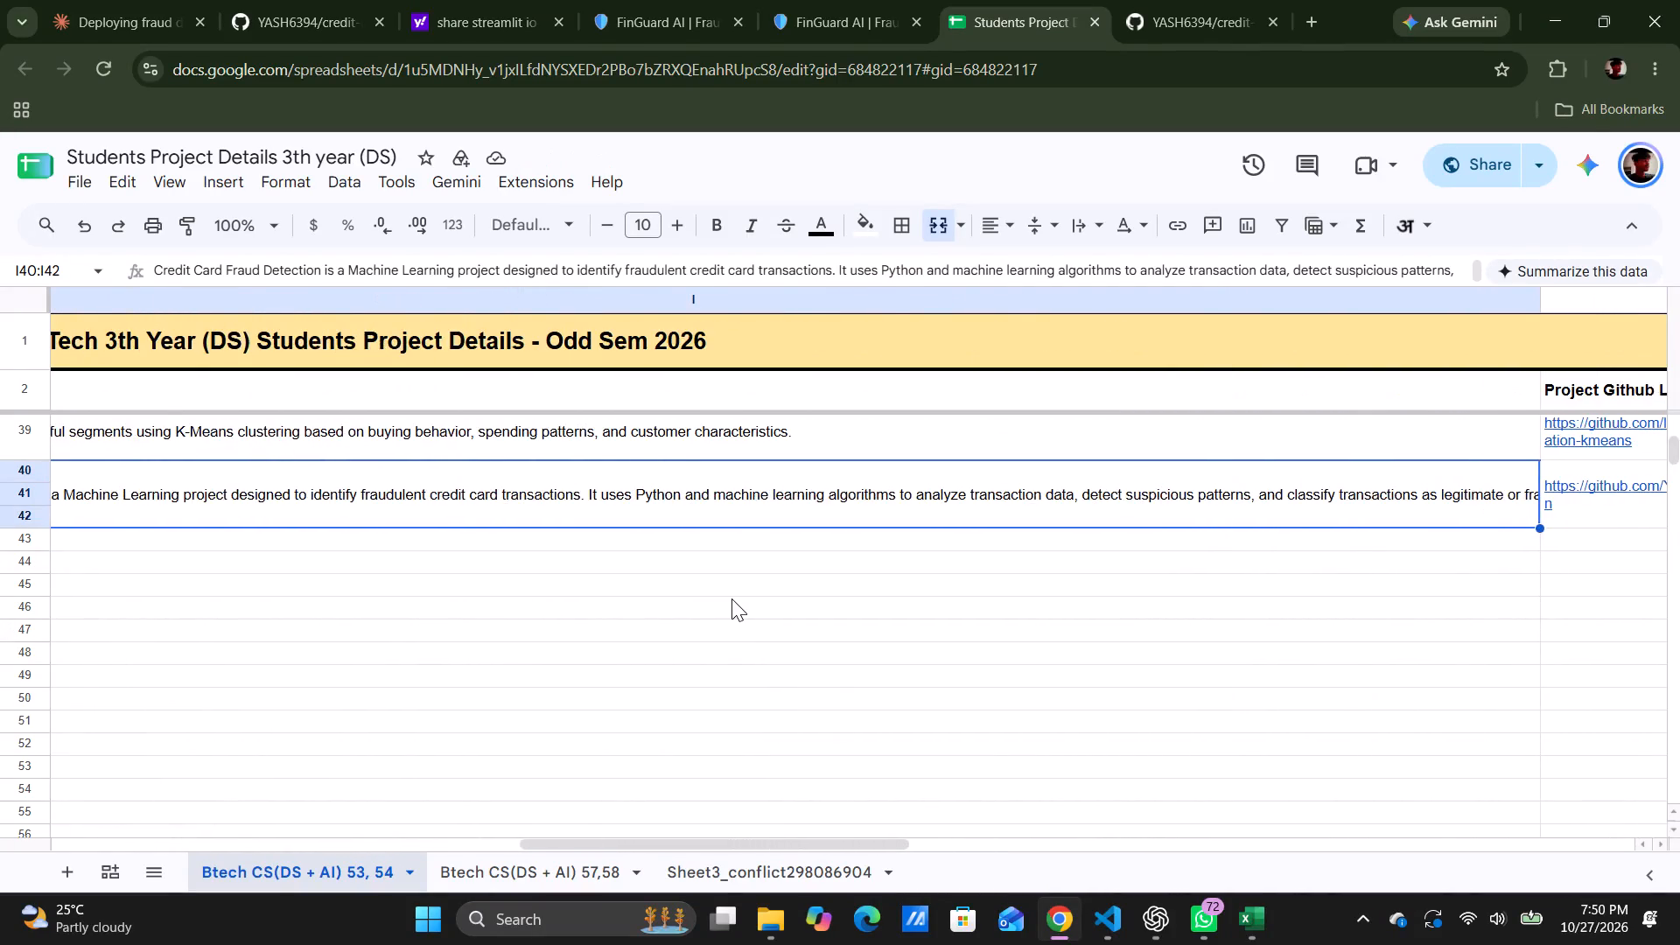
pyautogui.hscroll(2, 731, 598)
pyautogui.scroll(2, 731, 598)
pyautogui.hscroll(-2, 731, 598)
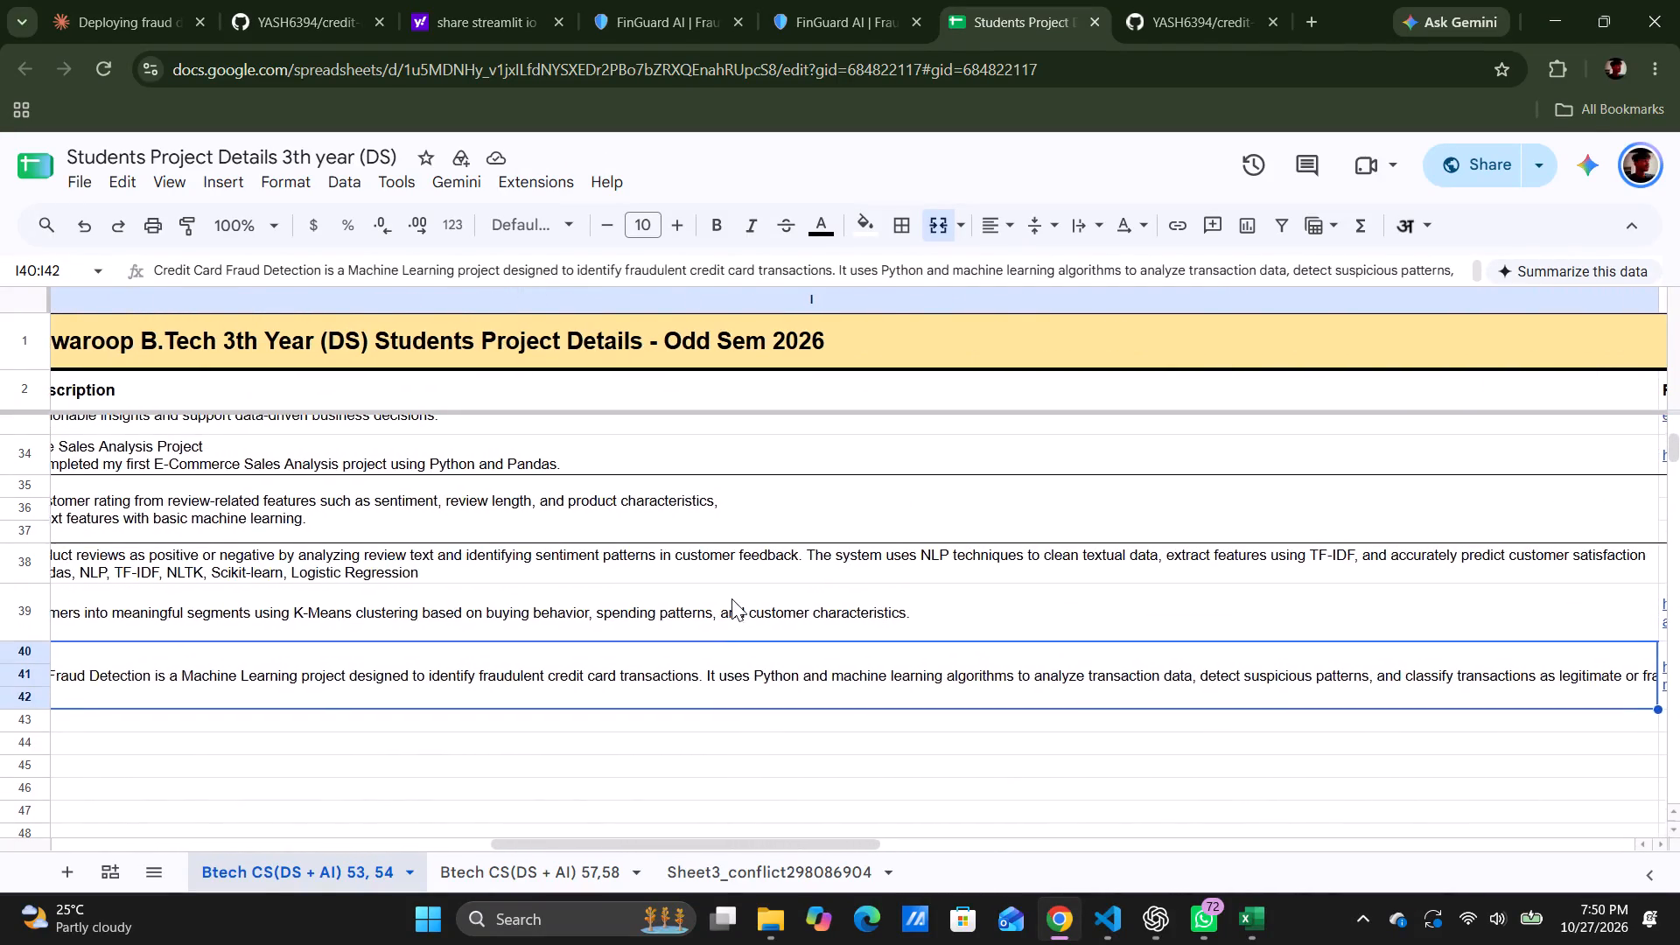
pyautogui.hscroll(-4, 731, 598)
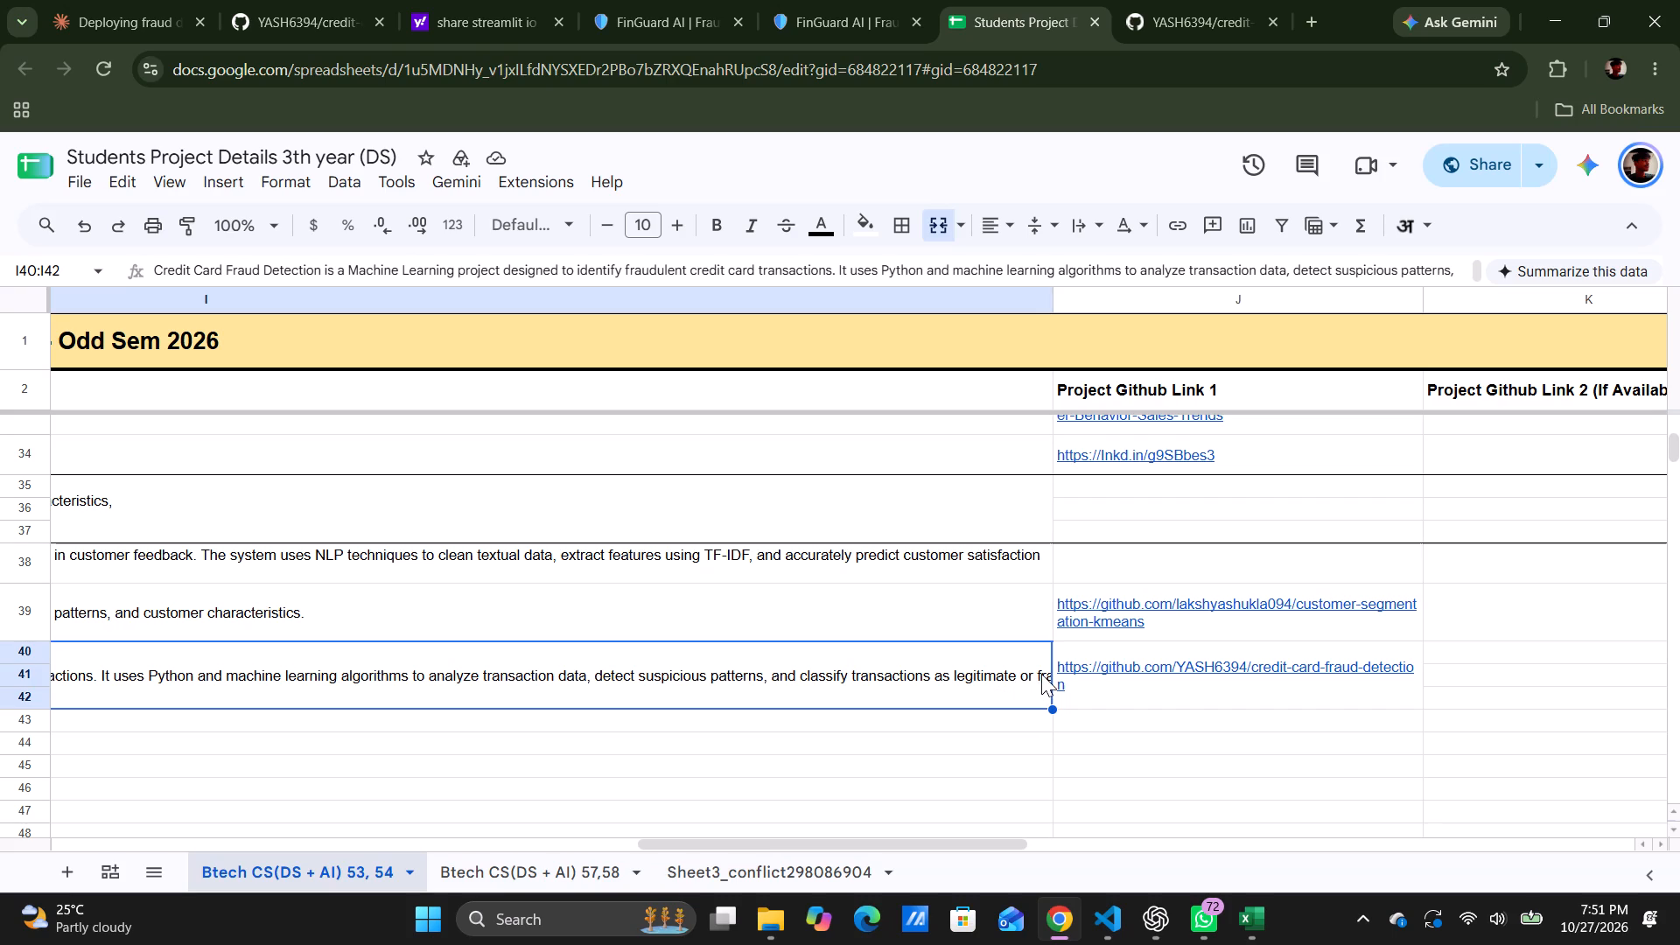
# Open the description in merged cell I40:I42 to read its full text, then leave the cell and review its row.
pyautogui.click(1041, 674)
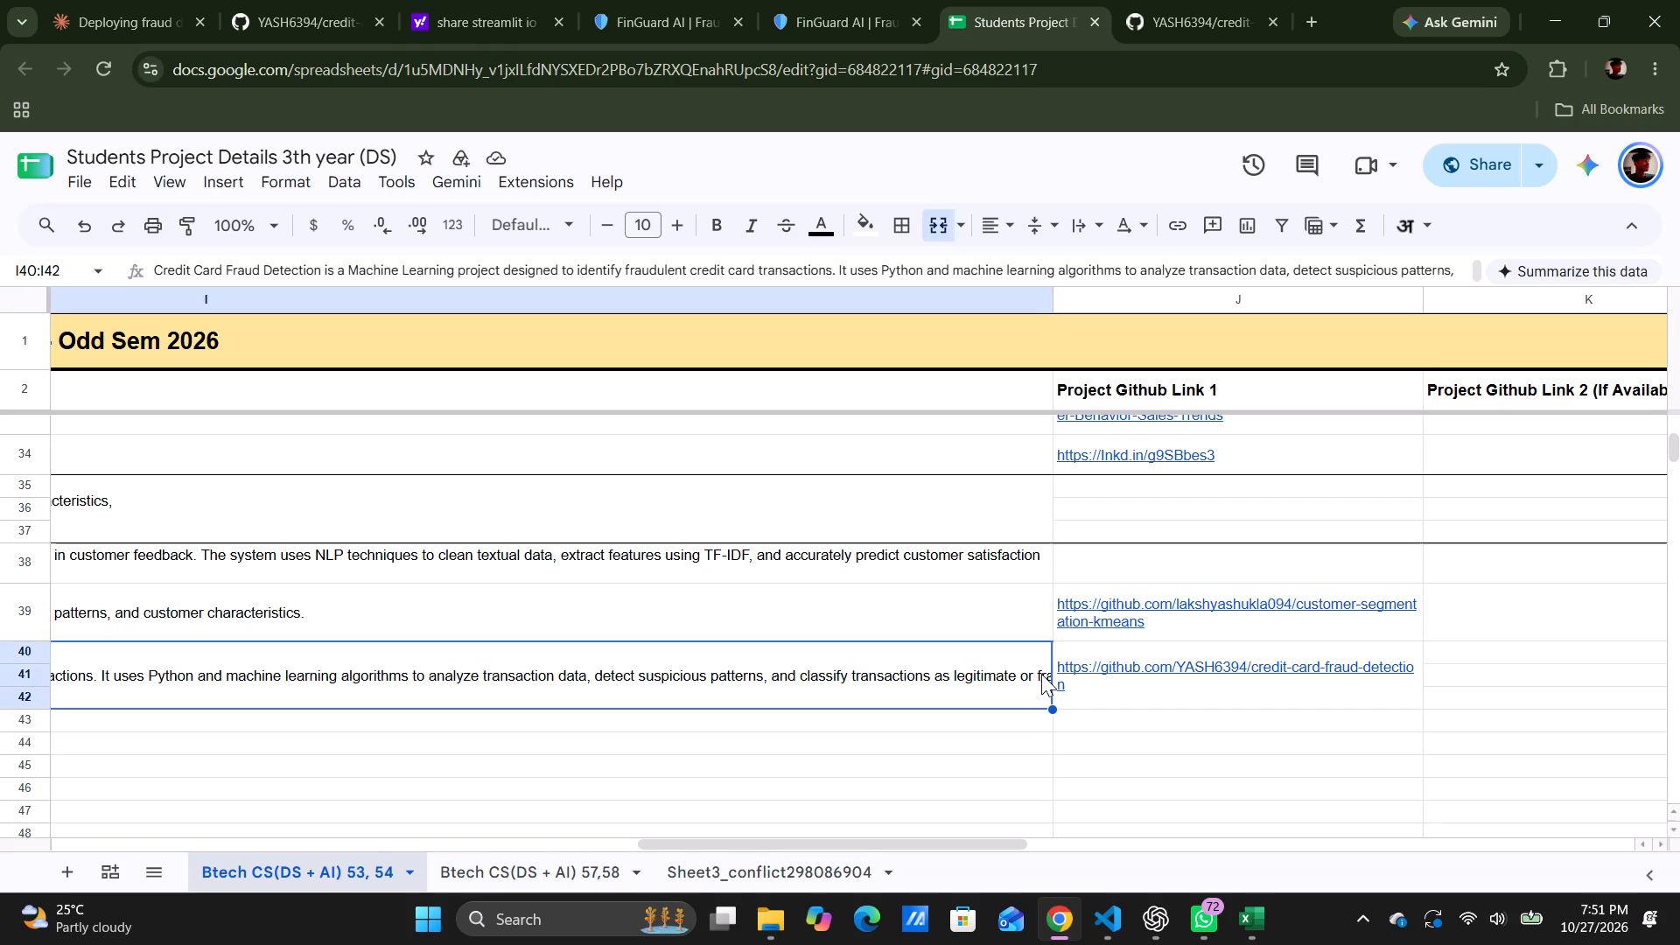
pyautogui.click(1036, 673)
pyautogui.moveTo(1036, 673); pyautogui.dragTo(1071, 684)
pyautogui.click(1022, 681)
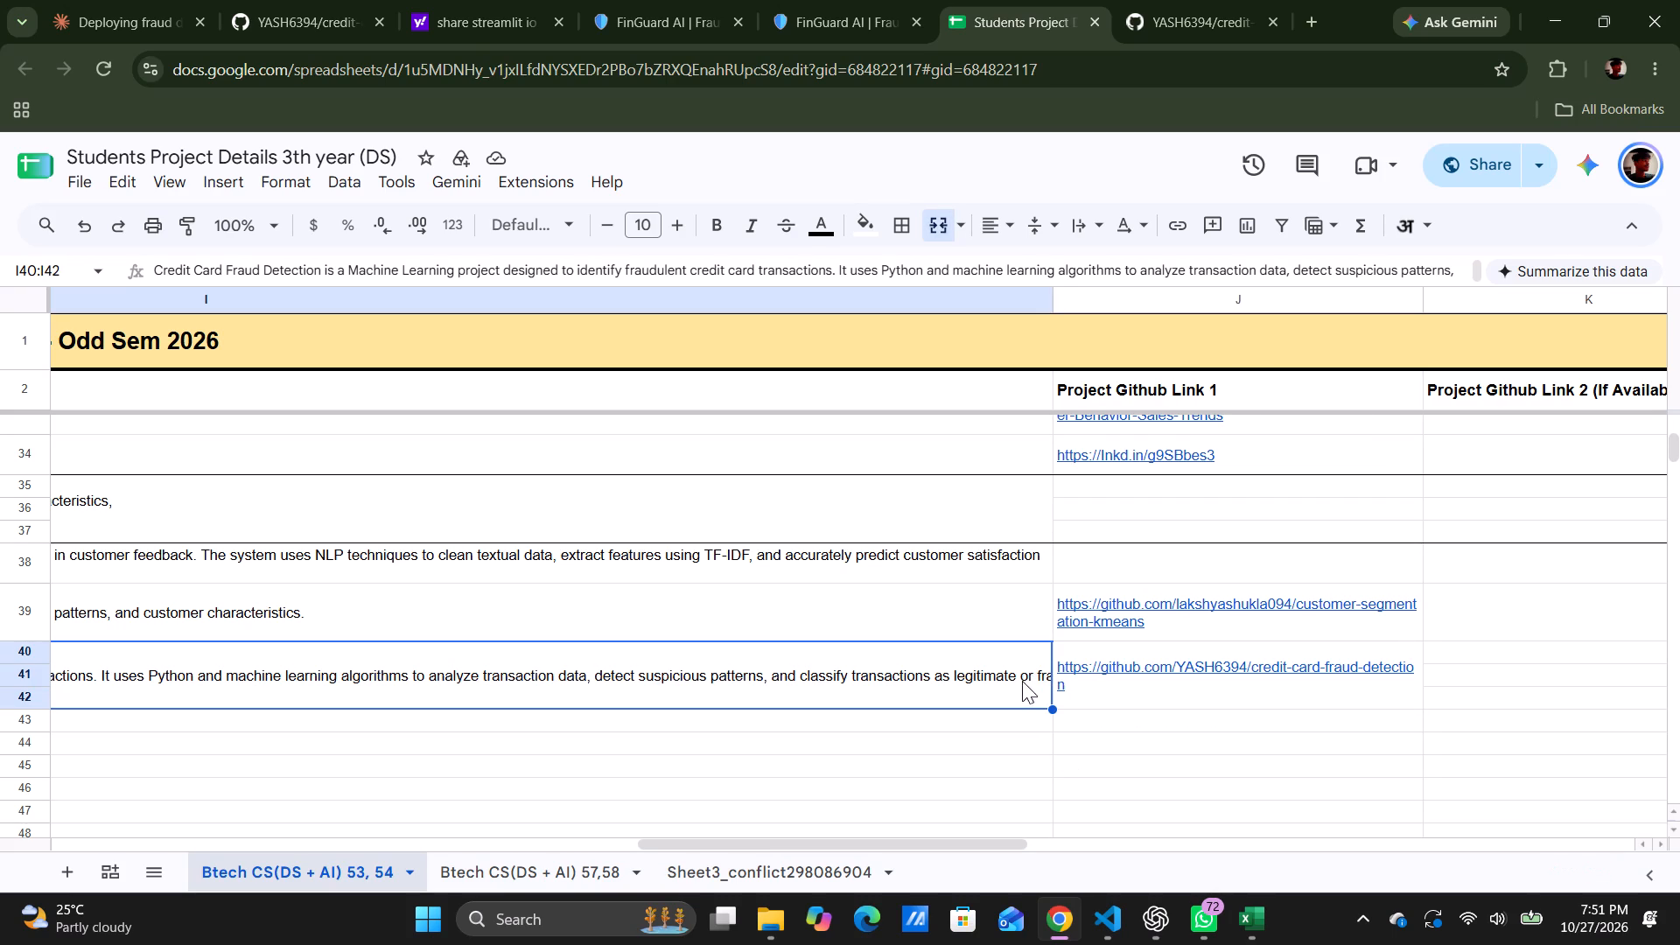
pyautogui.click(1039, 677)
pyautogui.tripleClick(1039, 677)
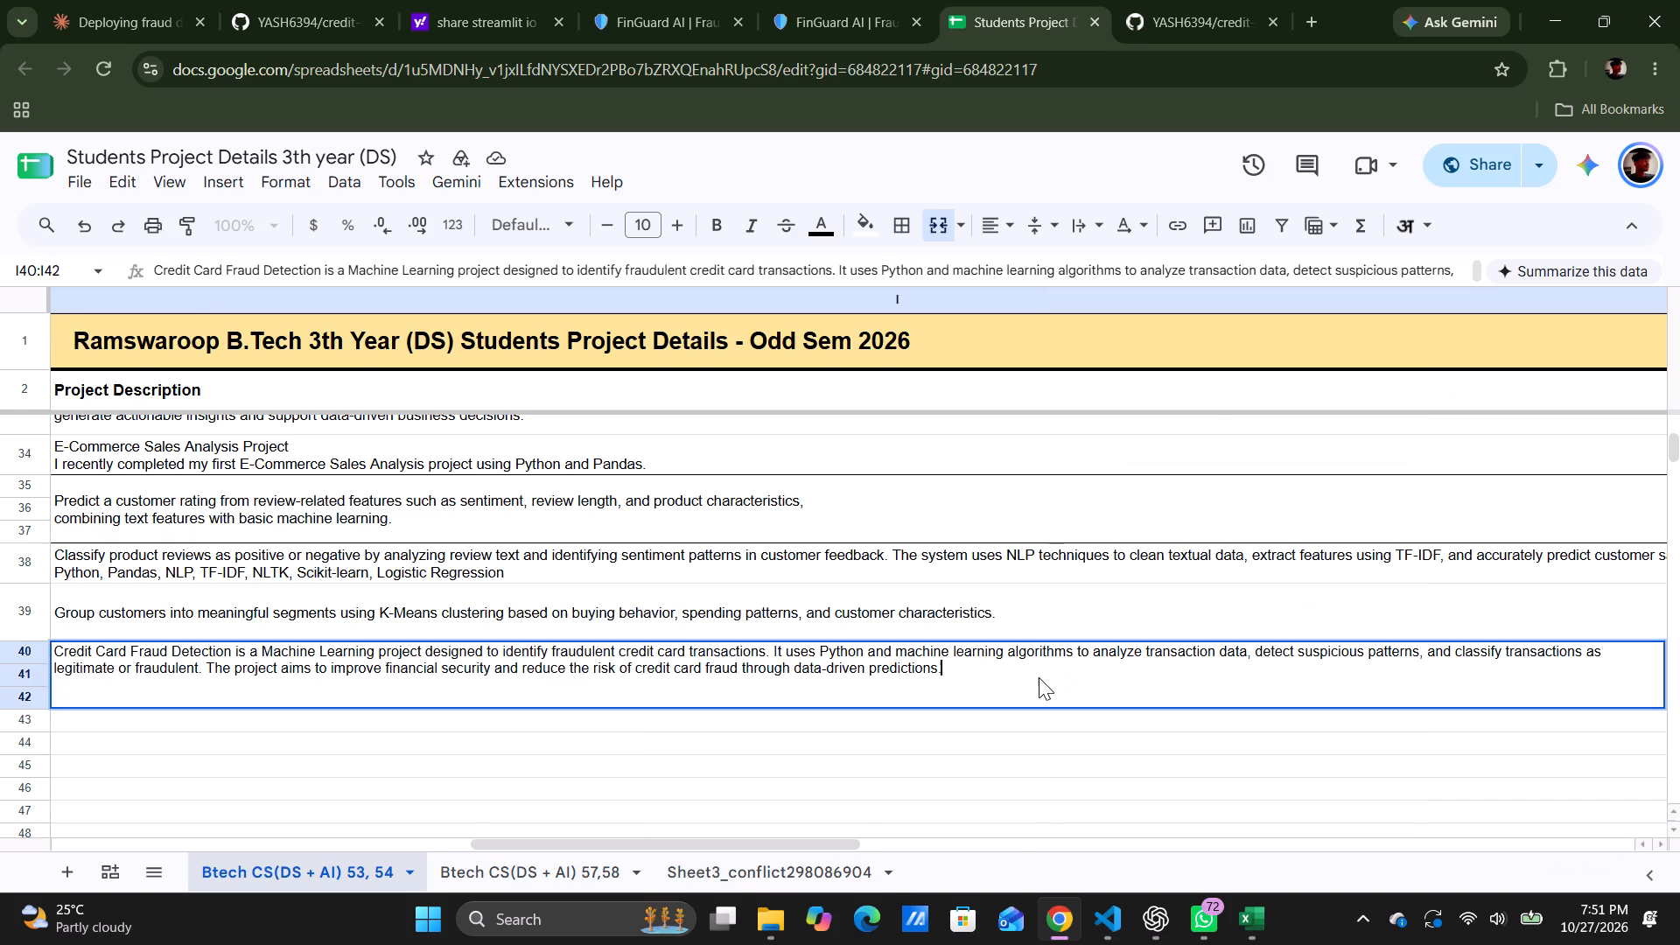
pyautogui.scroll(-3, 845, 797)
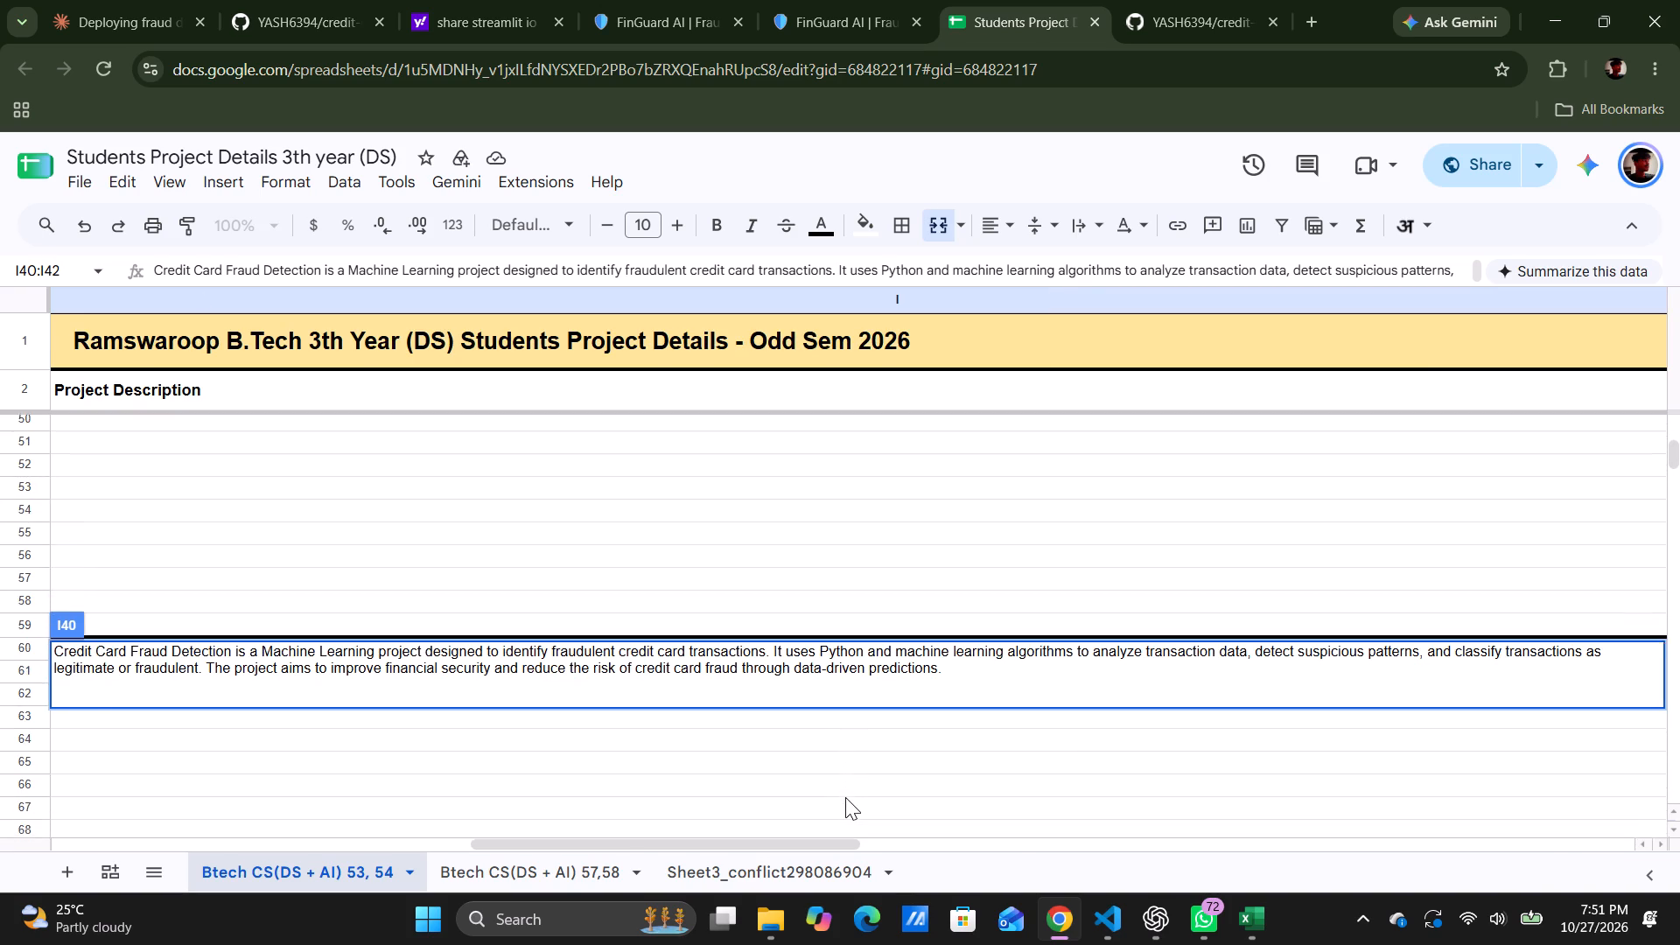
pyautogui.scroll(1, 845, 797)
pyautogui.click(845, 797)
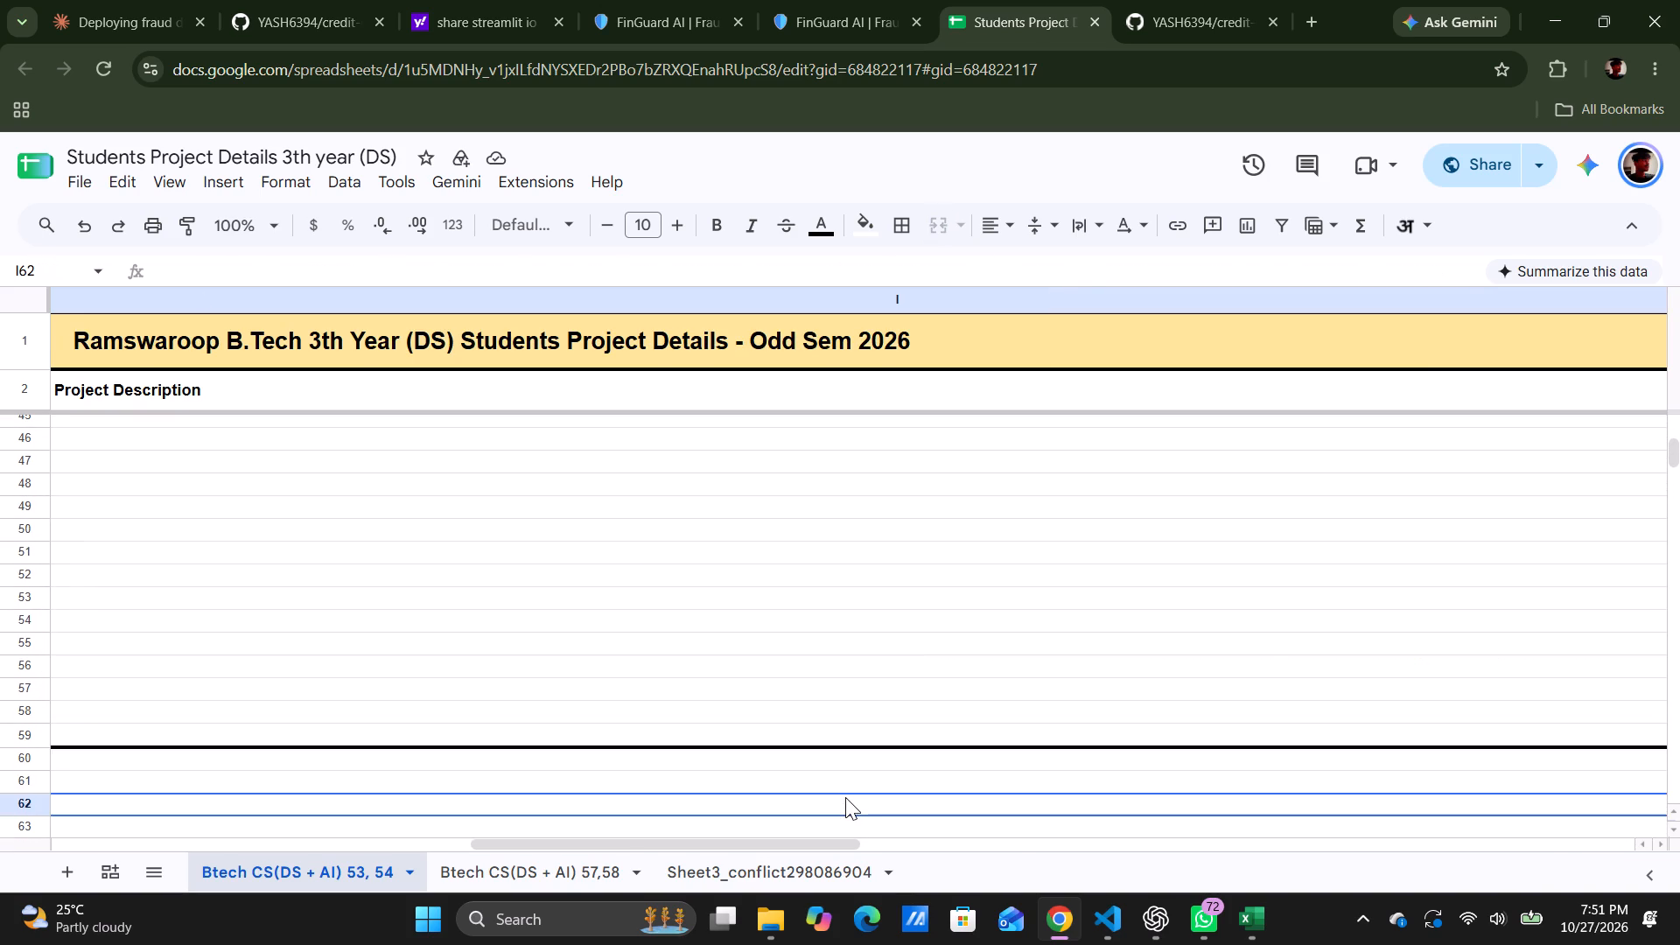
pyautogui.scroll(3, 845, 797)
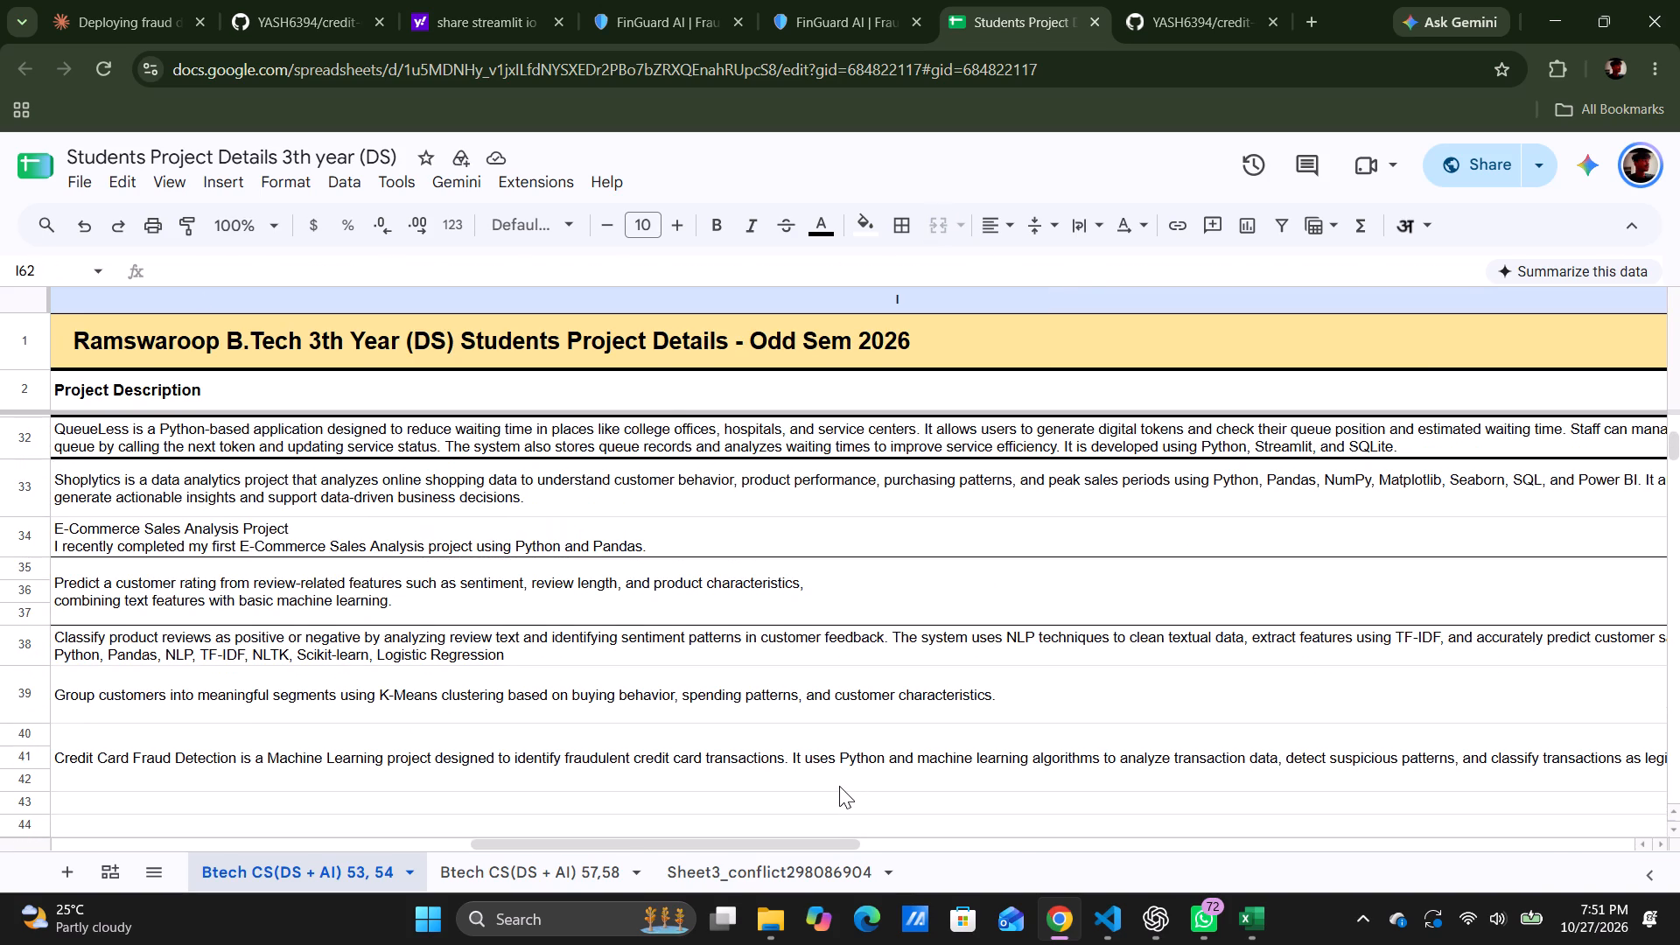
pyautogui.hscroll(-4, 839, 786)
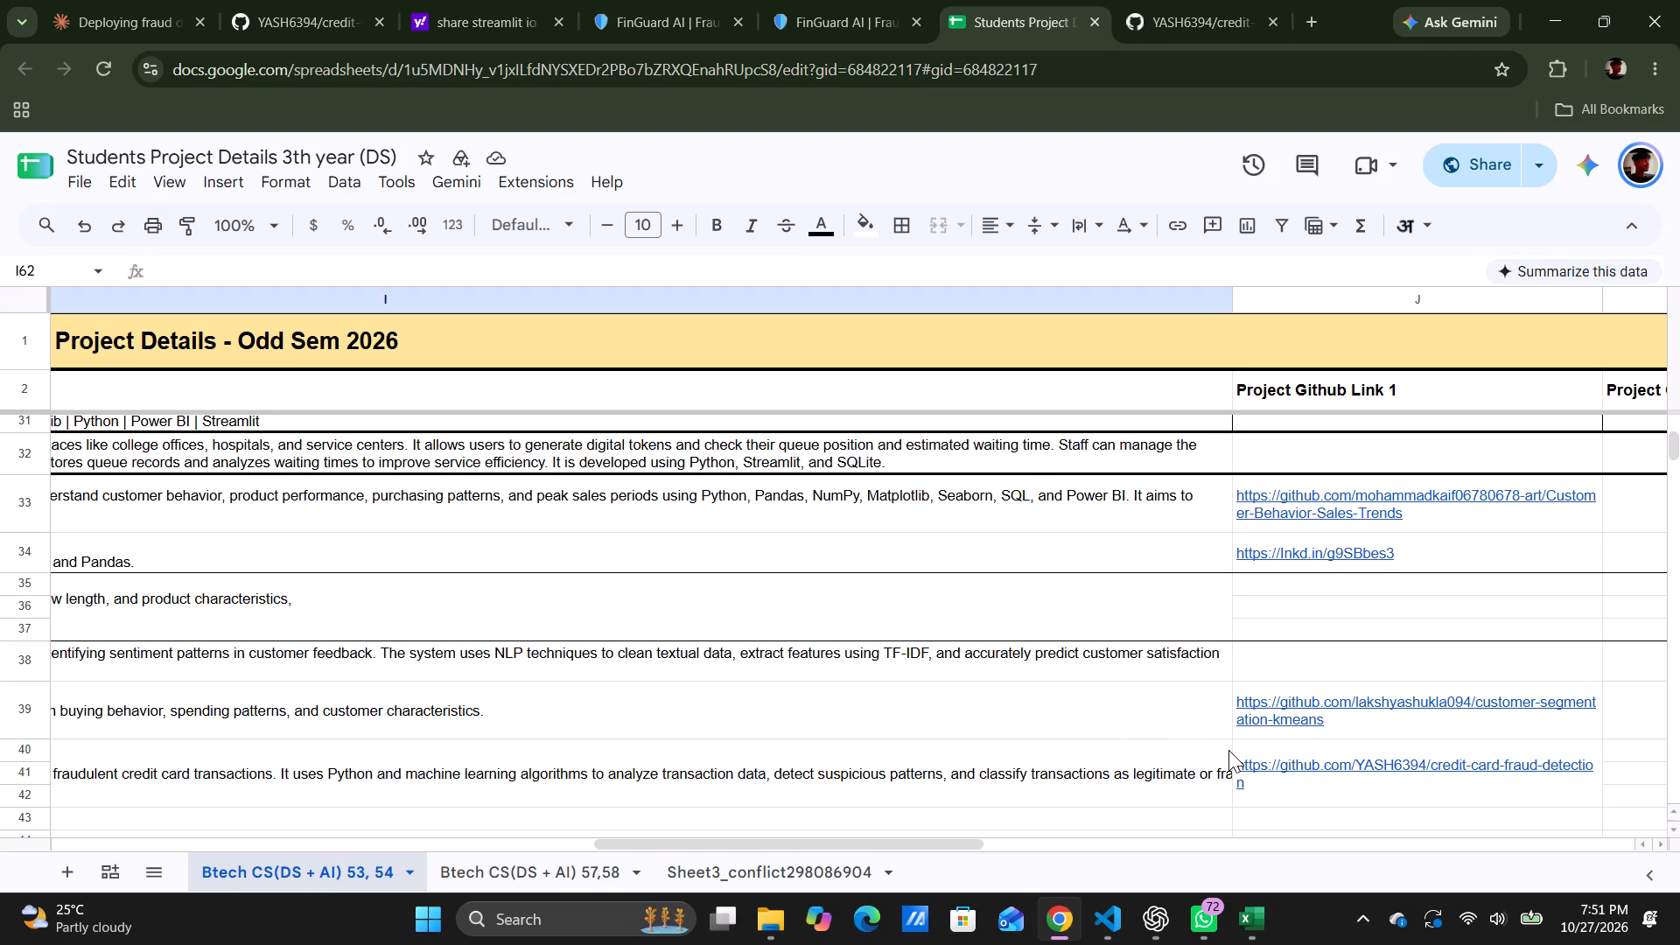
# Open the description in merged cell I40:I42 to check its full wording, then leave the cell without editing it.
pyautogui.click(1221, 750)
pyautogui.tripleClick(1221, 750)
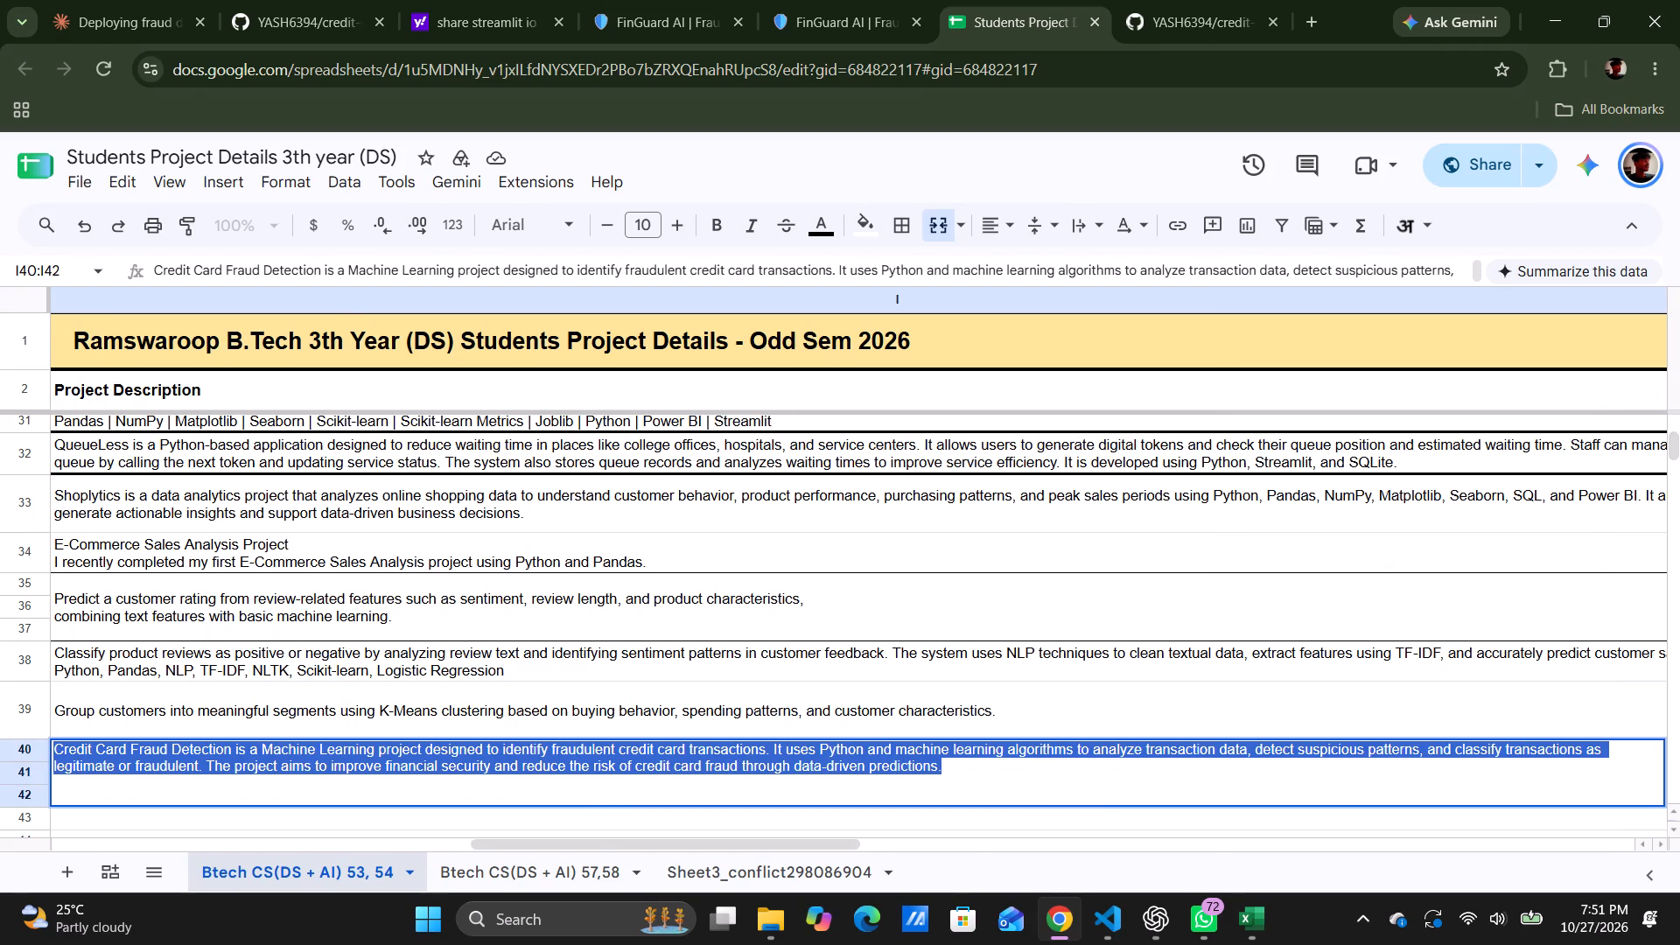
pyautogui.moveTo(959, 766); pyautogui.dragTo(422, 791)
pyautogui.click(422, 791)
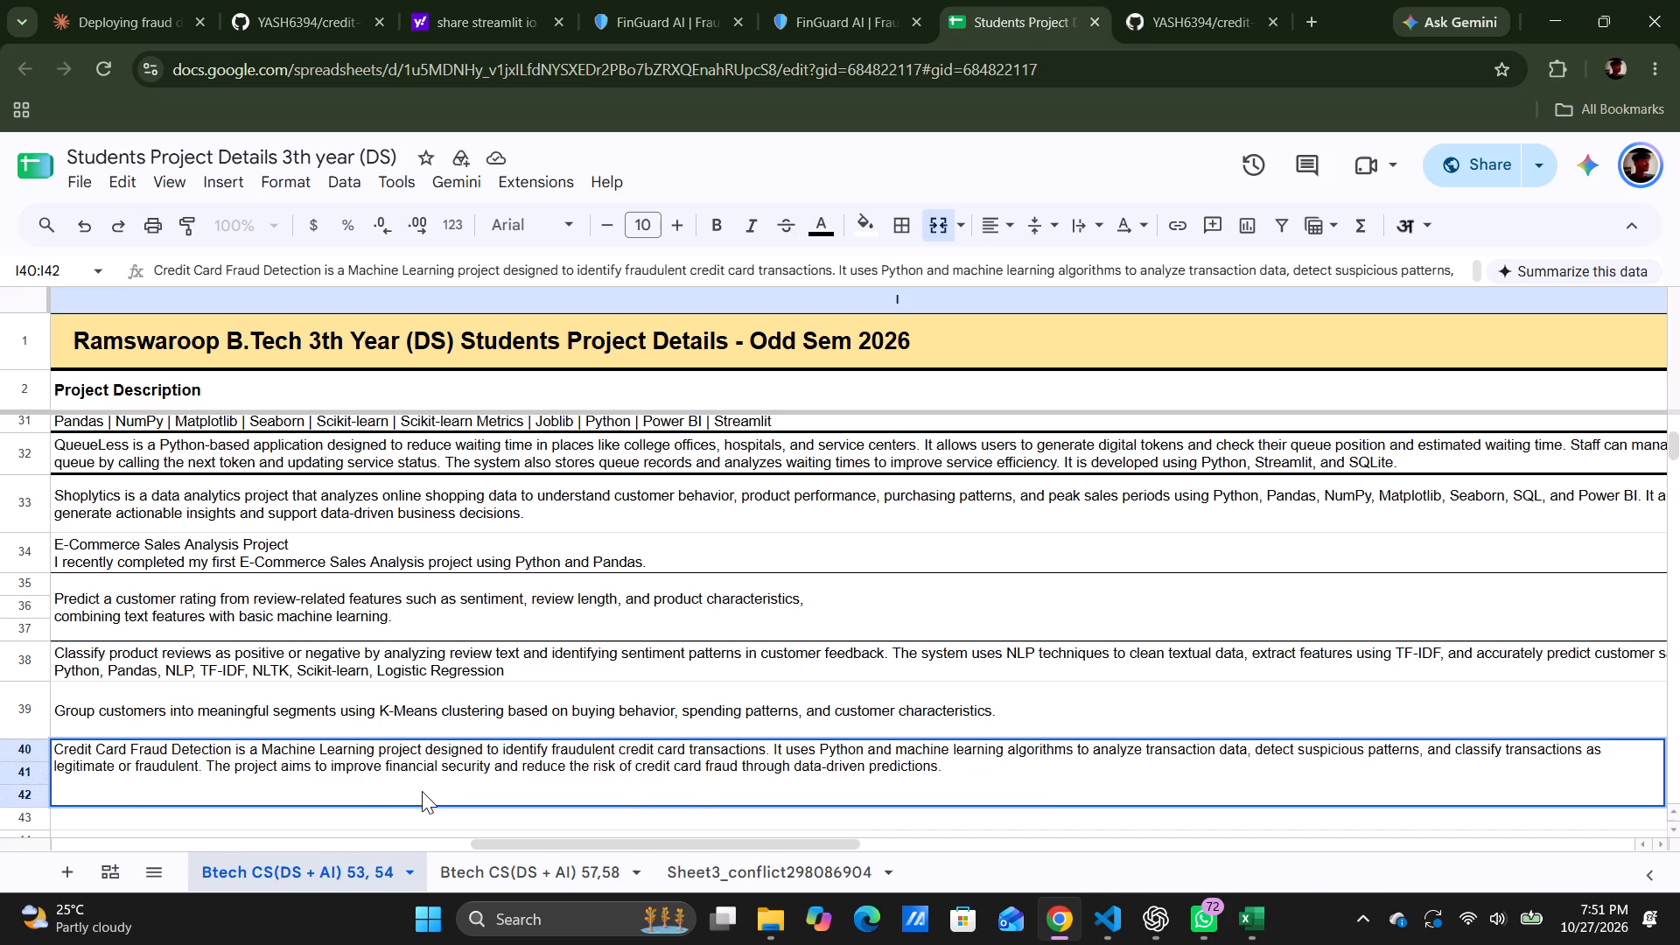
pyautogui.click(387, 685)
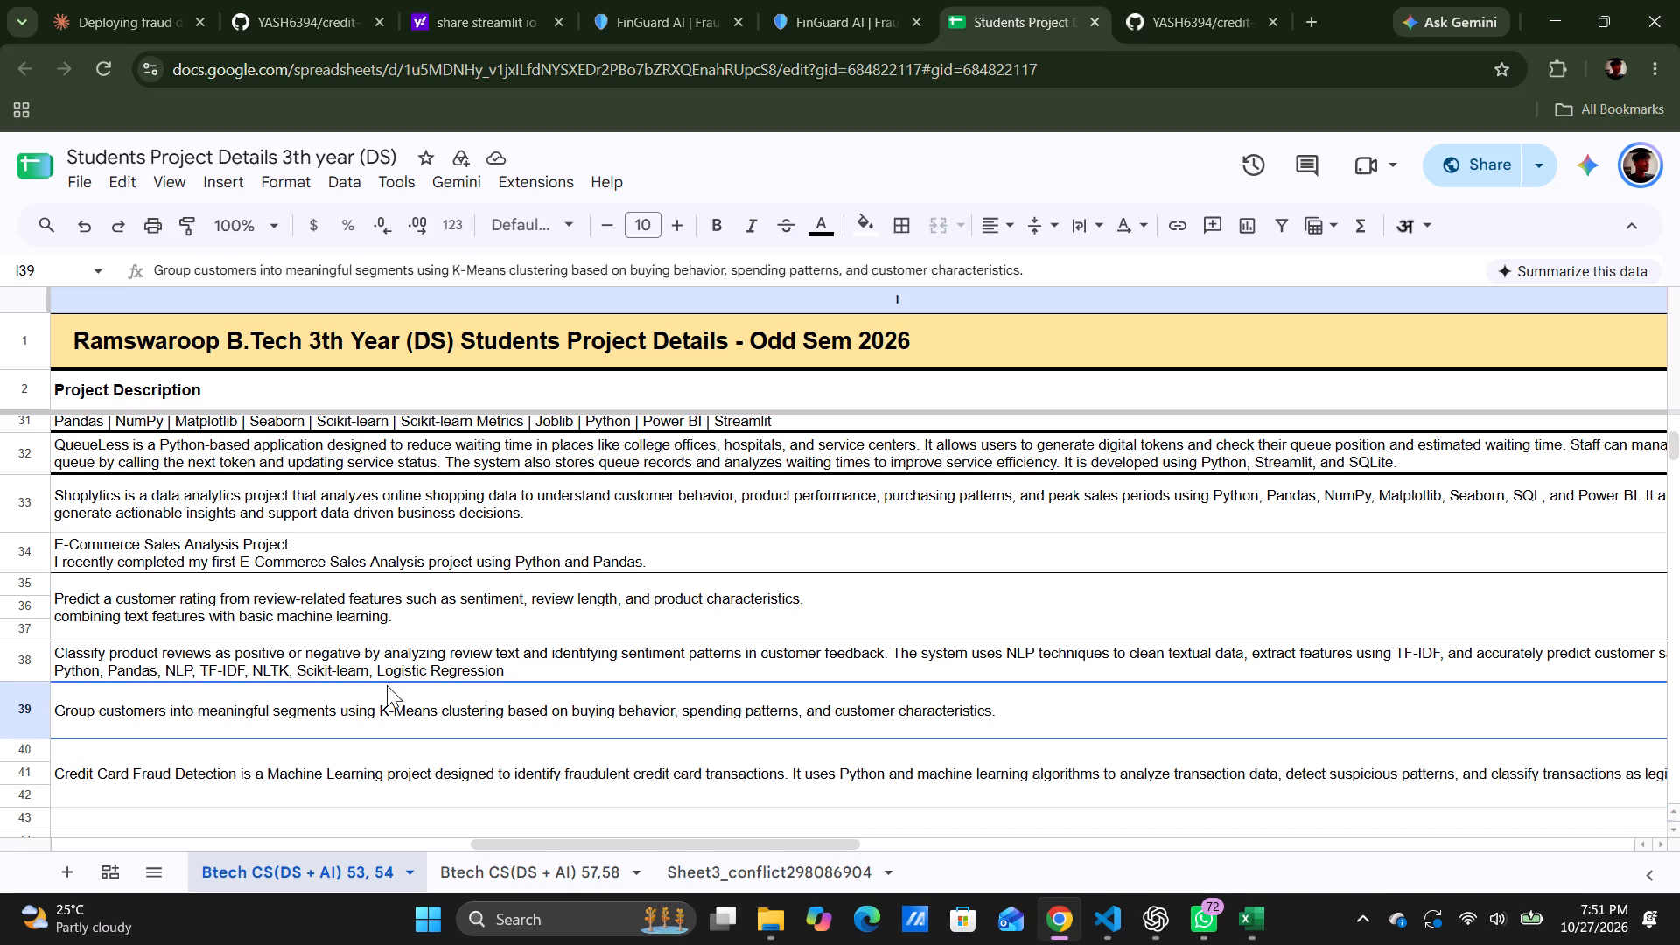
# Examine how the description in I40:I42 fits its column at a smaller page scale, dismissing the shortcuts notice and selecting the merged cell.
pyautogui.scroll(-1, 532, 767)
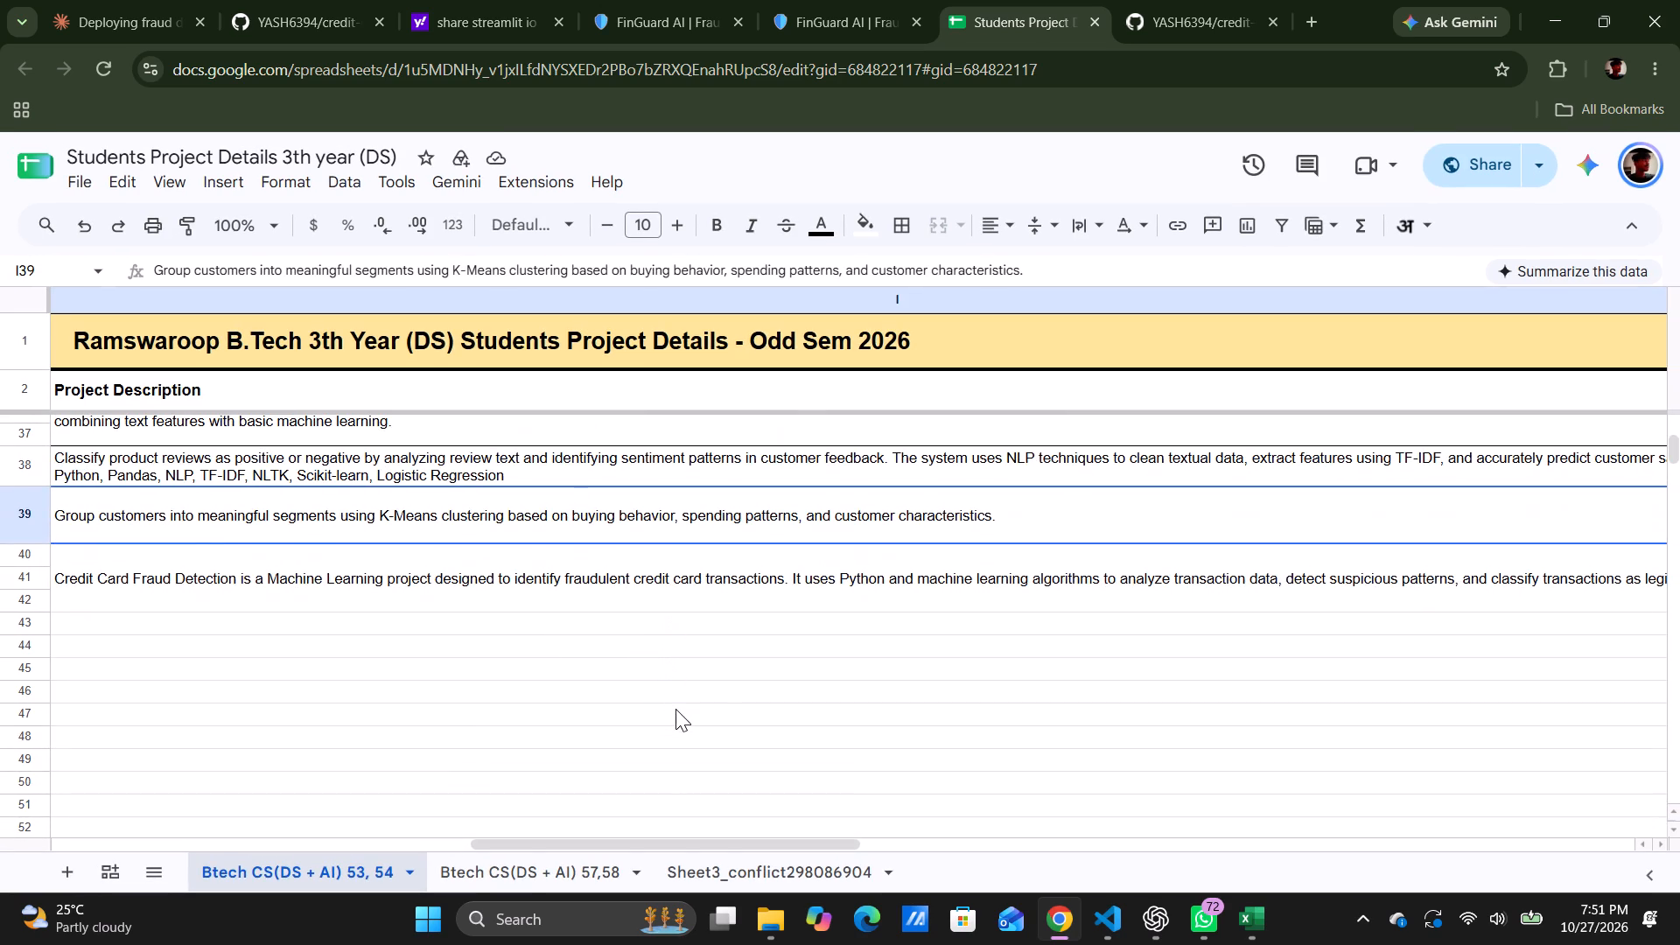
pyautogui.hotkey('ctrl', '-')
pyautogui.hotkey('ctrl', '-')
pyautogui.hotkey('ctrl', '-')
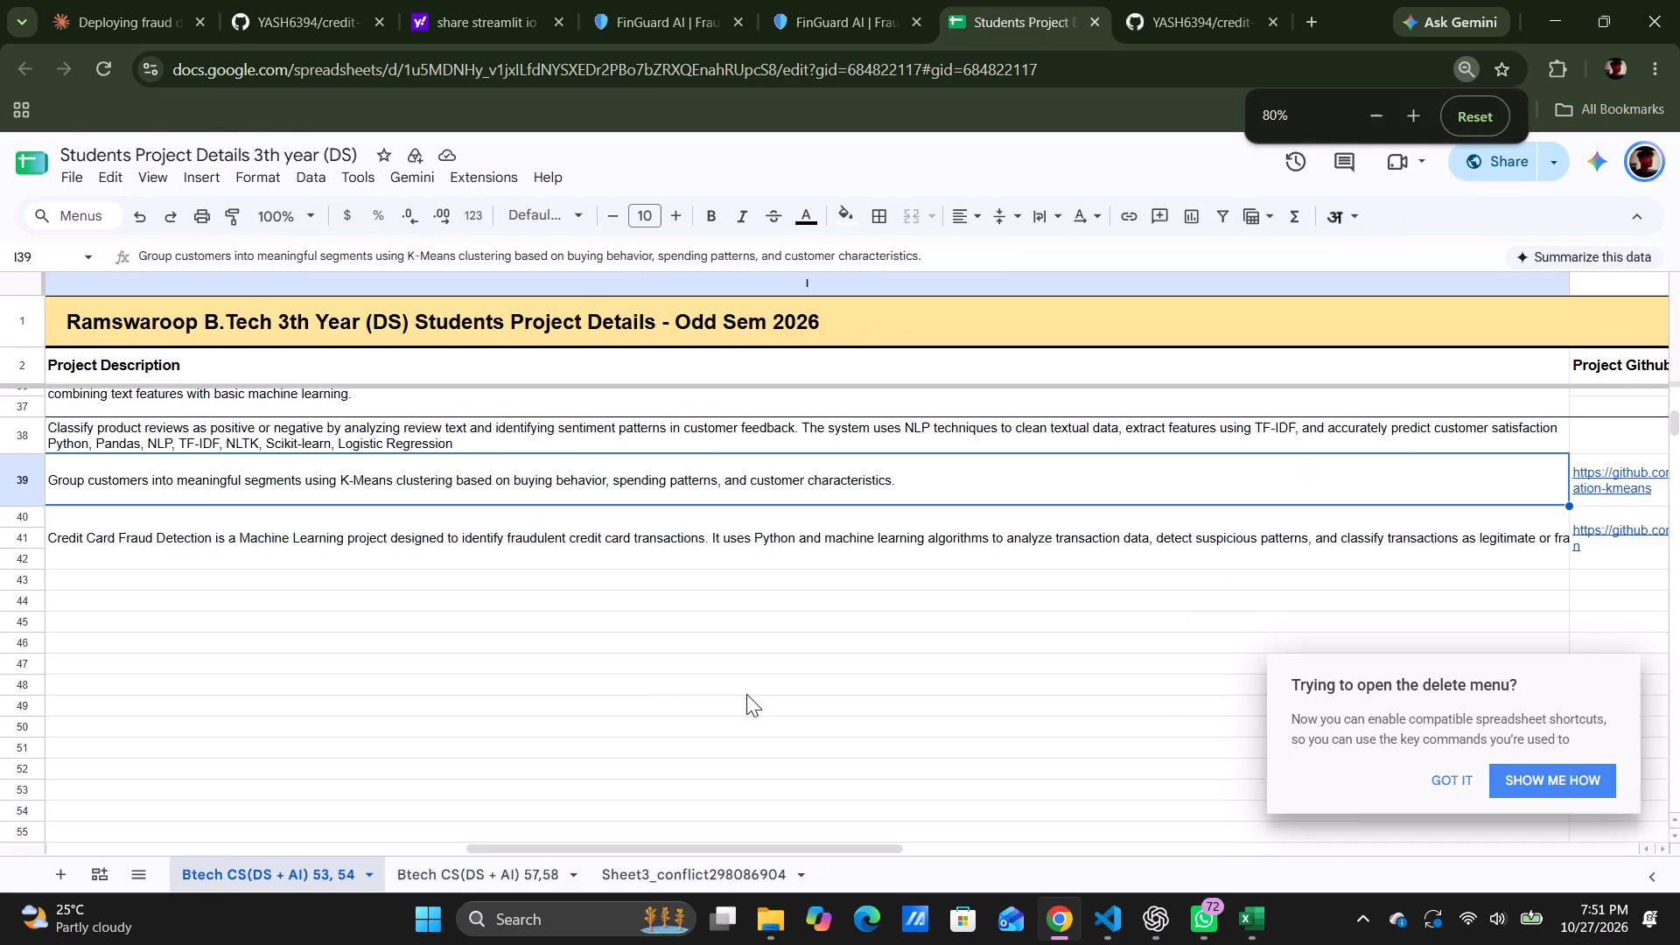
pyautogui.hscroll(1, 408, 642)
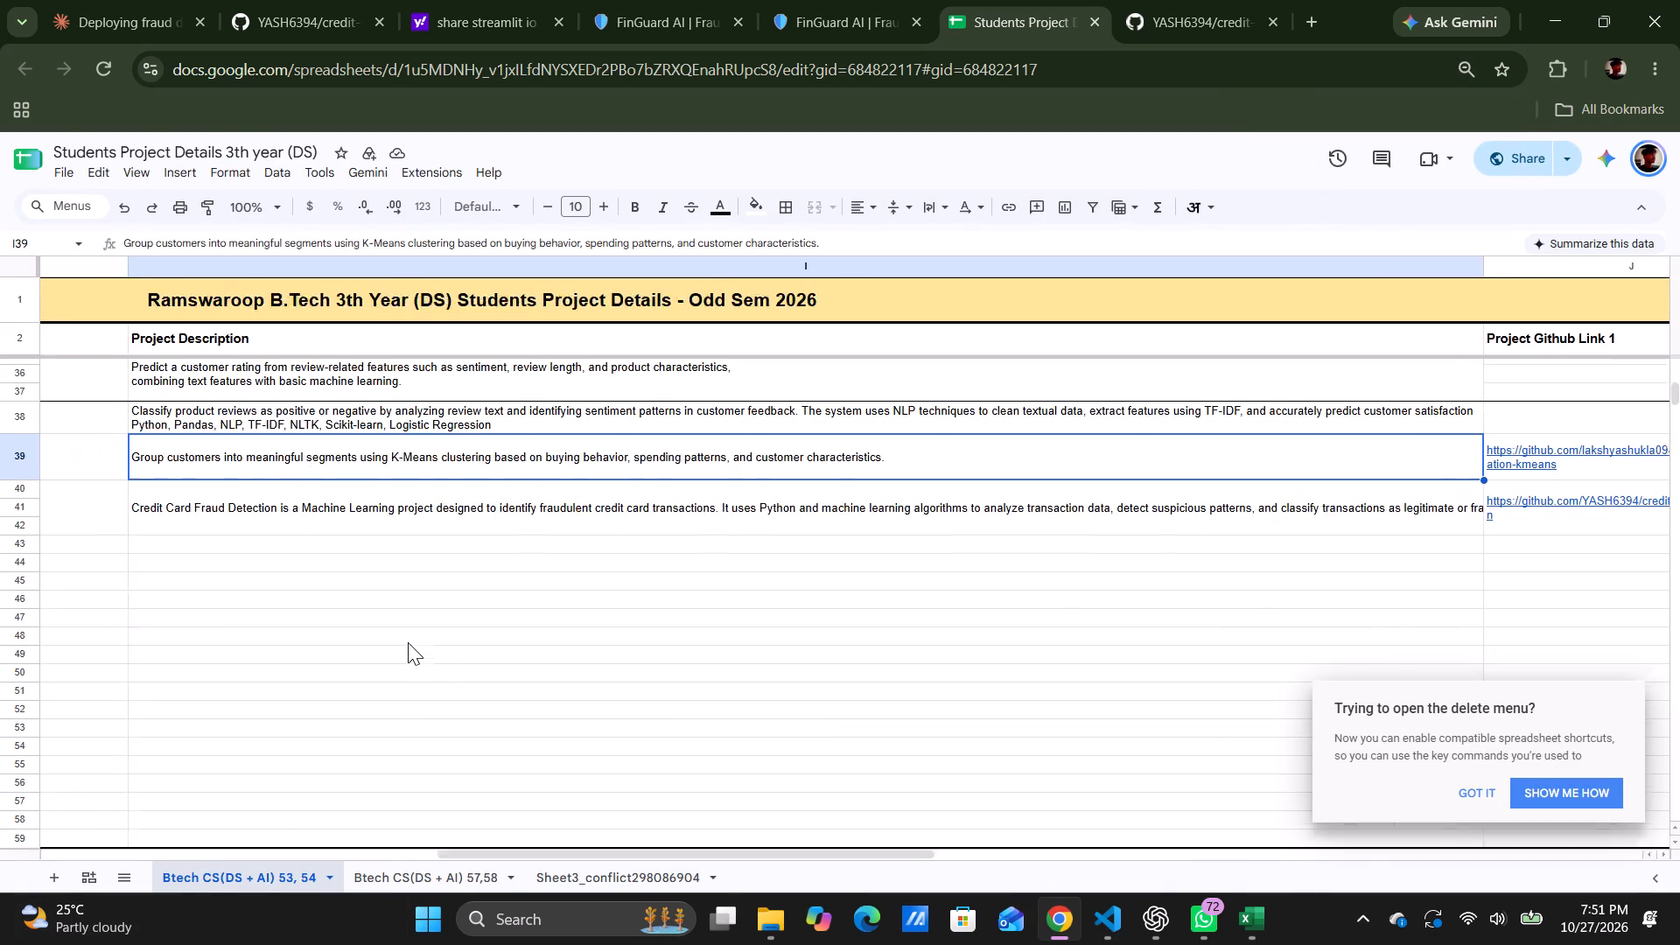
pyautogui.hscroll(3, 408, 642)
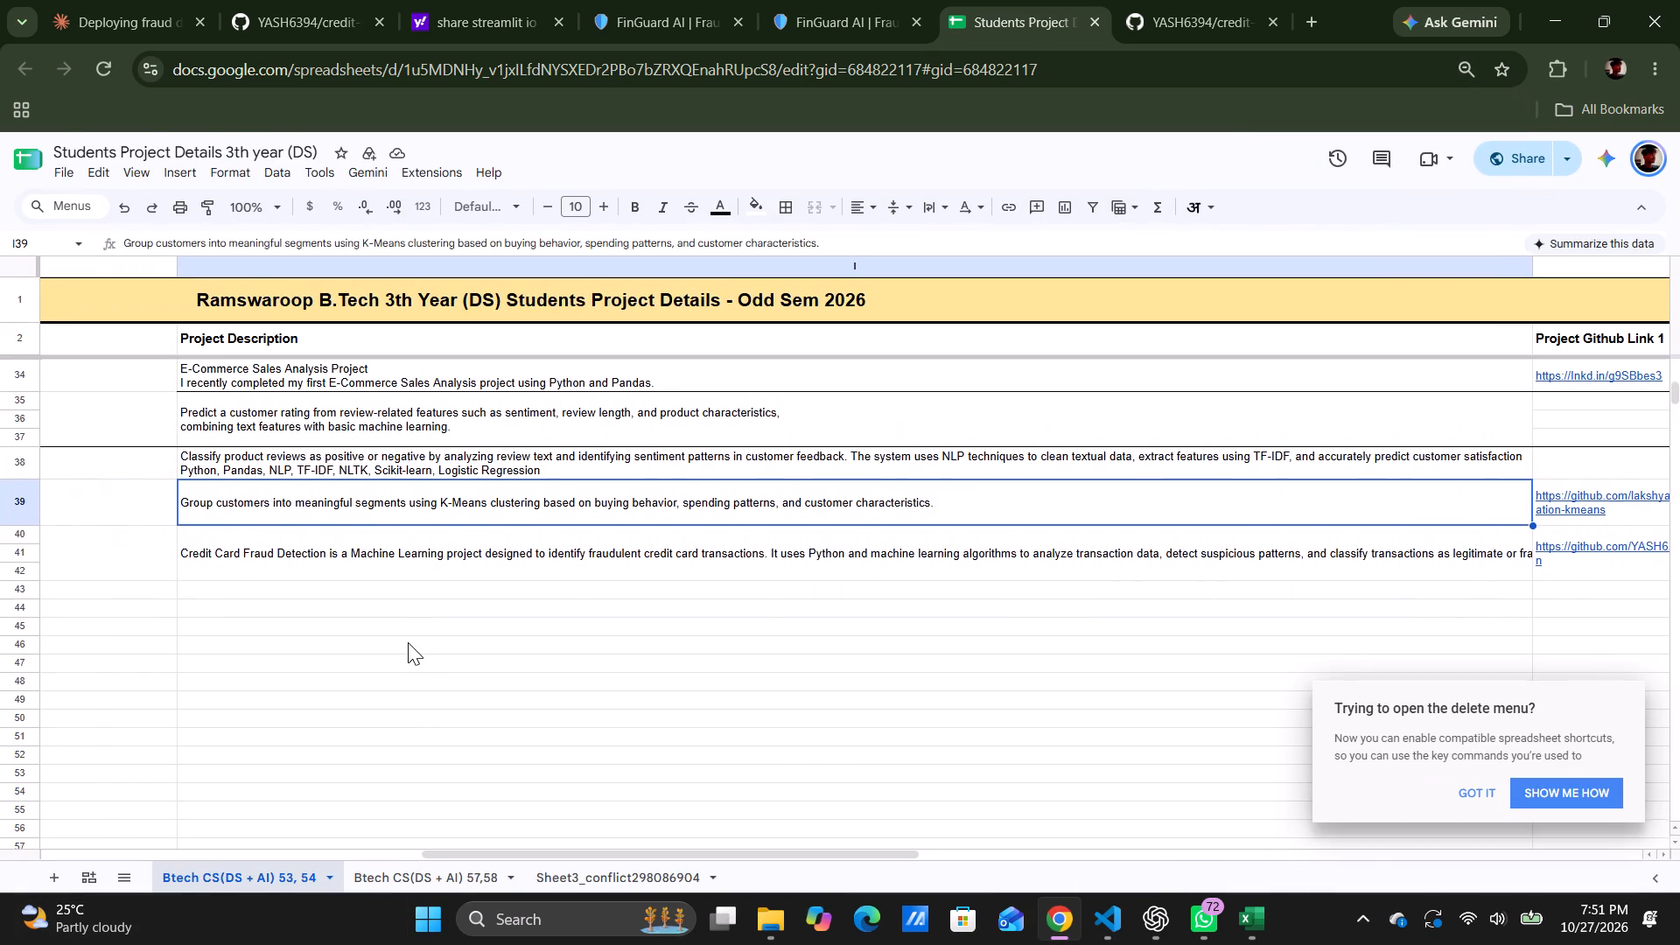
pyautogui.hscroll(1, 408, 642)
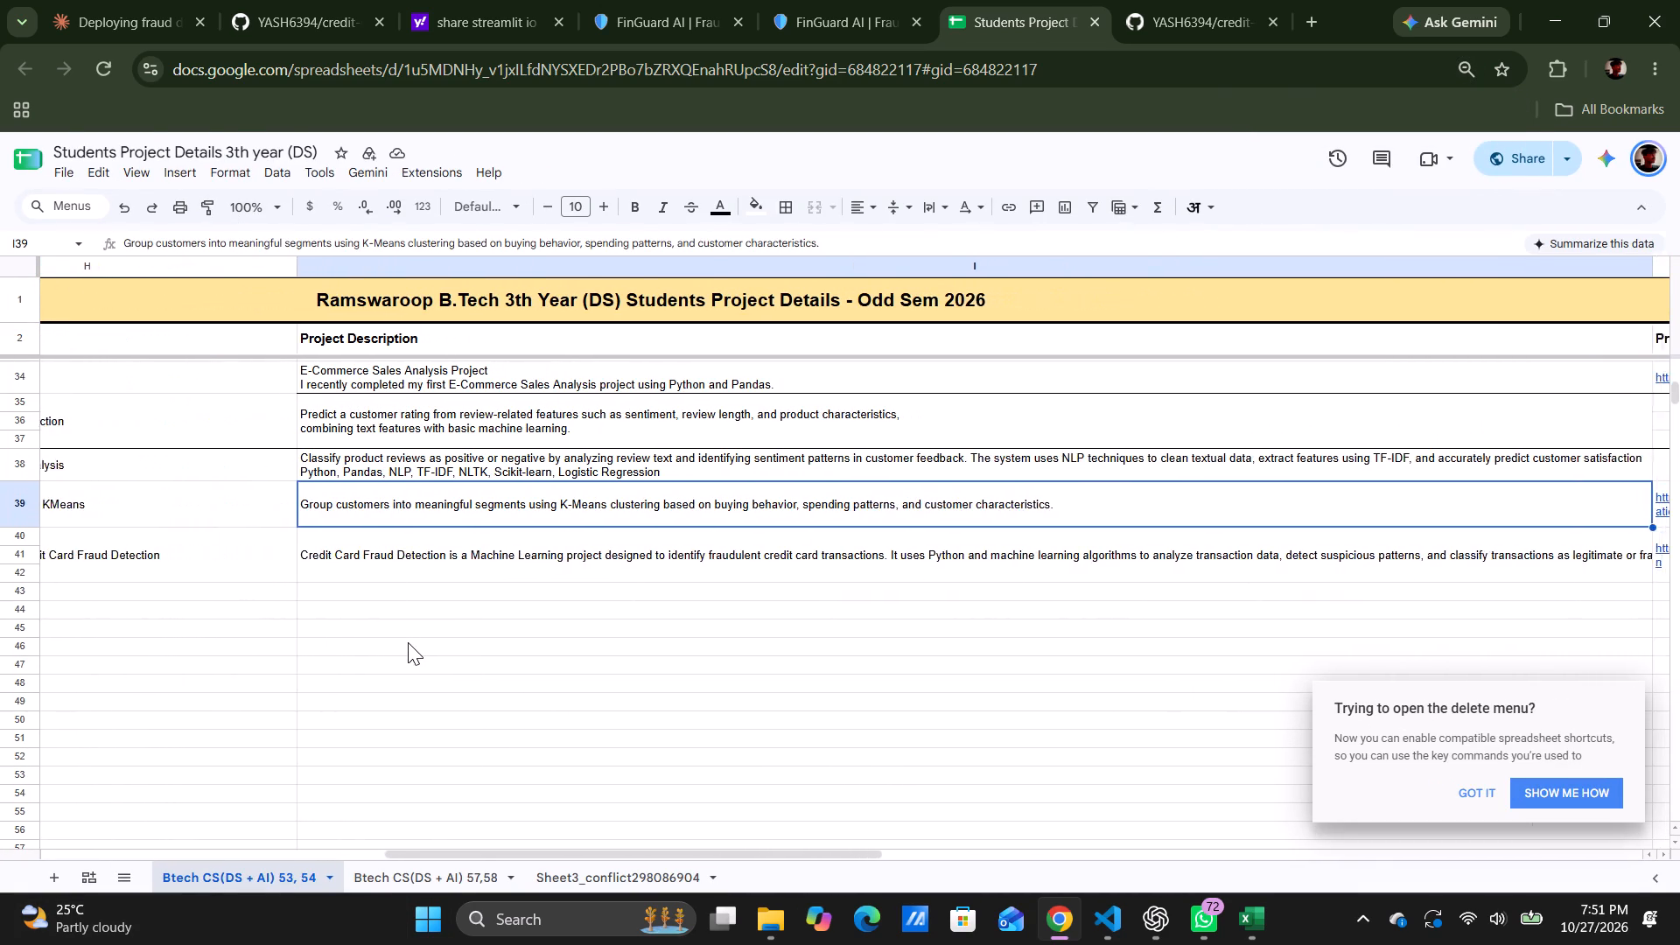
pyautogui.click(1494, 787)
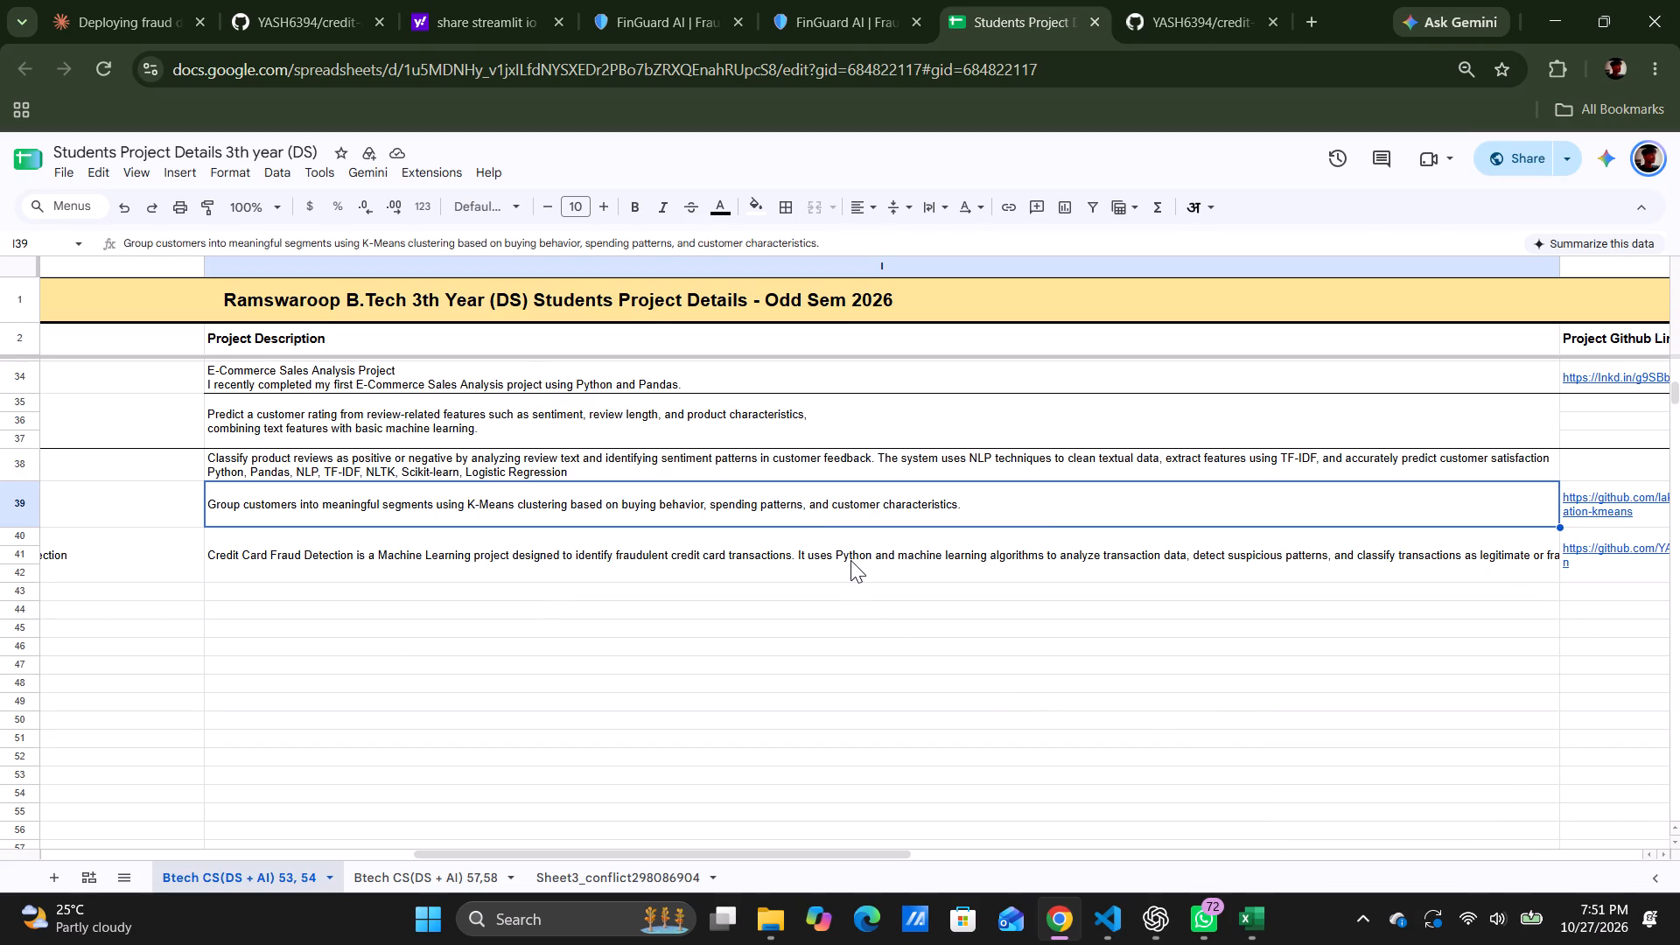
pyautogui.click(850, 560)
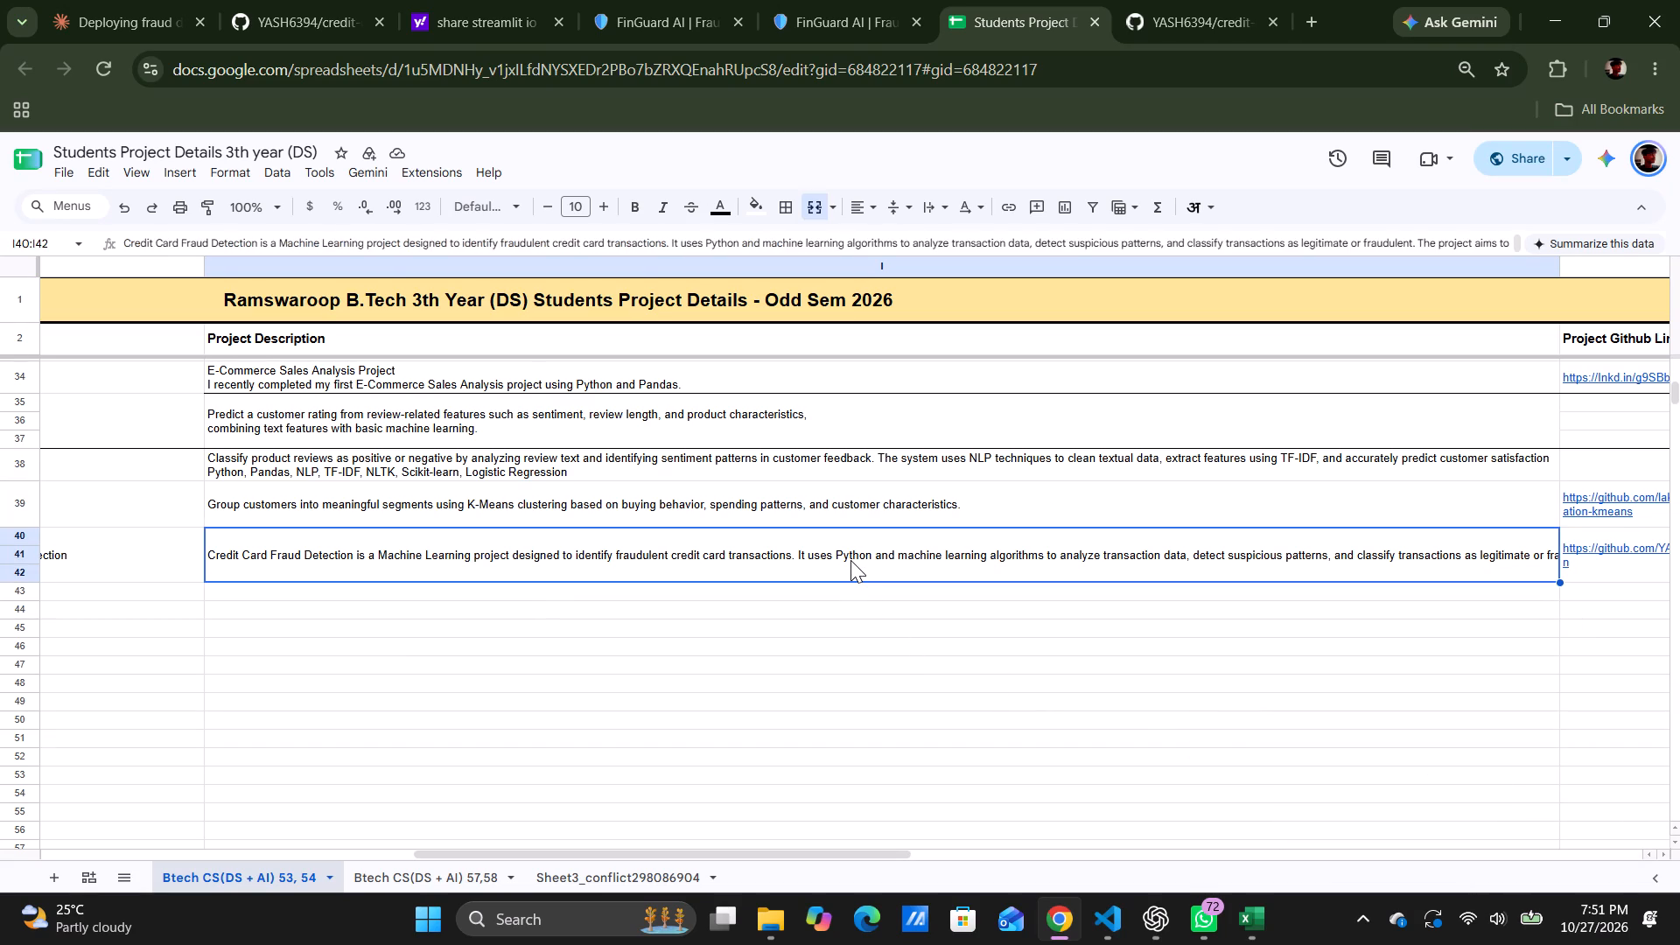
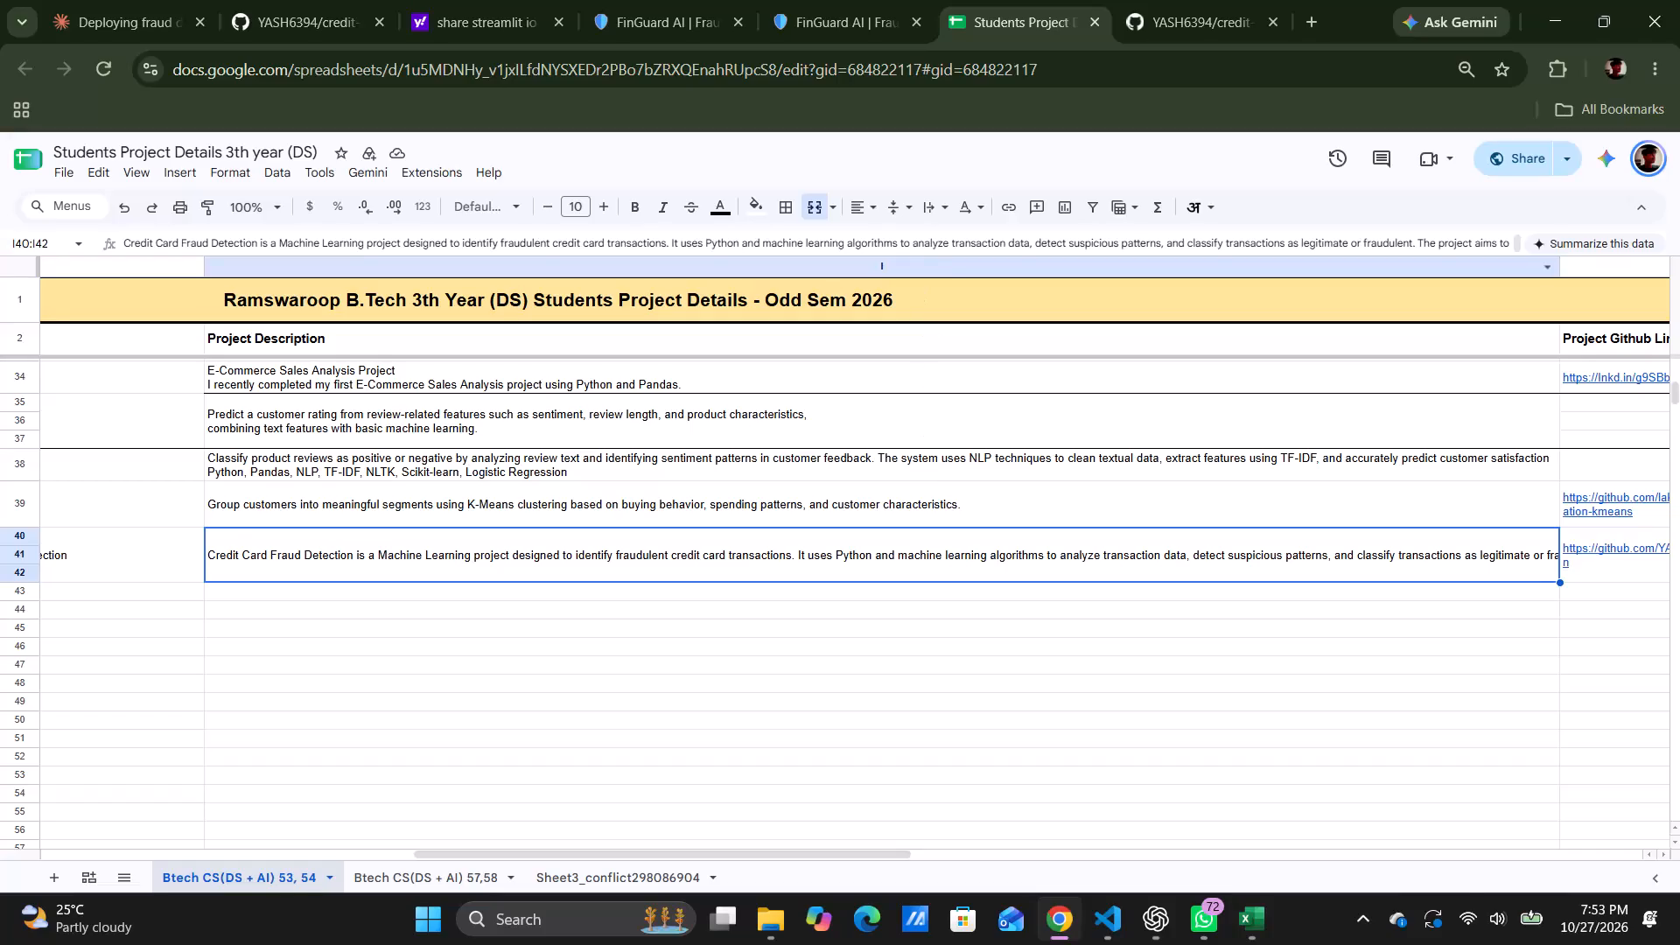
# Set the project description in merged cell I40:I42 to wrap its text within the column.
pyautogui.click(938, 213)
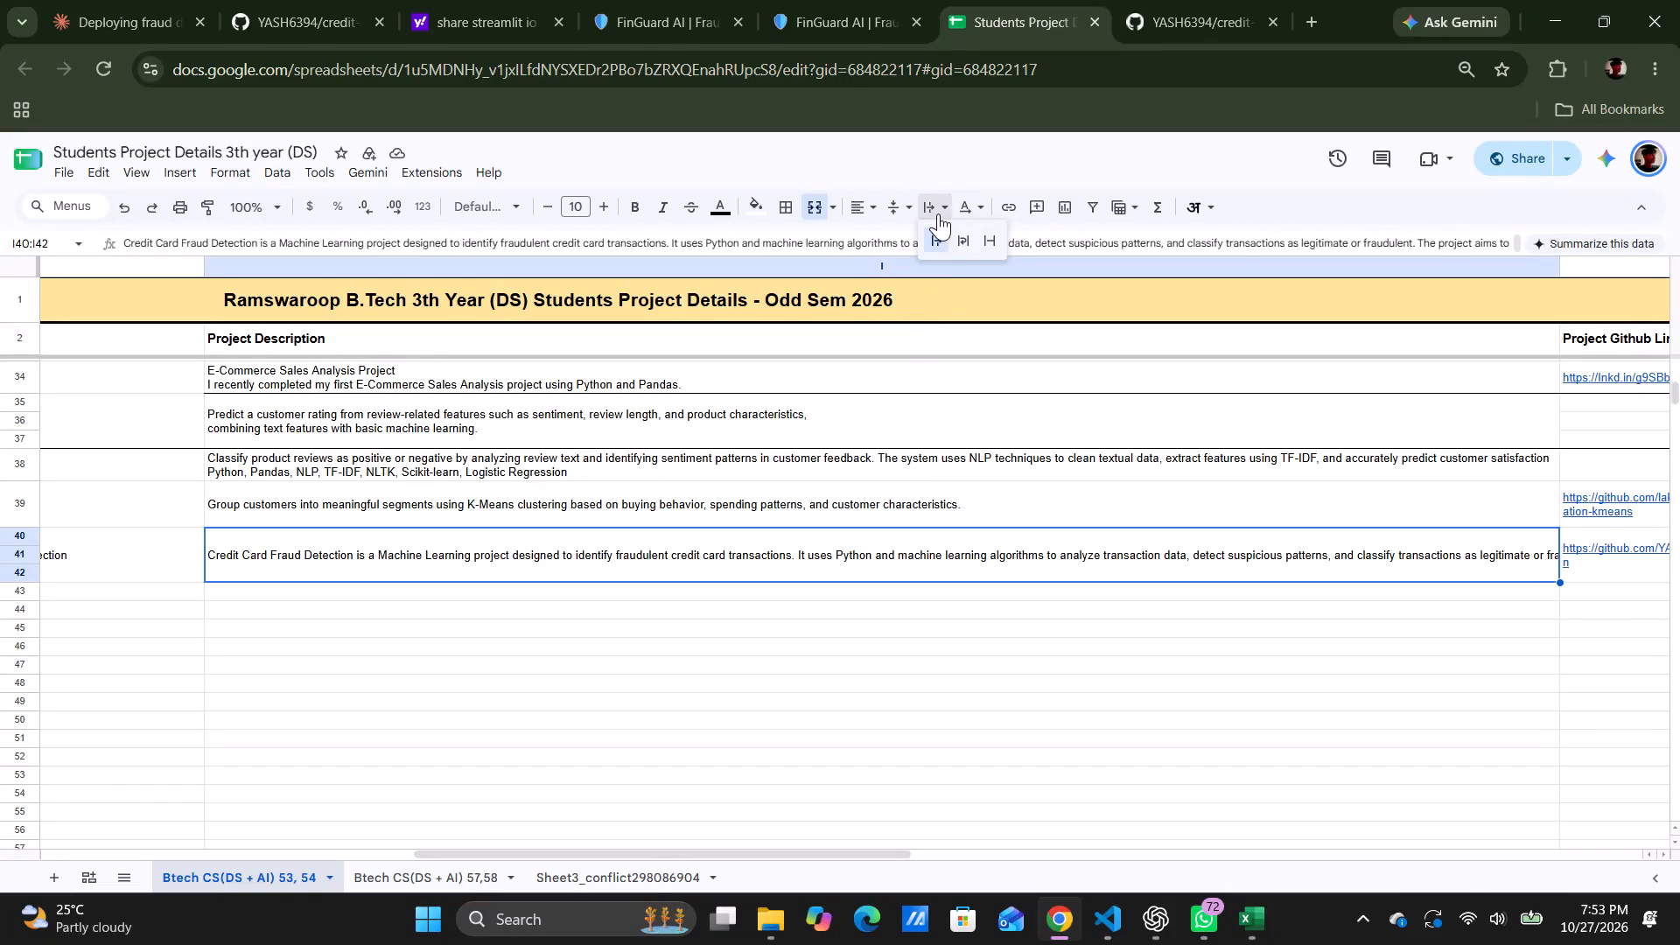
pyautogui.click(965, 240)
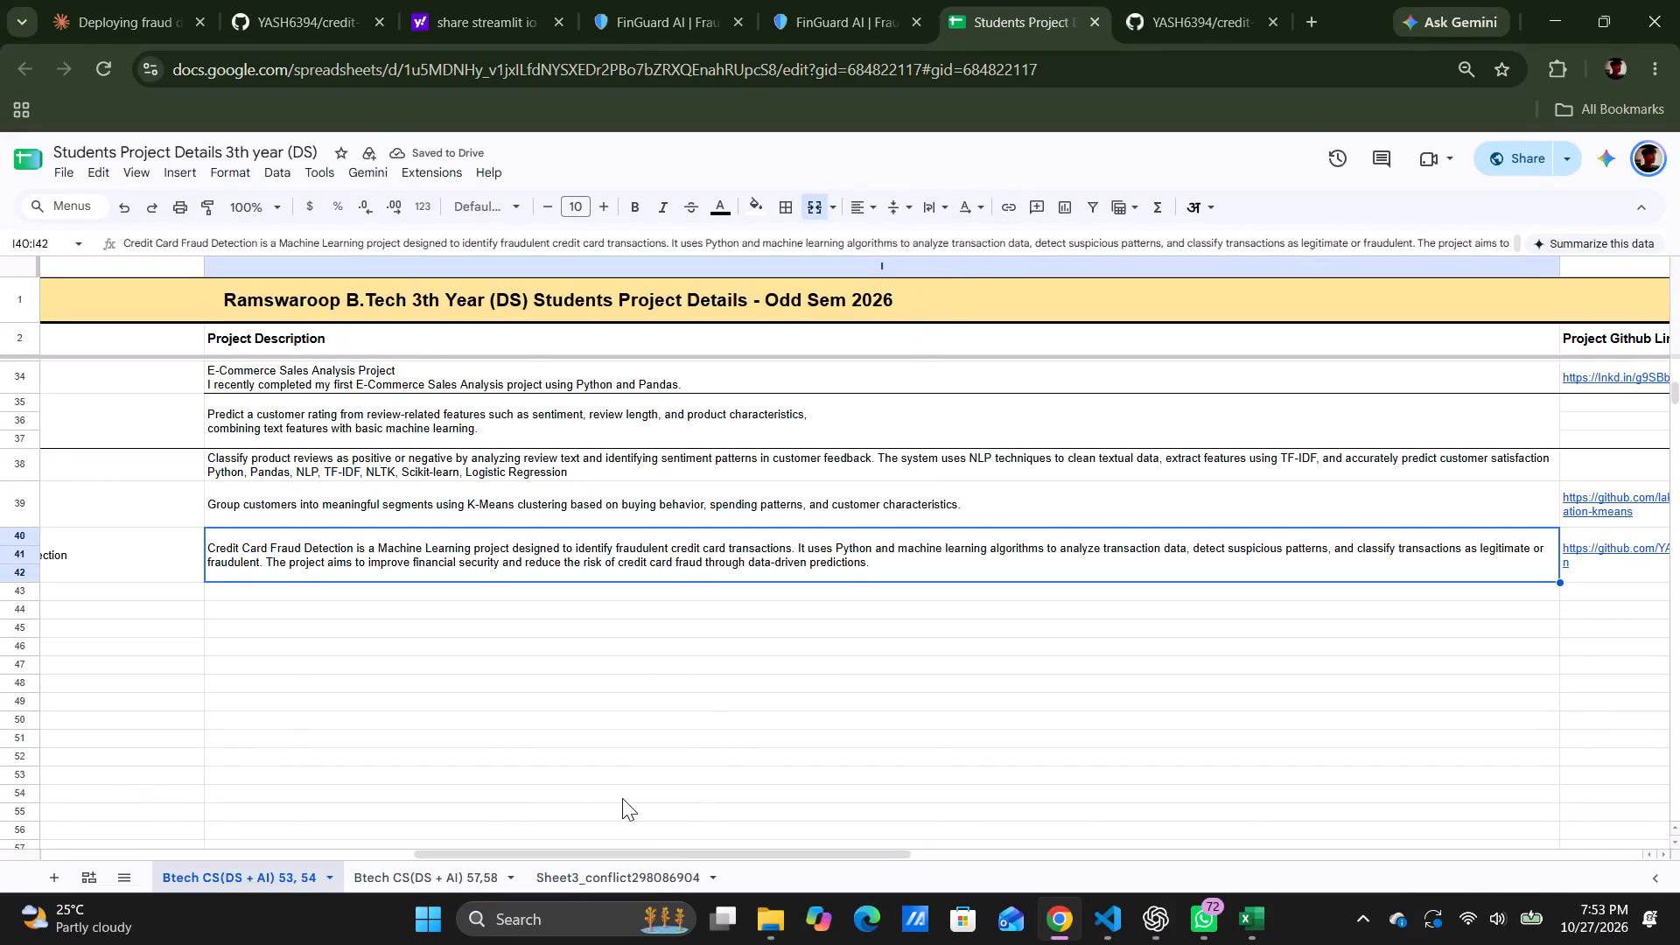
# Examine the FraudShield AI entry across all its columns, comparing its details, GitHub link and live URL with the other project rows.
pyautogui.hscroll(13, 622, 798)
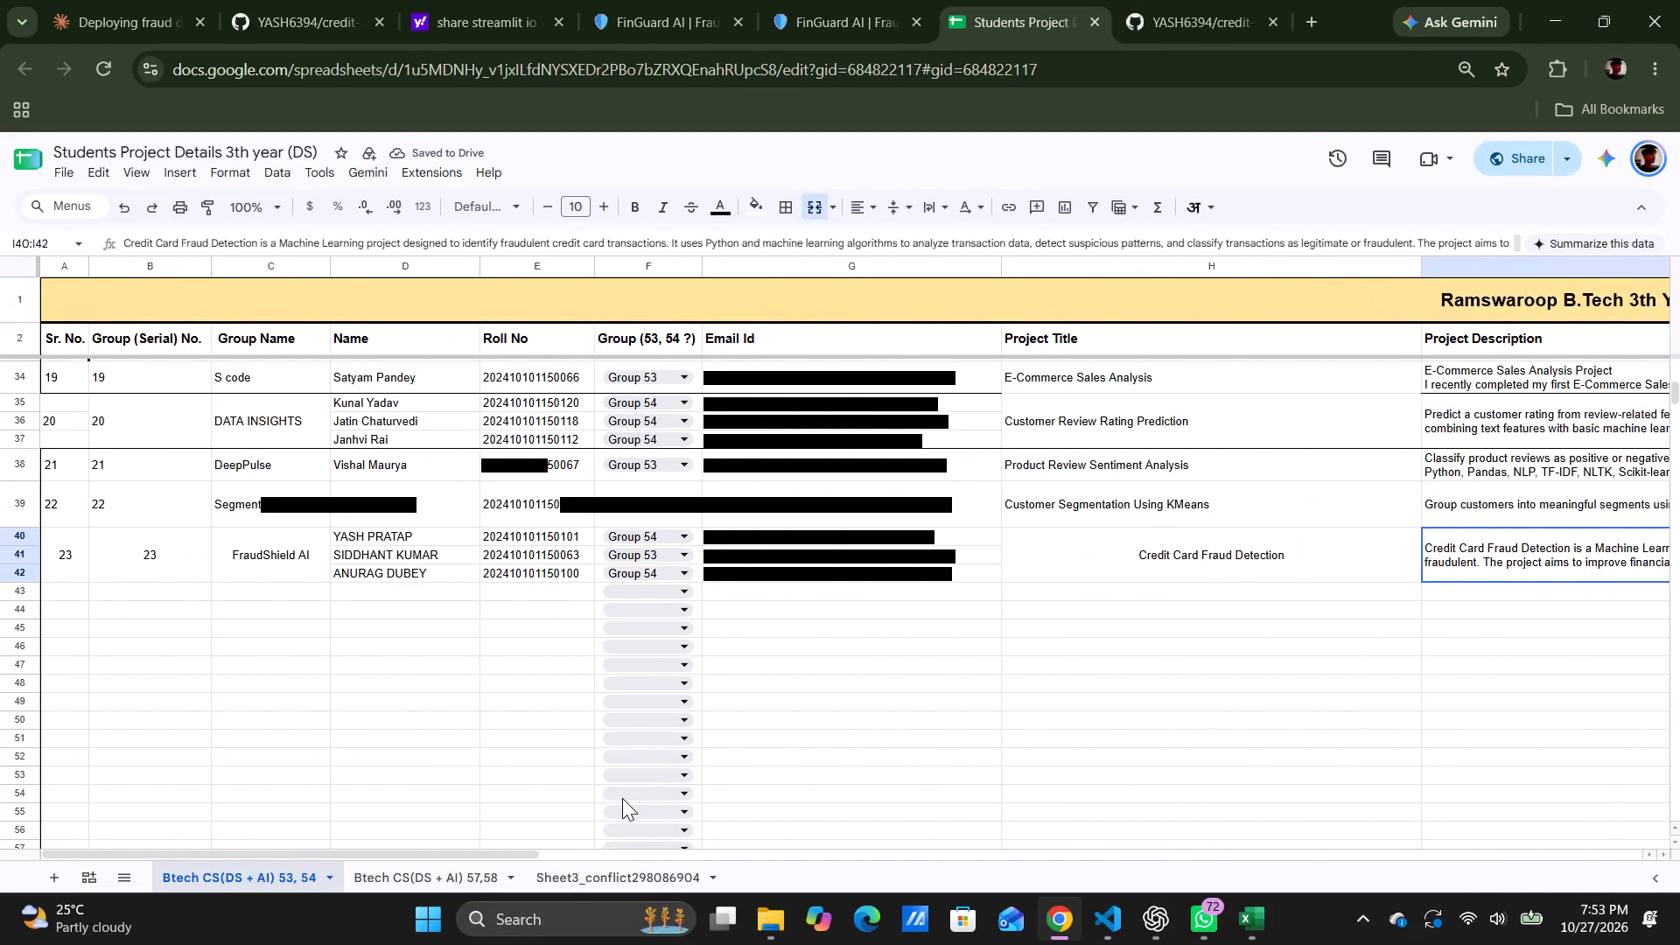
pyautogui.hscroll(1, 622, 798)
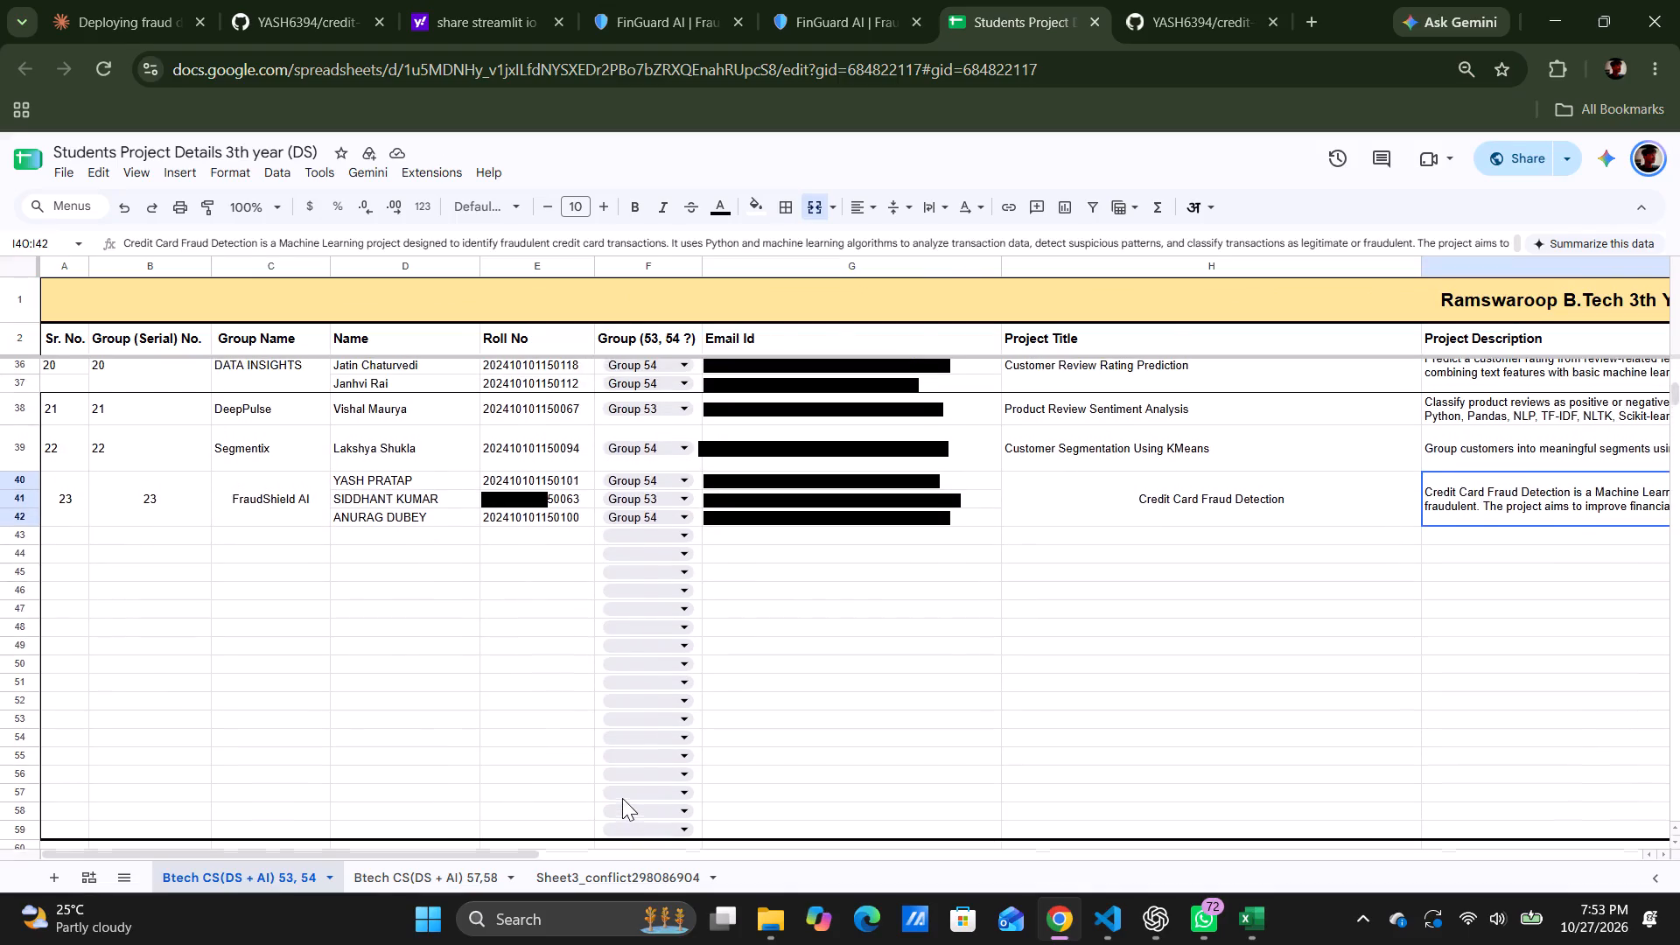
pyautogui.hscroll(1, 622, 798)
pyautogui.hscroll(-13, 622, 798)
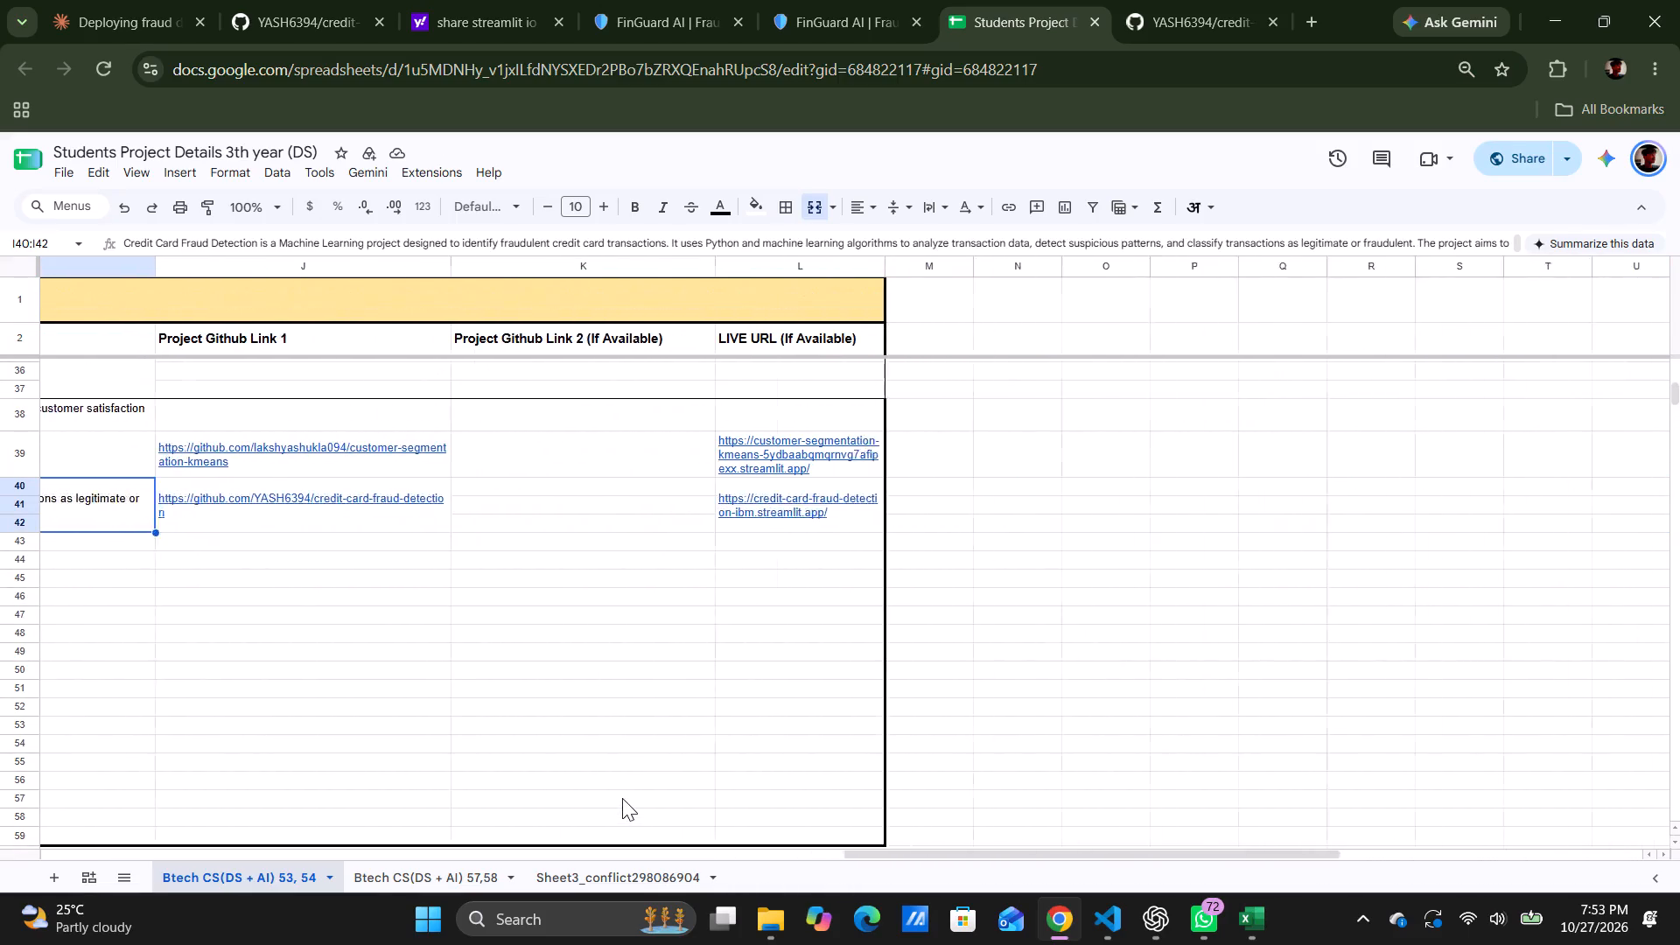
pyautogui.scroll(8, 598, 598)
pyautogui.scroll(-6, 598, 598)
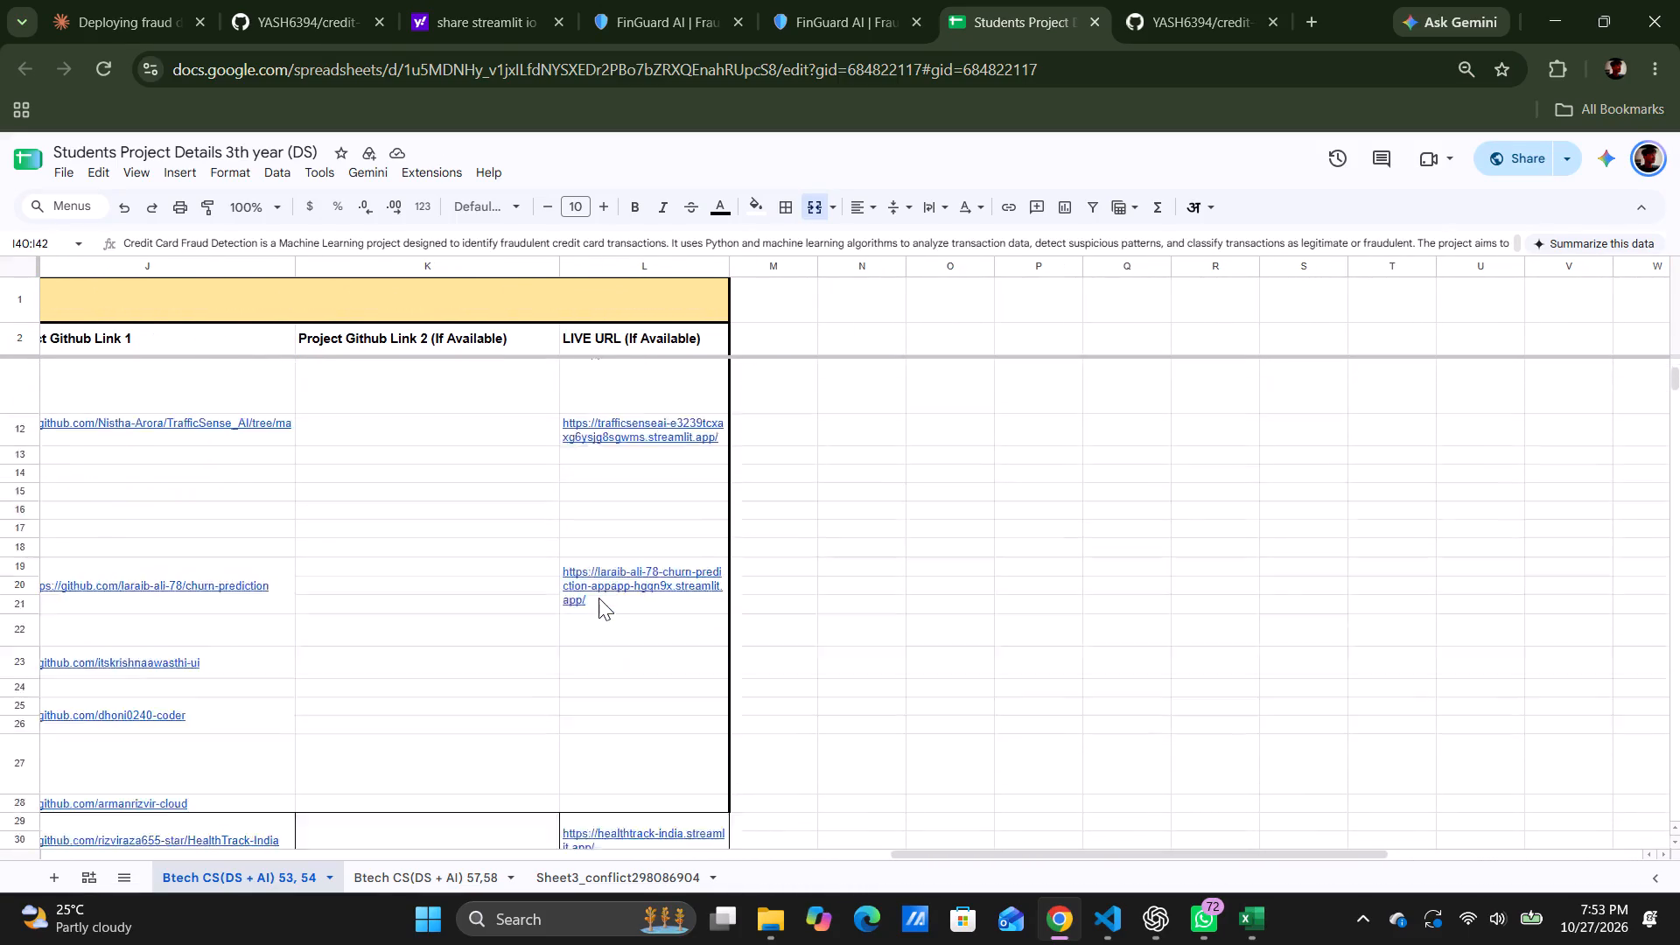
pyautogui.scroll(-1, 598, 598)
pyautogui.scroll(3, 598, 598)
pyautogui.hscroll(13, 598, 598)
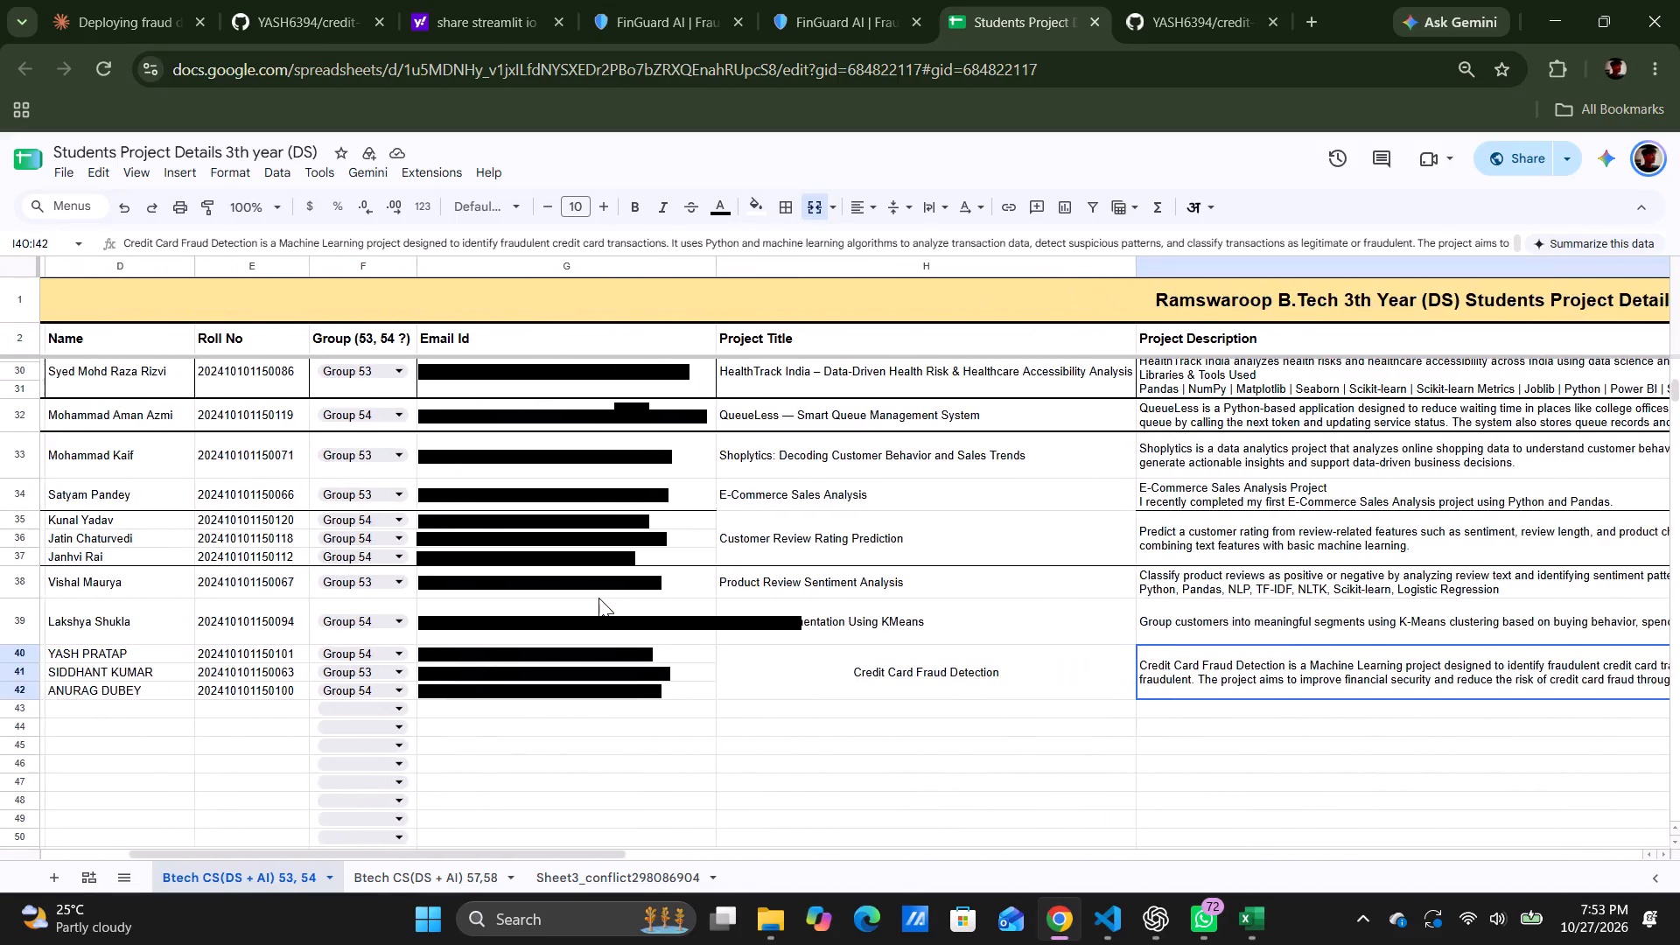
pyautogui.hscroll(7, 598, 598)
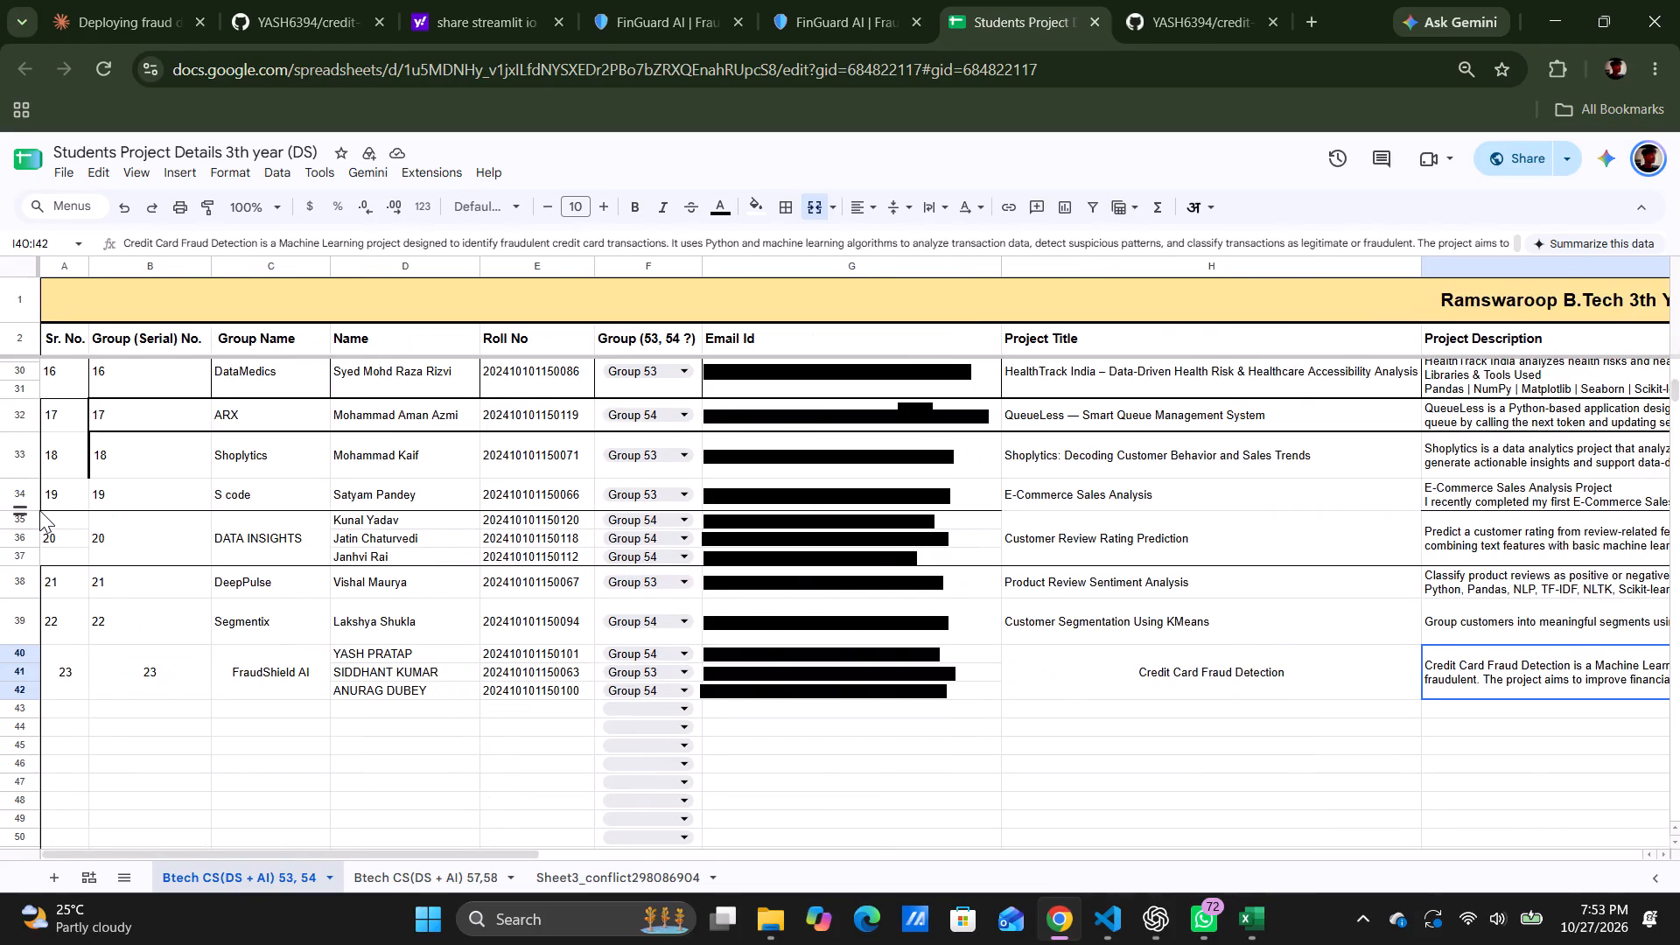
# Merge cells A35:A37 in the Sr. No. column for the DATA INSIGHTS group.
pyautogui.moveTo(44, 519); pyautogui.dragTo(80, 556)
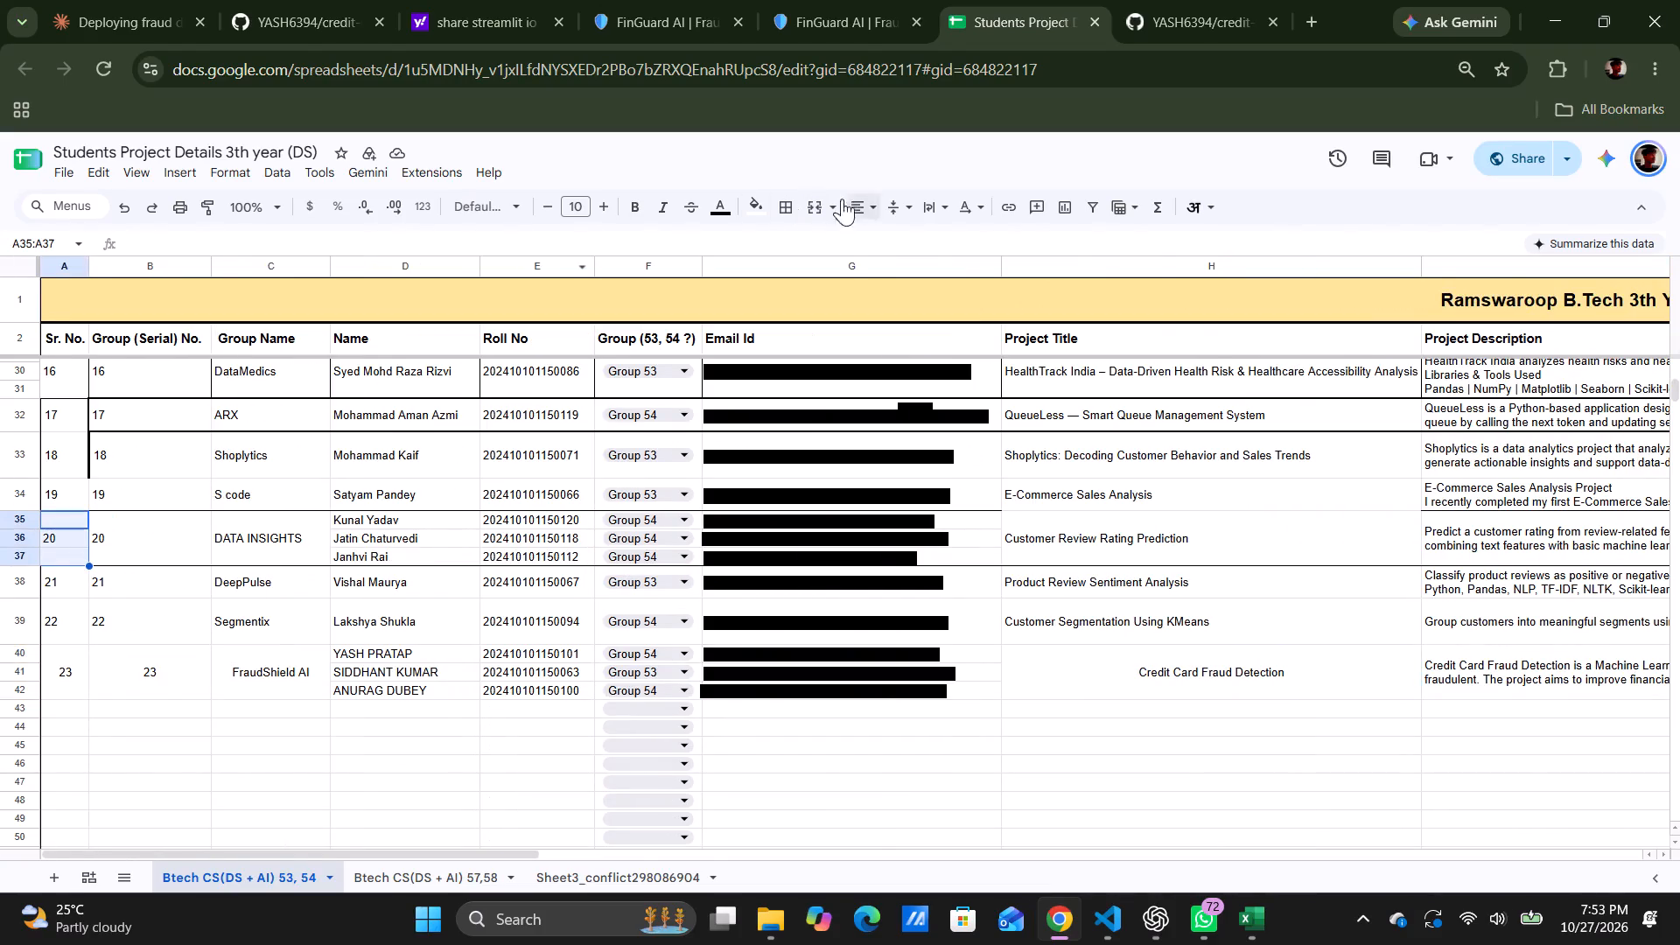
pyautogui.click(808, 217)
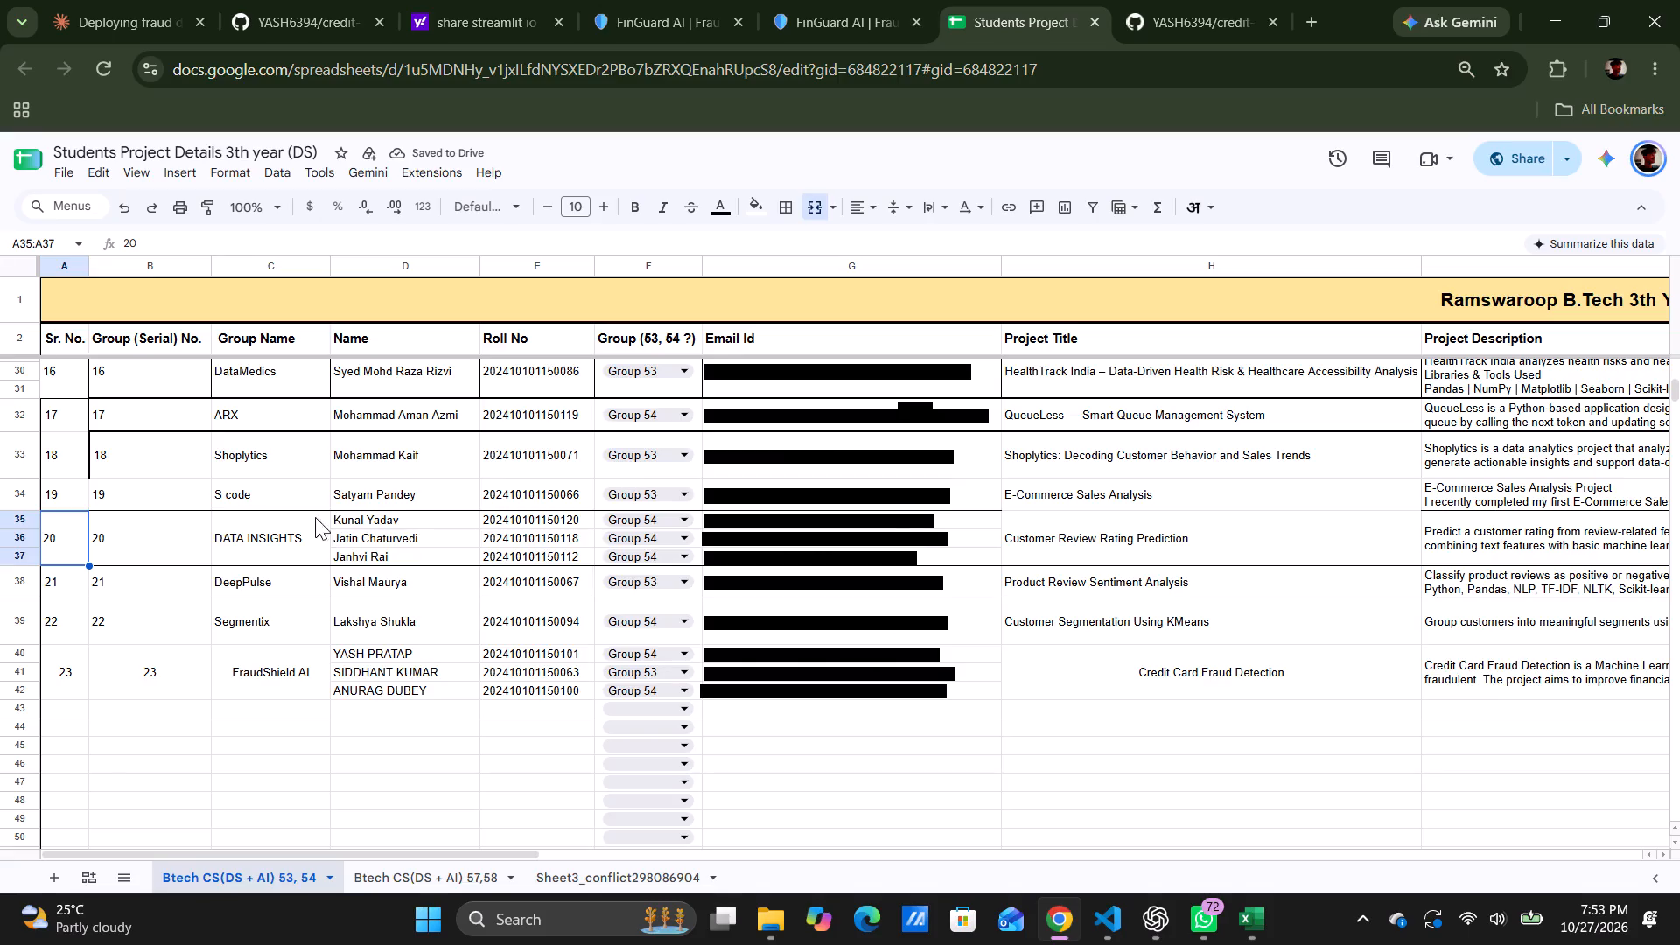
# Make the three FraudShield AI member names in D40:D42 bold, one cell at a time, and leave the cells.
pyautogui.scroll(2, 310, 481)
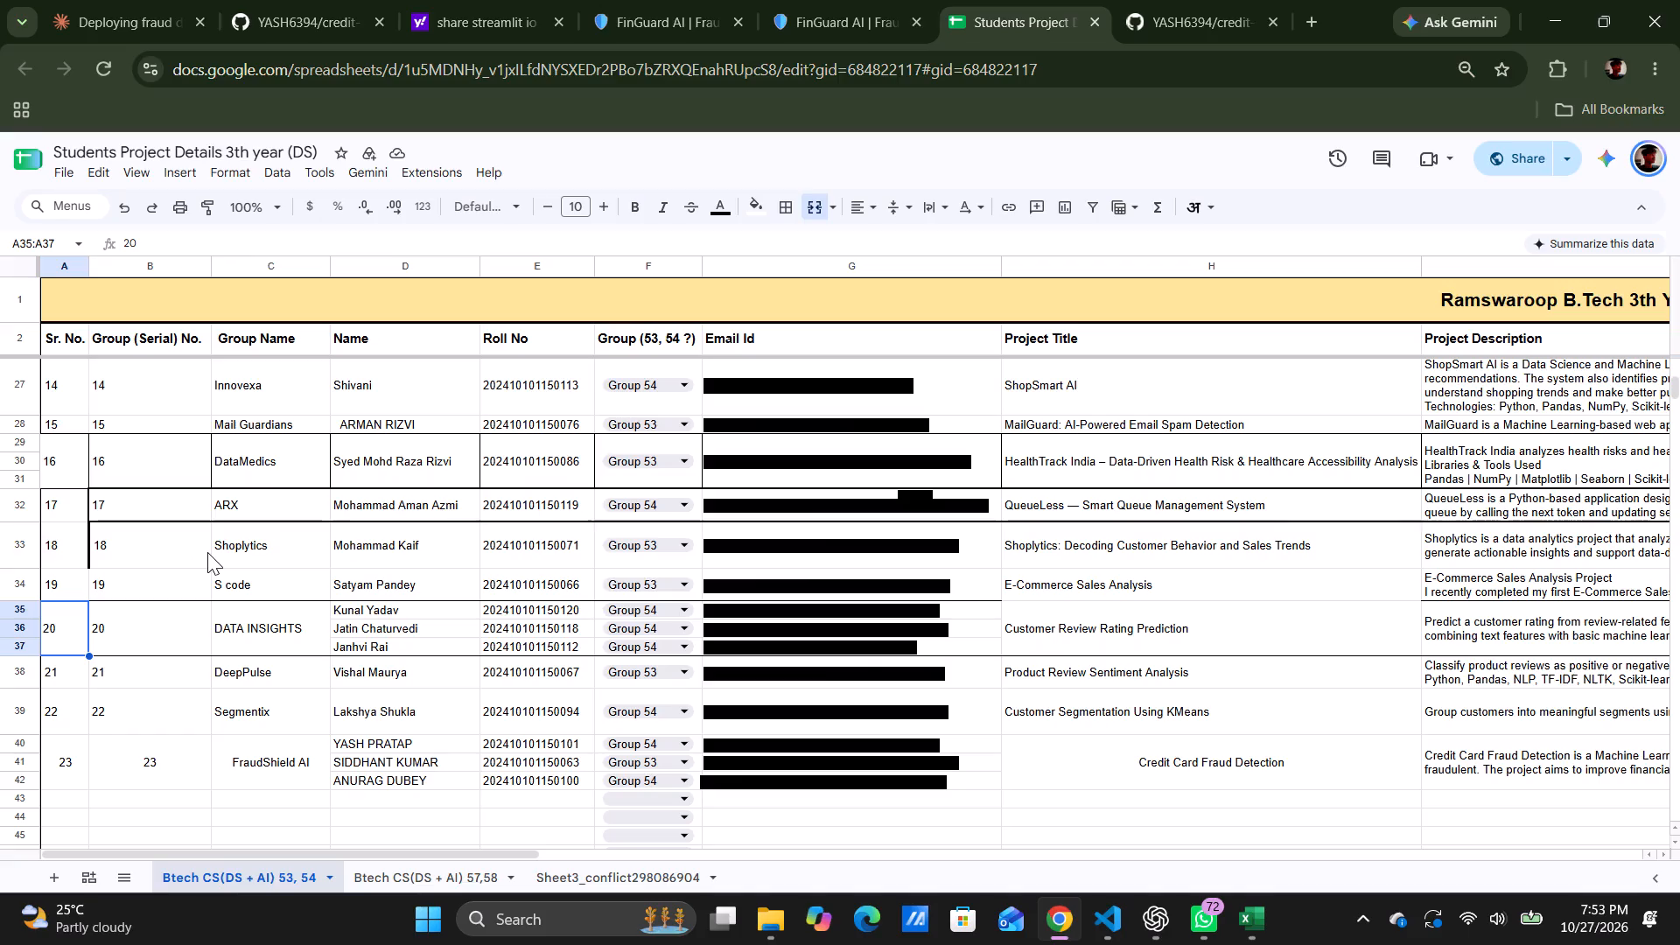
pyautogui.scroll(-1, 207, 552)
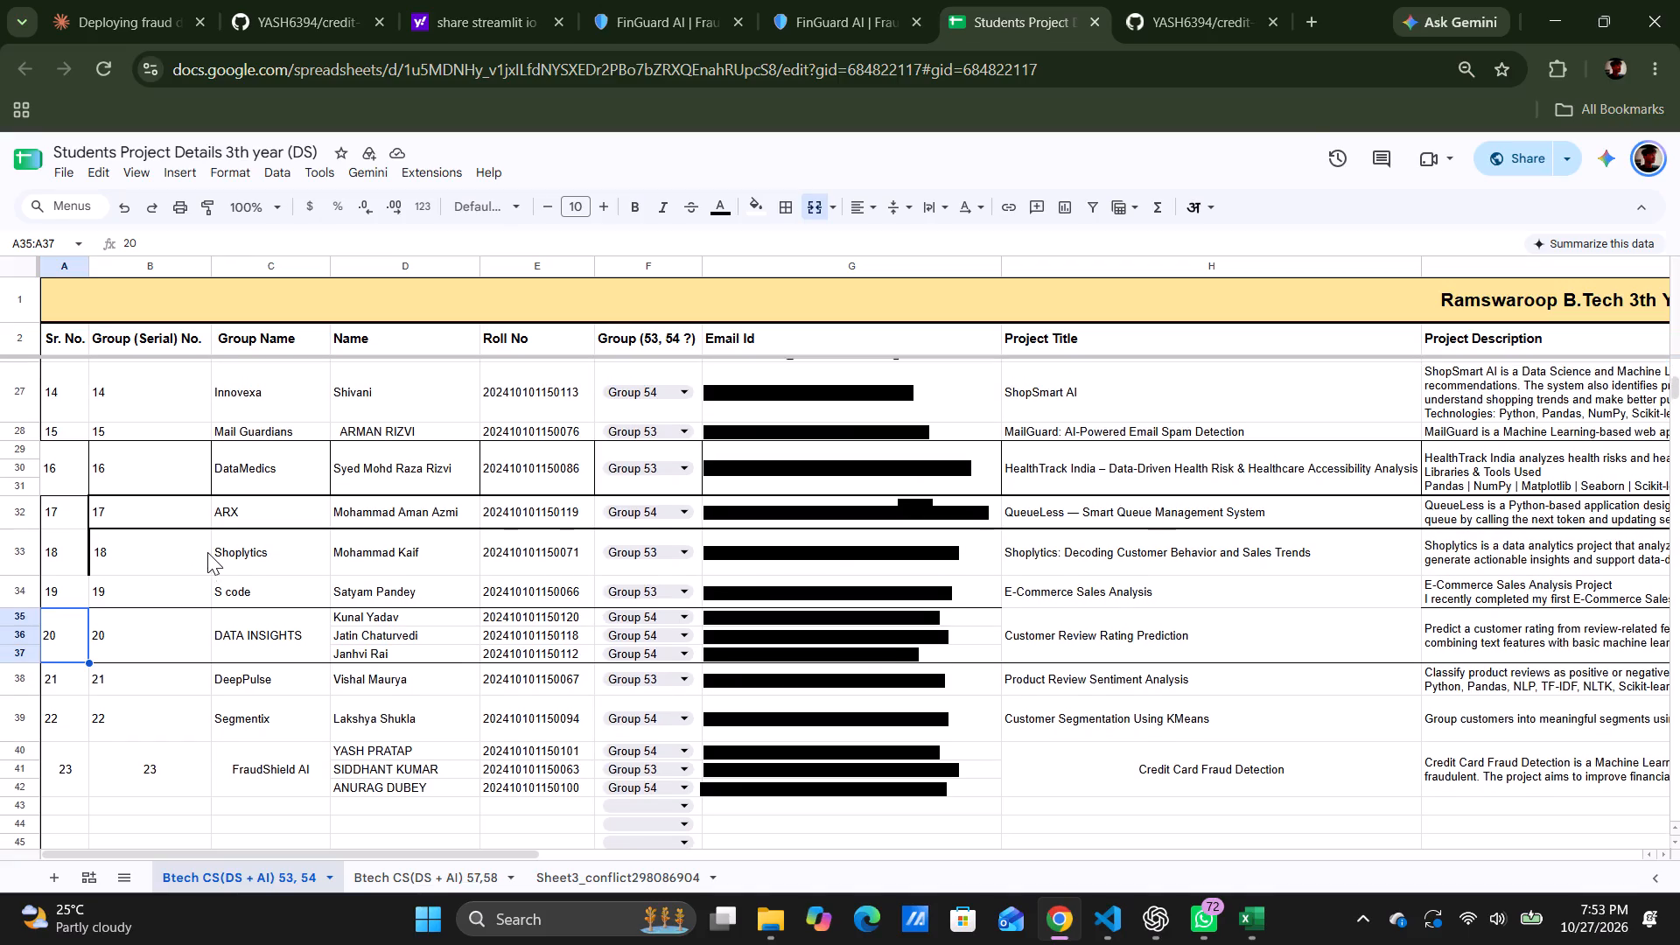
pyautogui.scroll(-1, 207, 552)
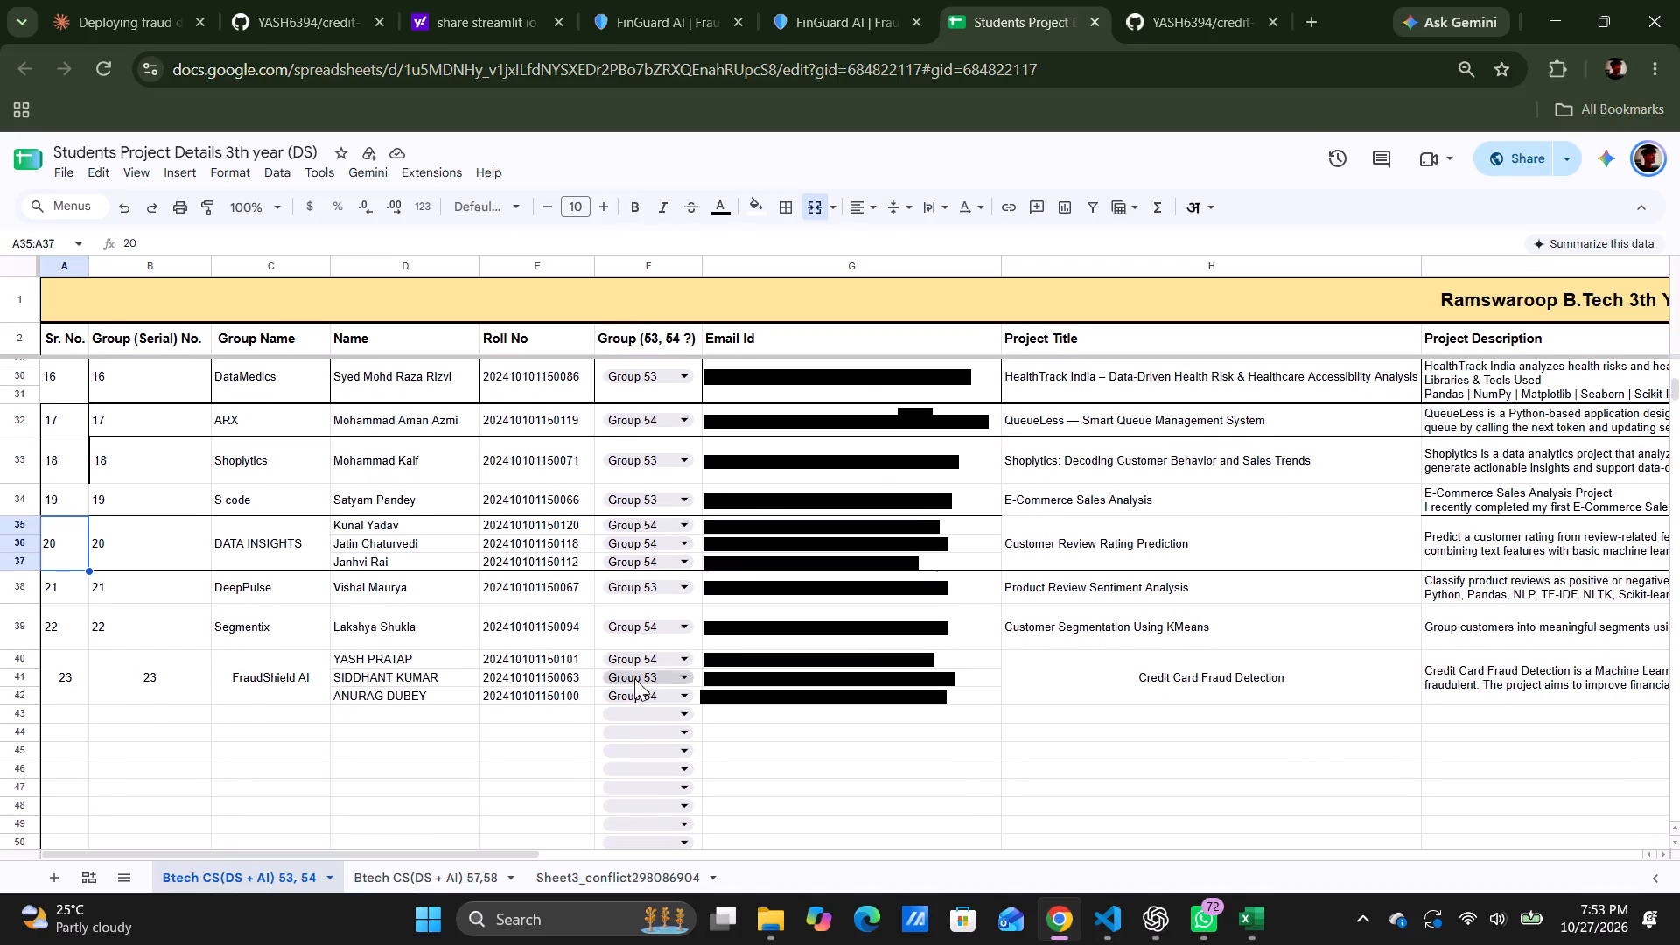
pyautogui.click(409, 650)
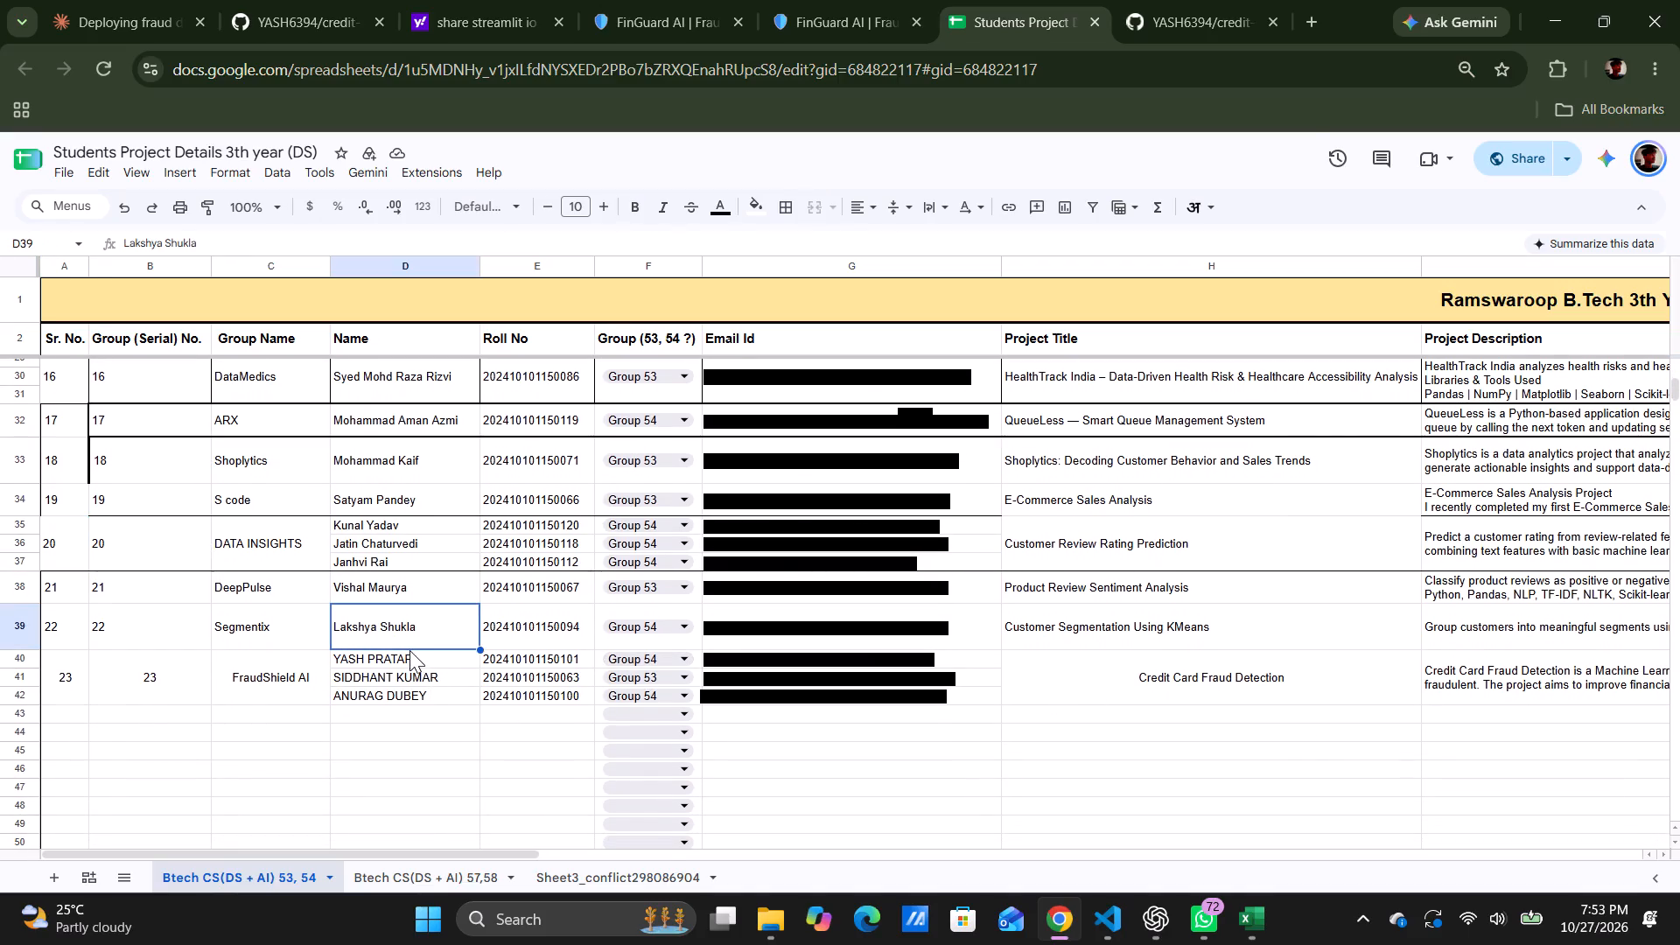
pyautogui.moveTo(419, 659); pyautogui.dragTo(323, 668)
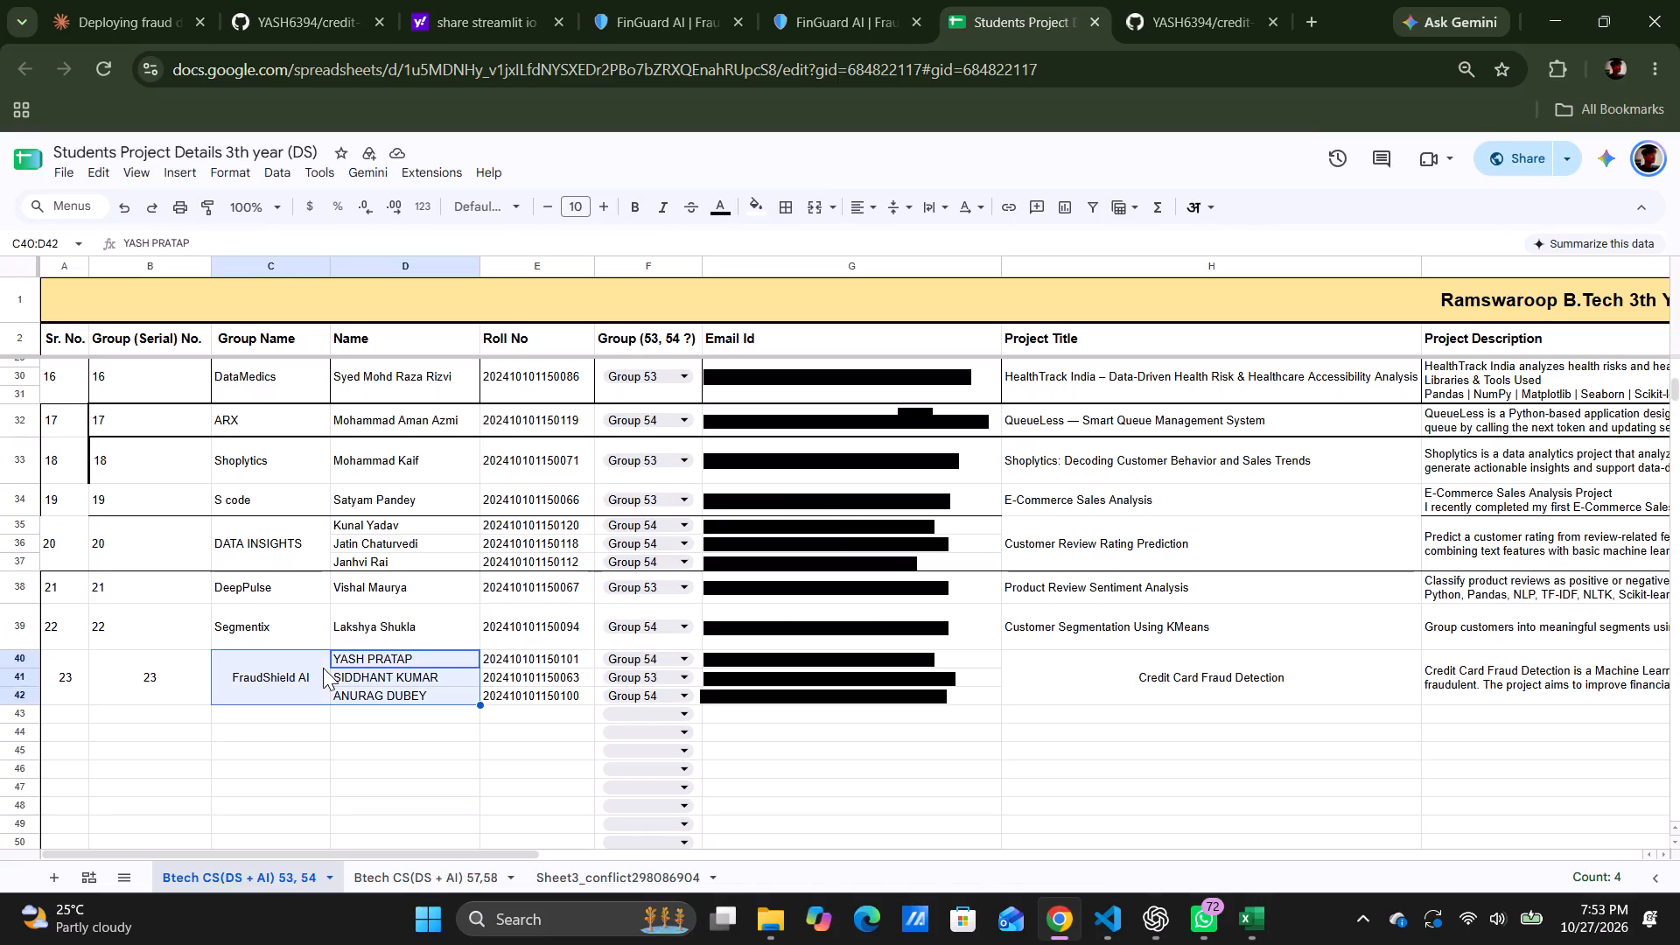
pyautogui.tripleClick(376, 661)
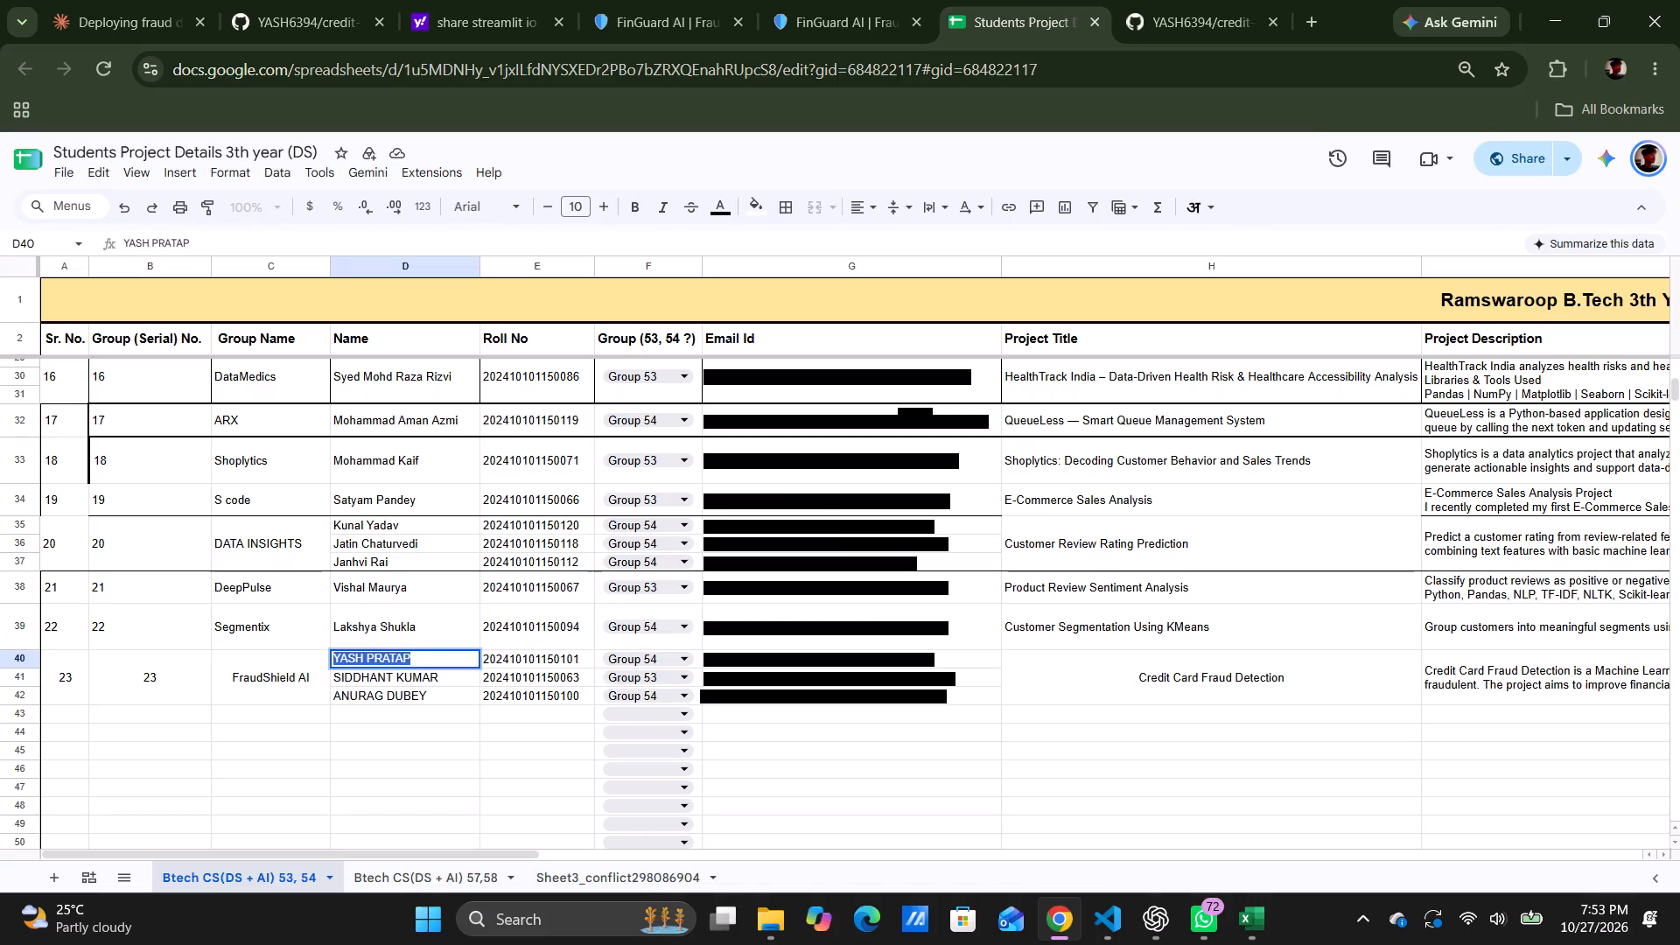
pyautogui.click(633, 204)
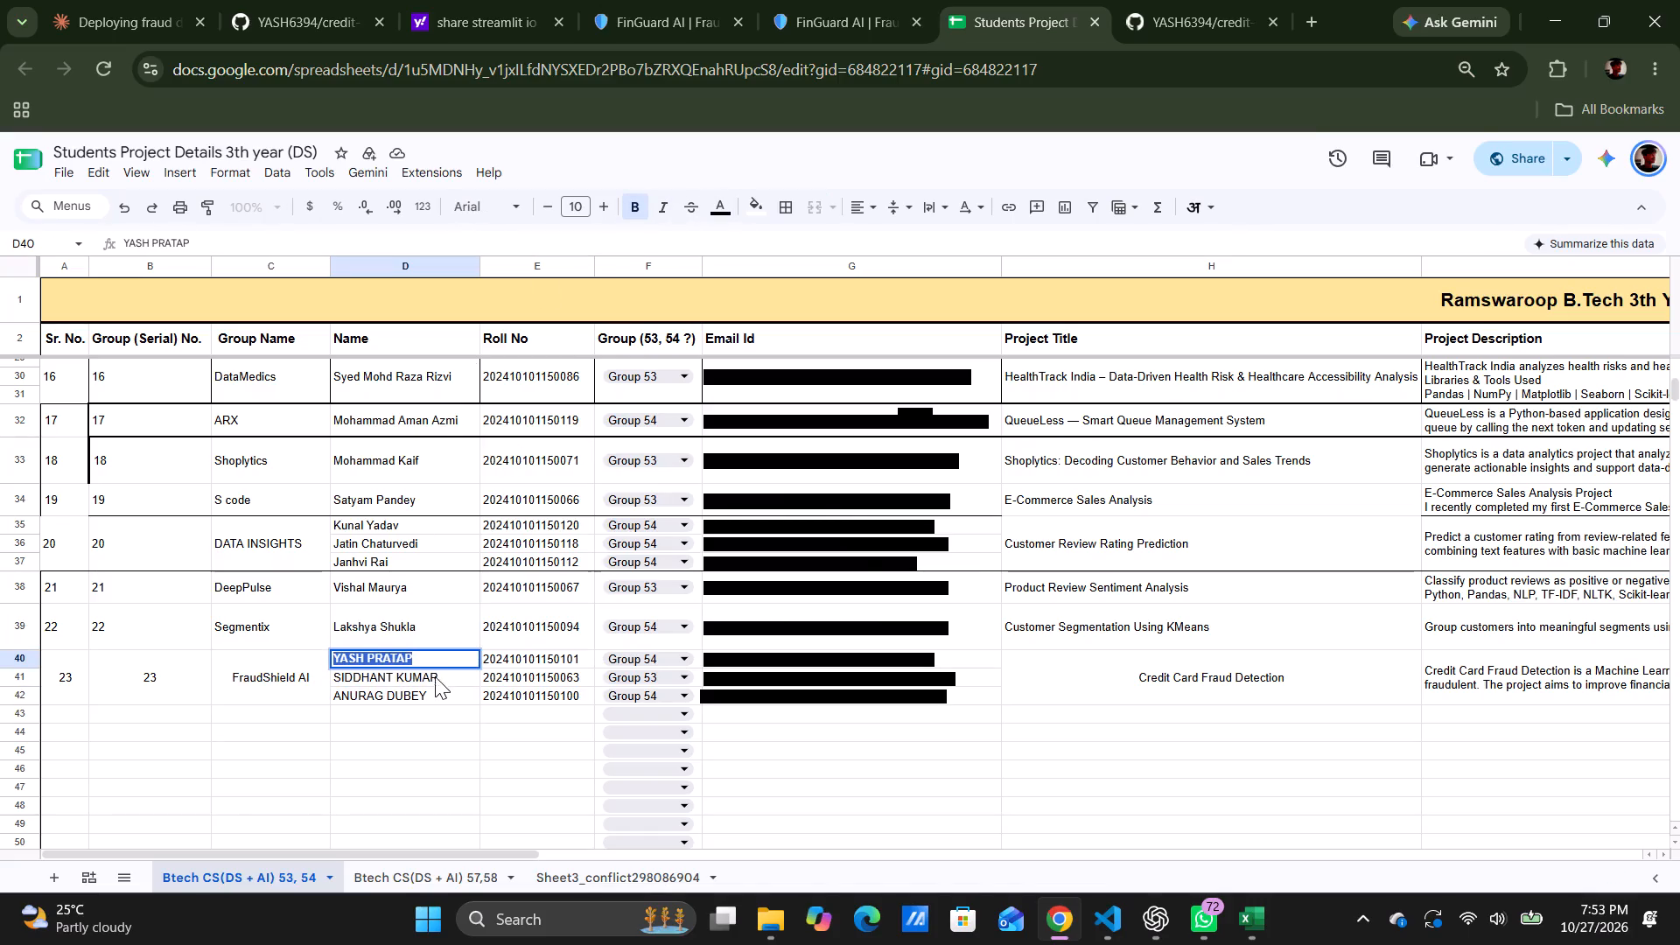
pyautogui.tripleClick(430, 682)
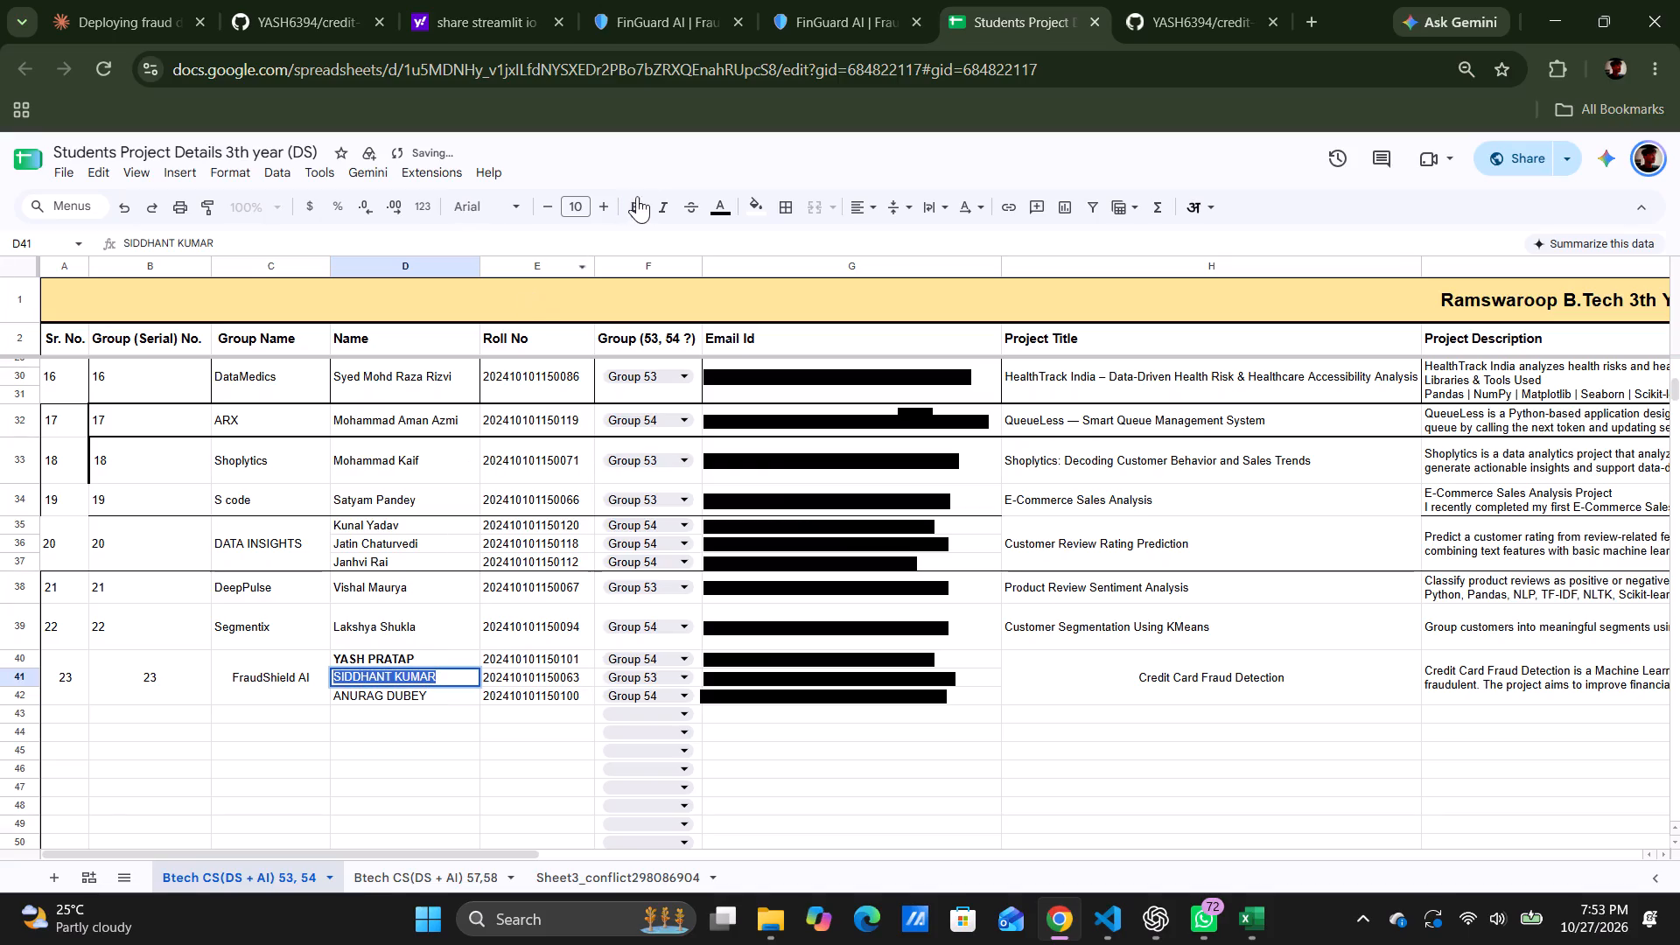
pyautogui.click(635, 204)
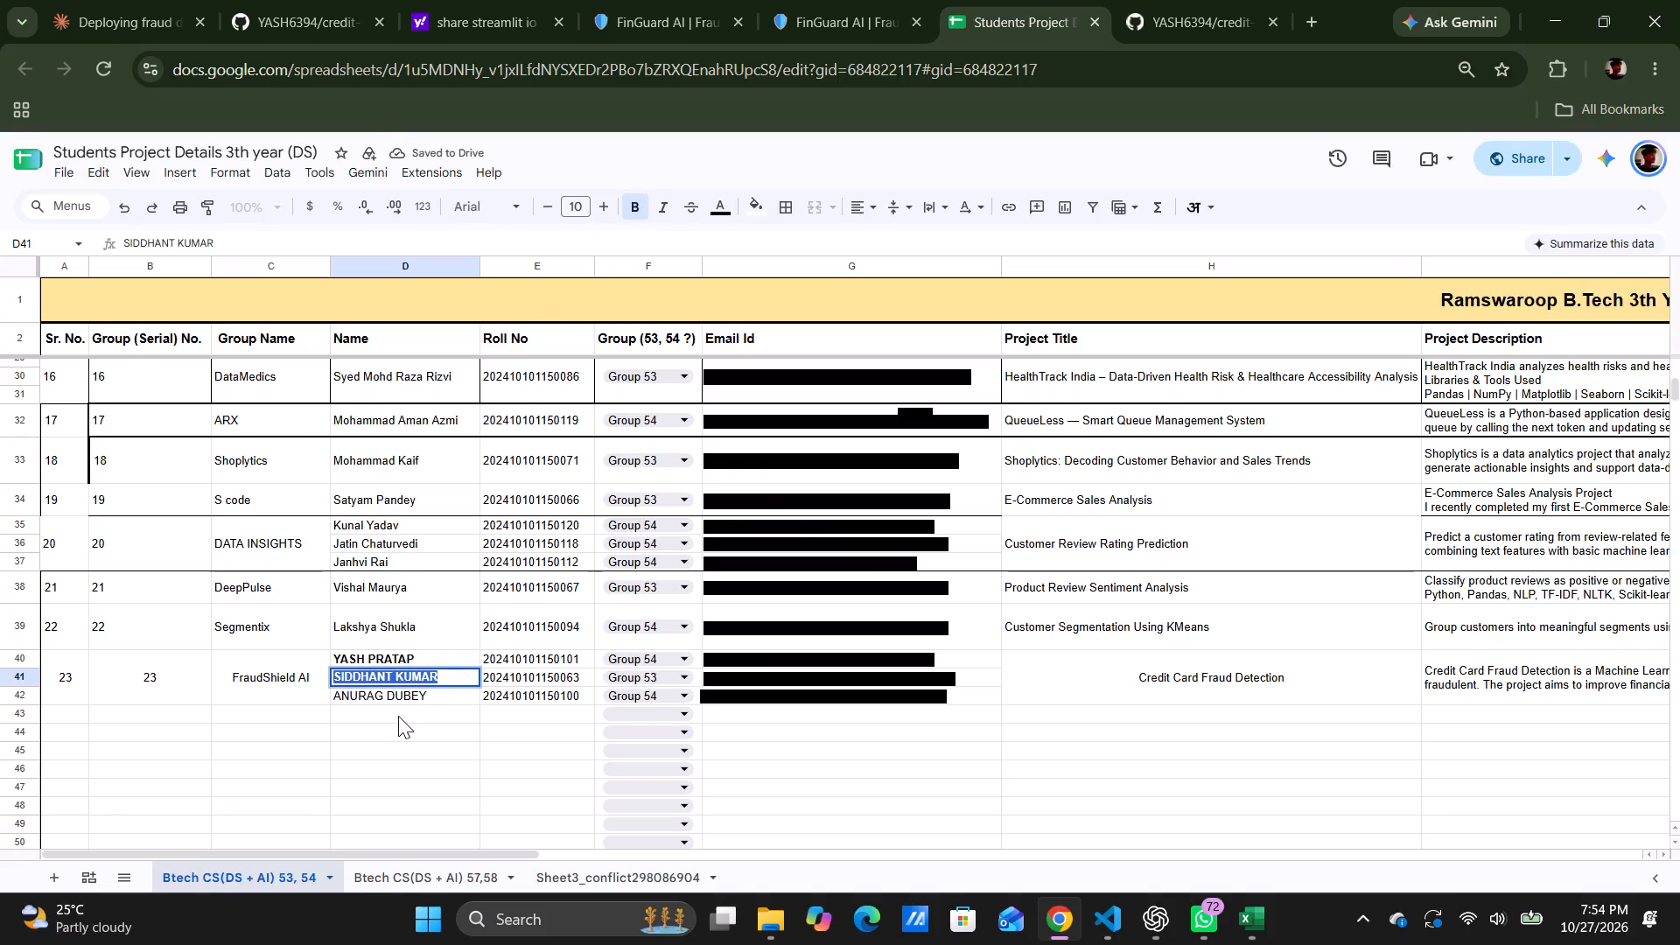
pyautogui.doubleClick(405, 693)
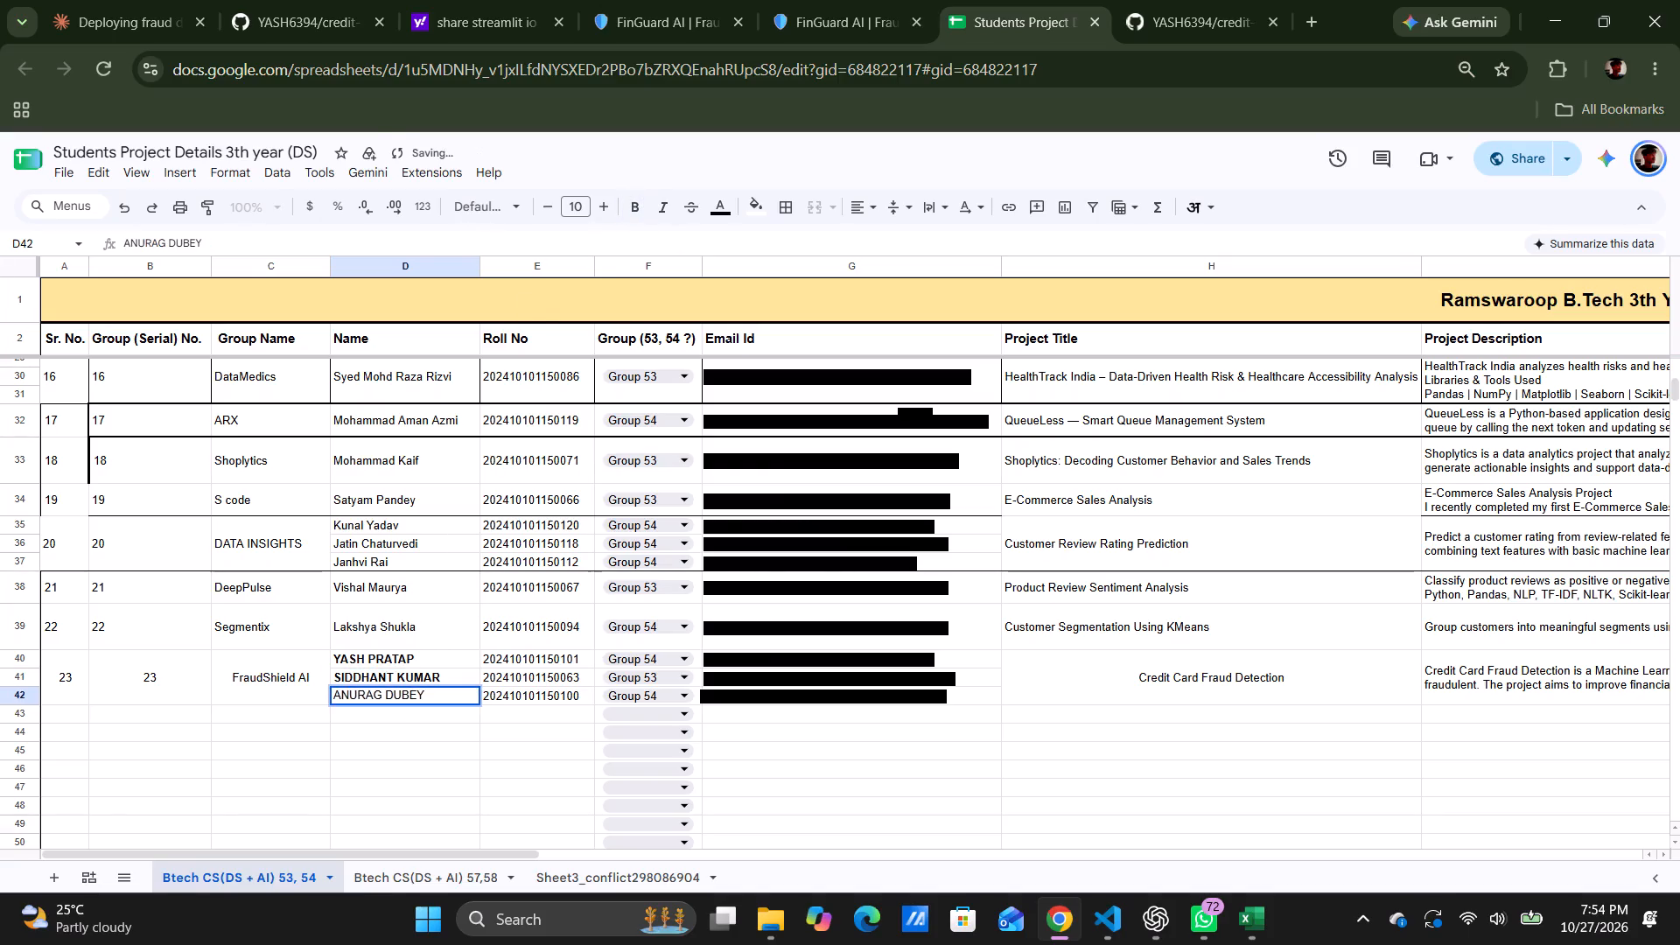
pyautogui.tripleClick(405, 693)
pyautogui.click(405, 693)
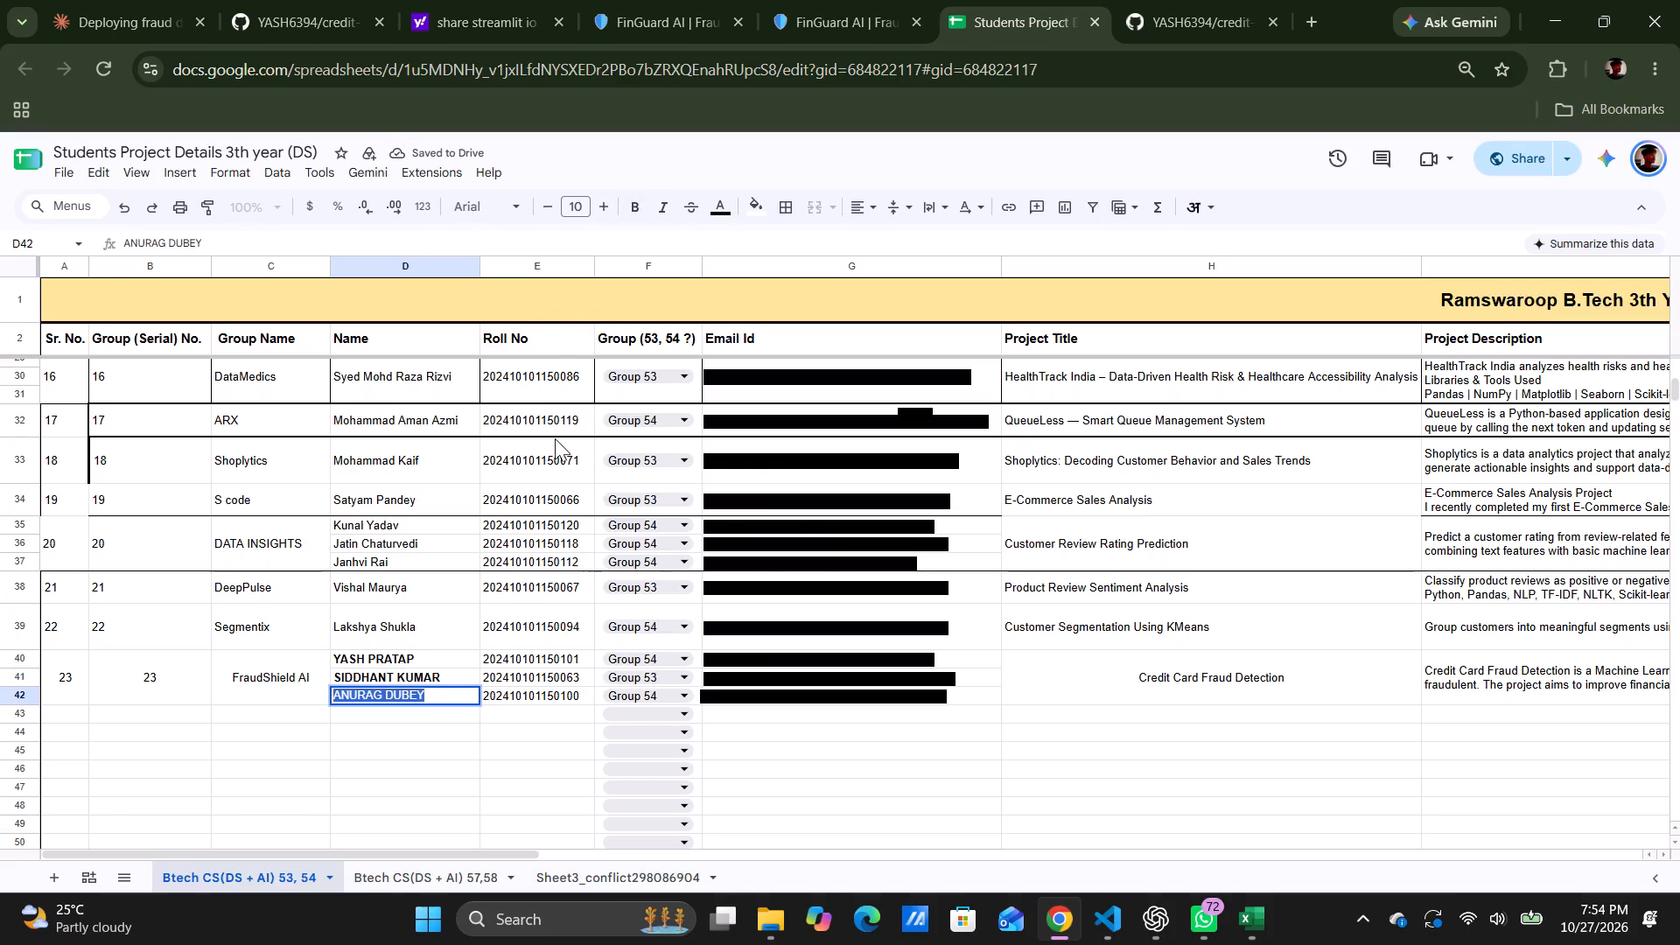
pyautogui.click(721, 206)
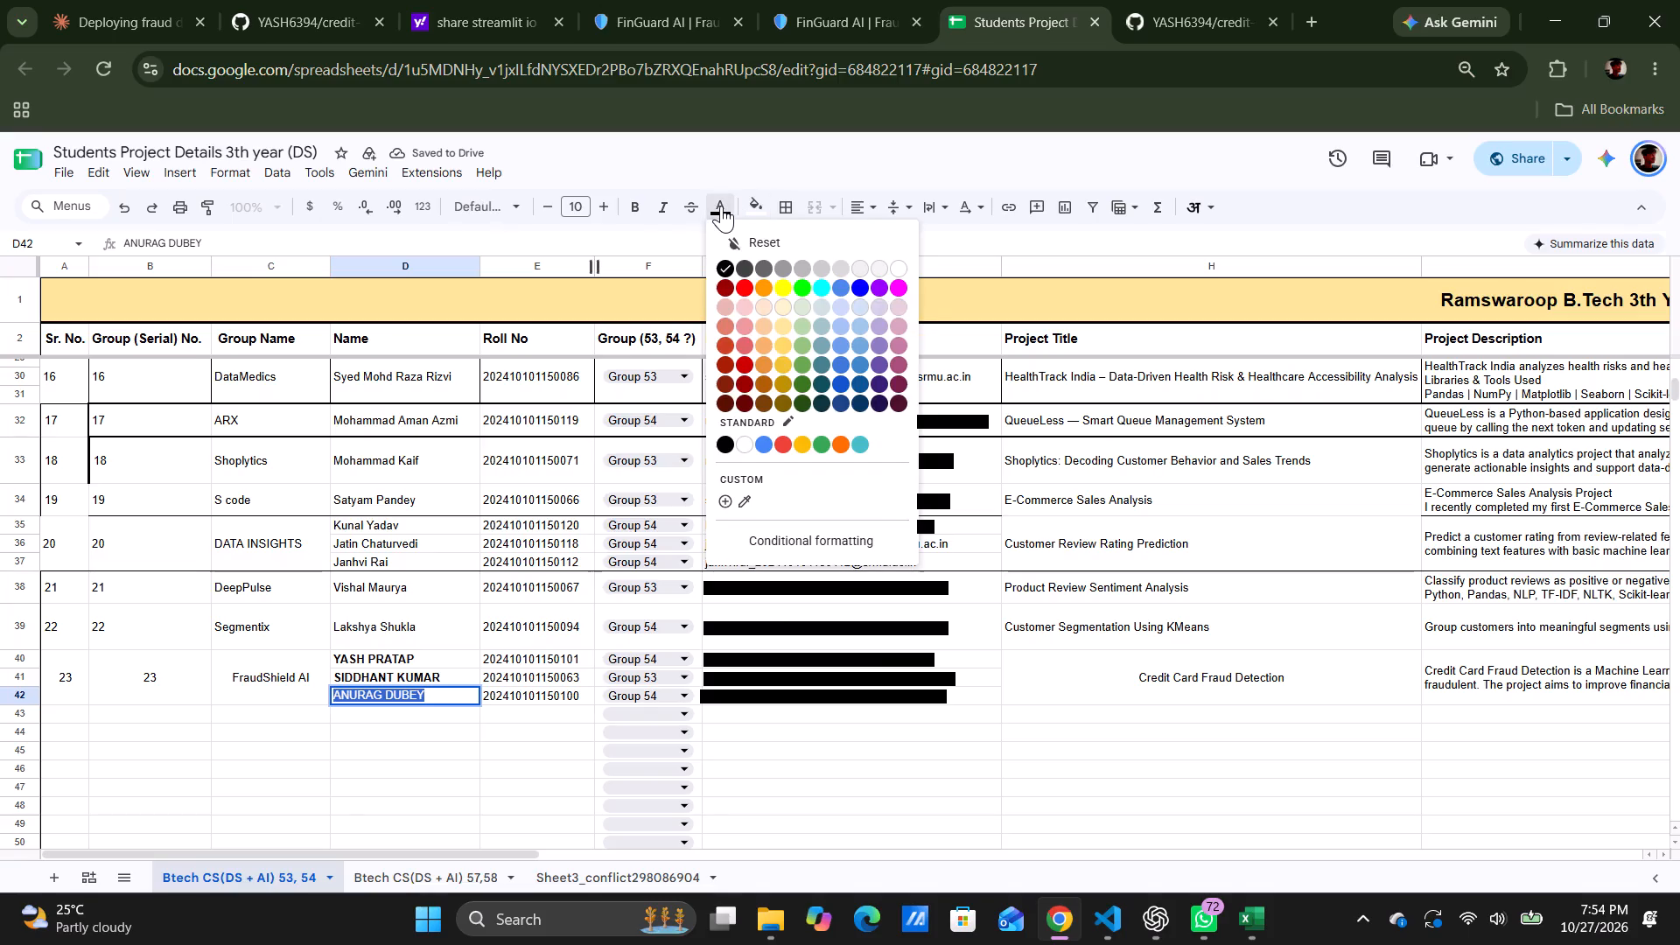
pyautogui.click(721, 206)
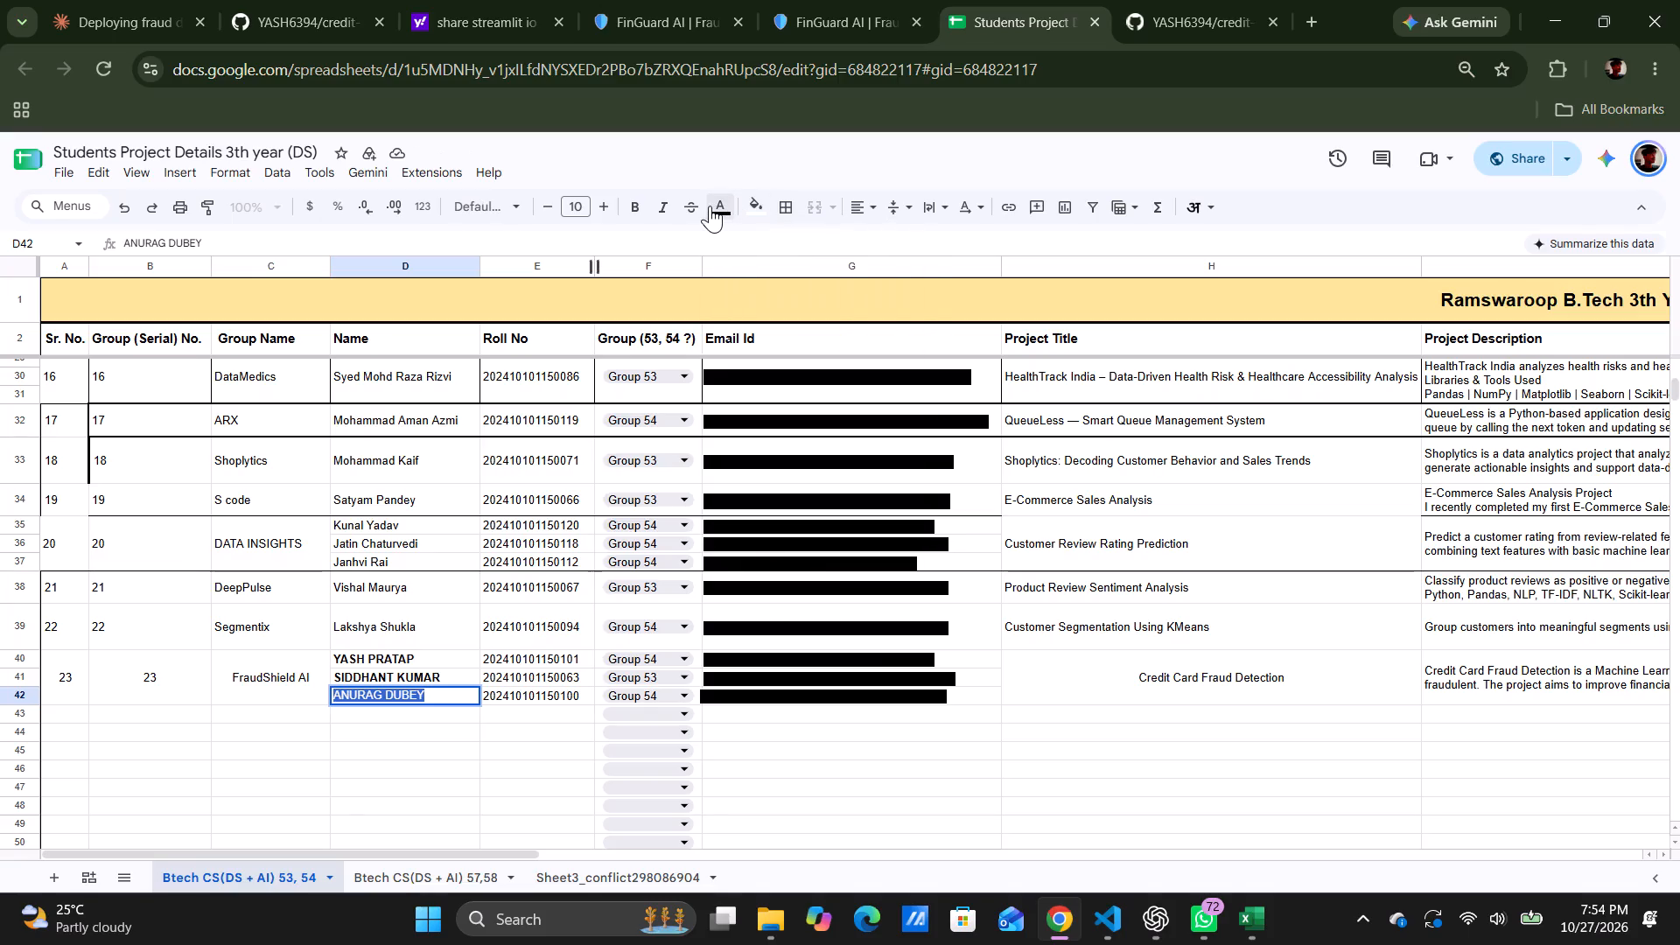
pyautogui.click(641, 206)
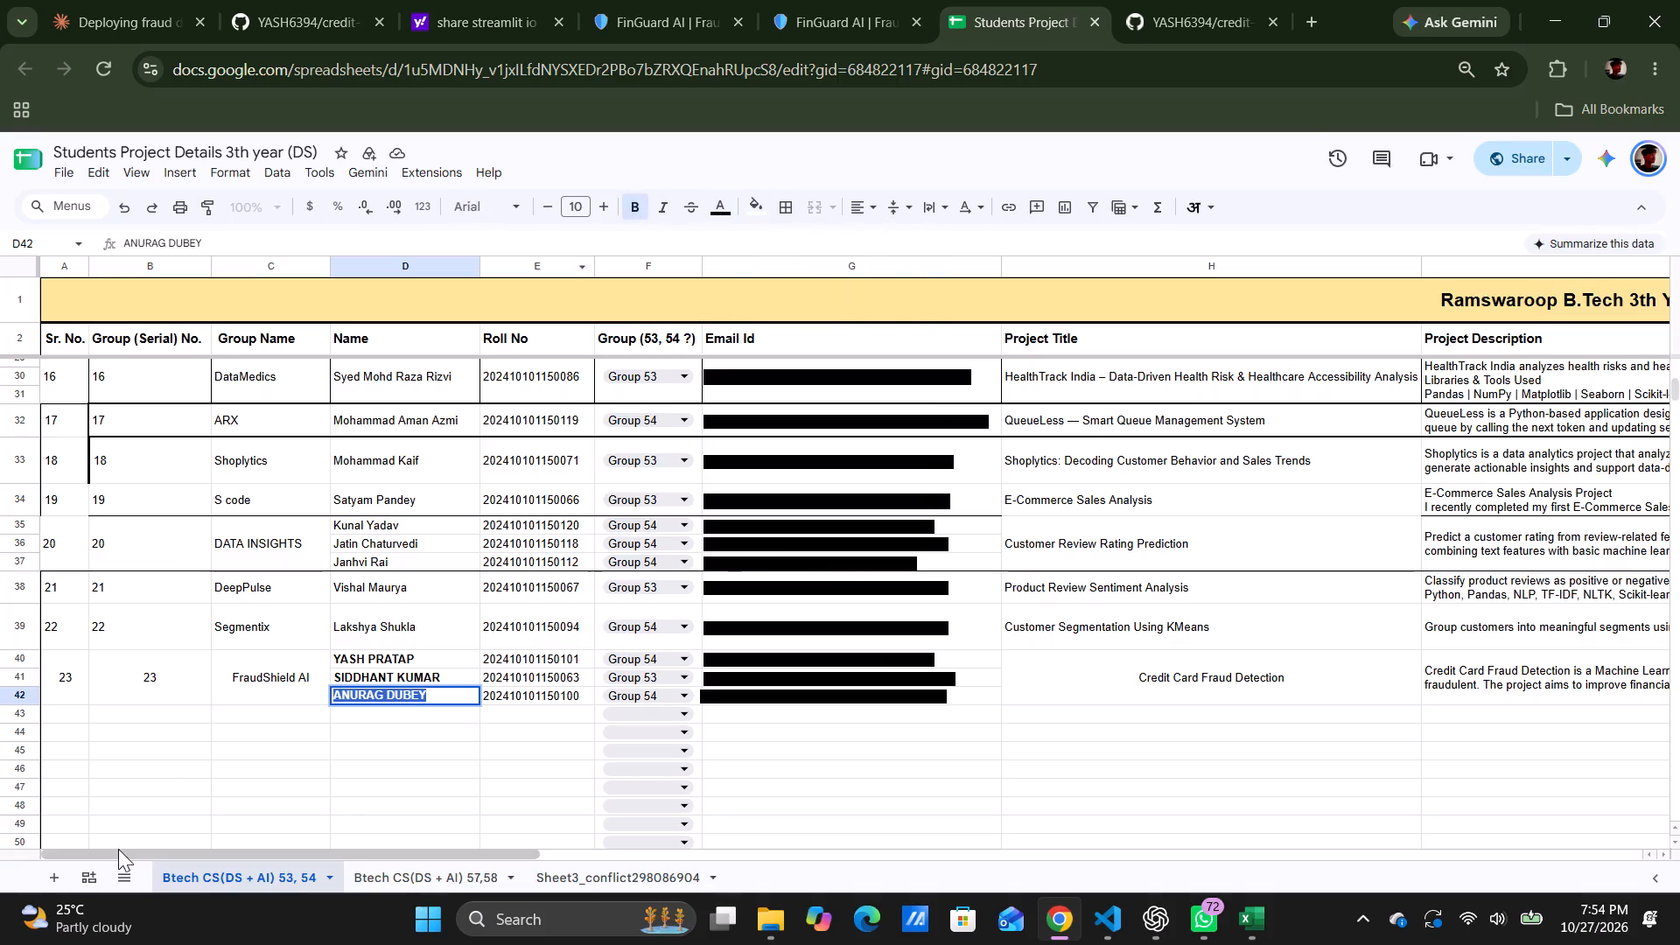
pyautogui.click(129, 814)
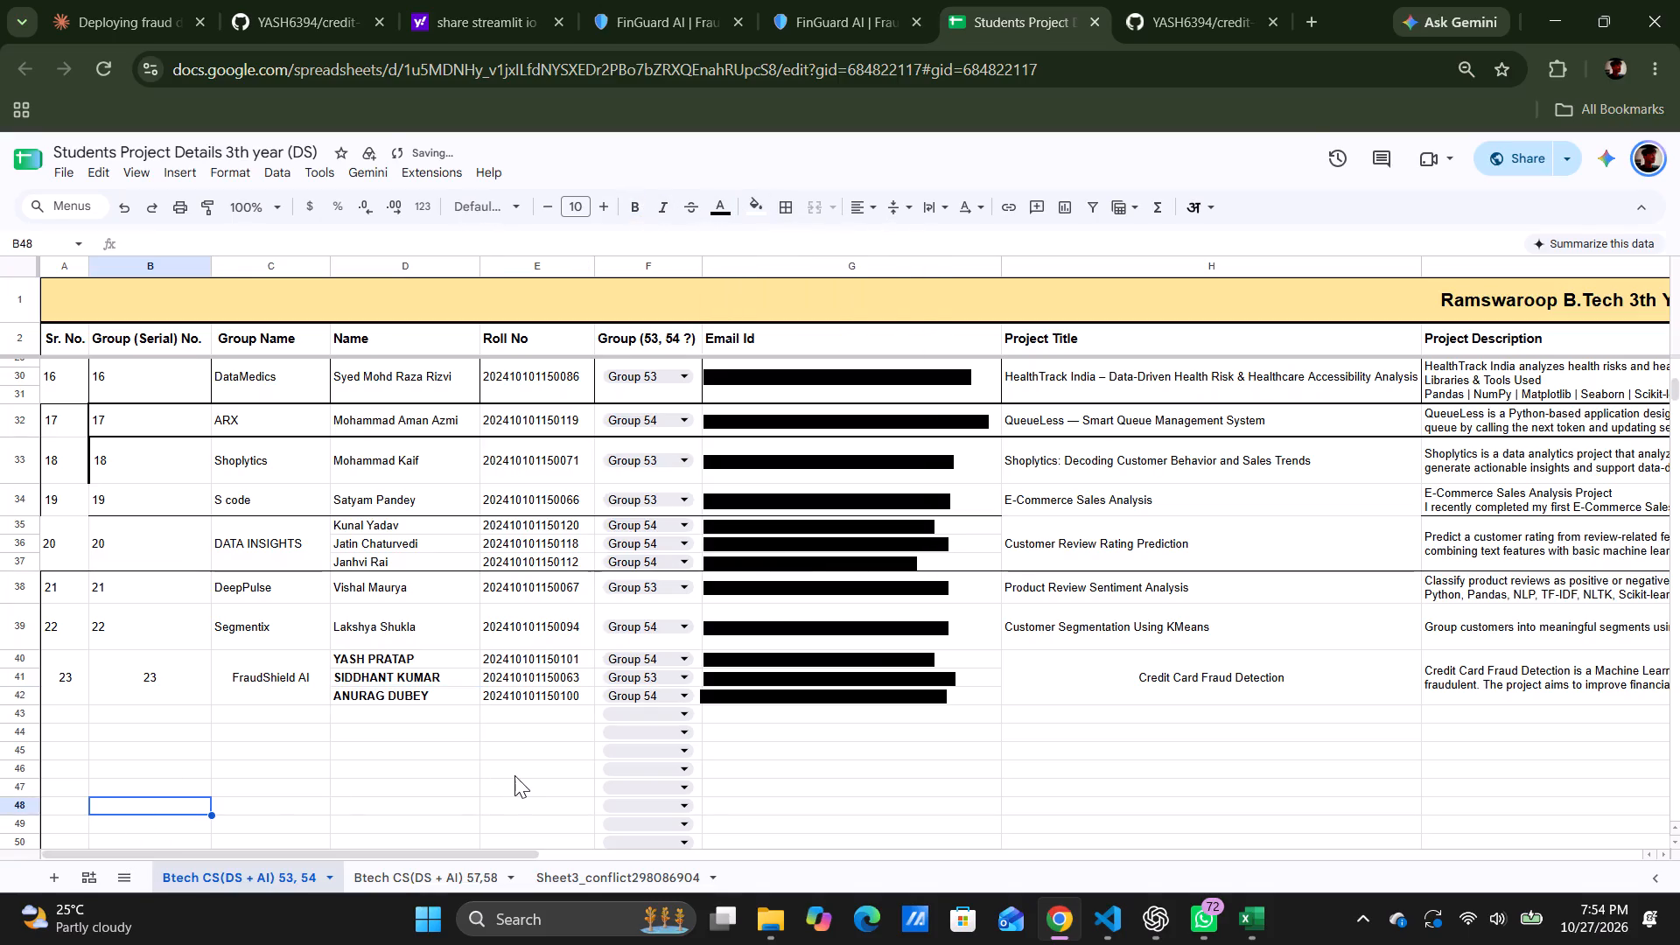
pyautogui.click(514, 775)
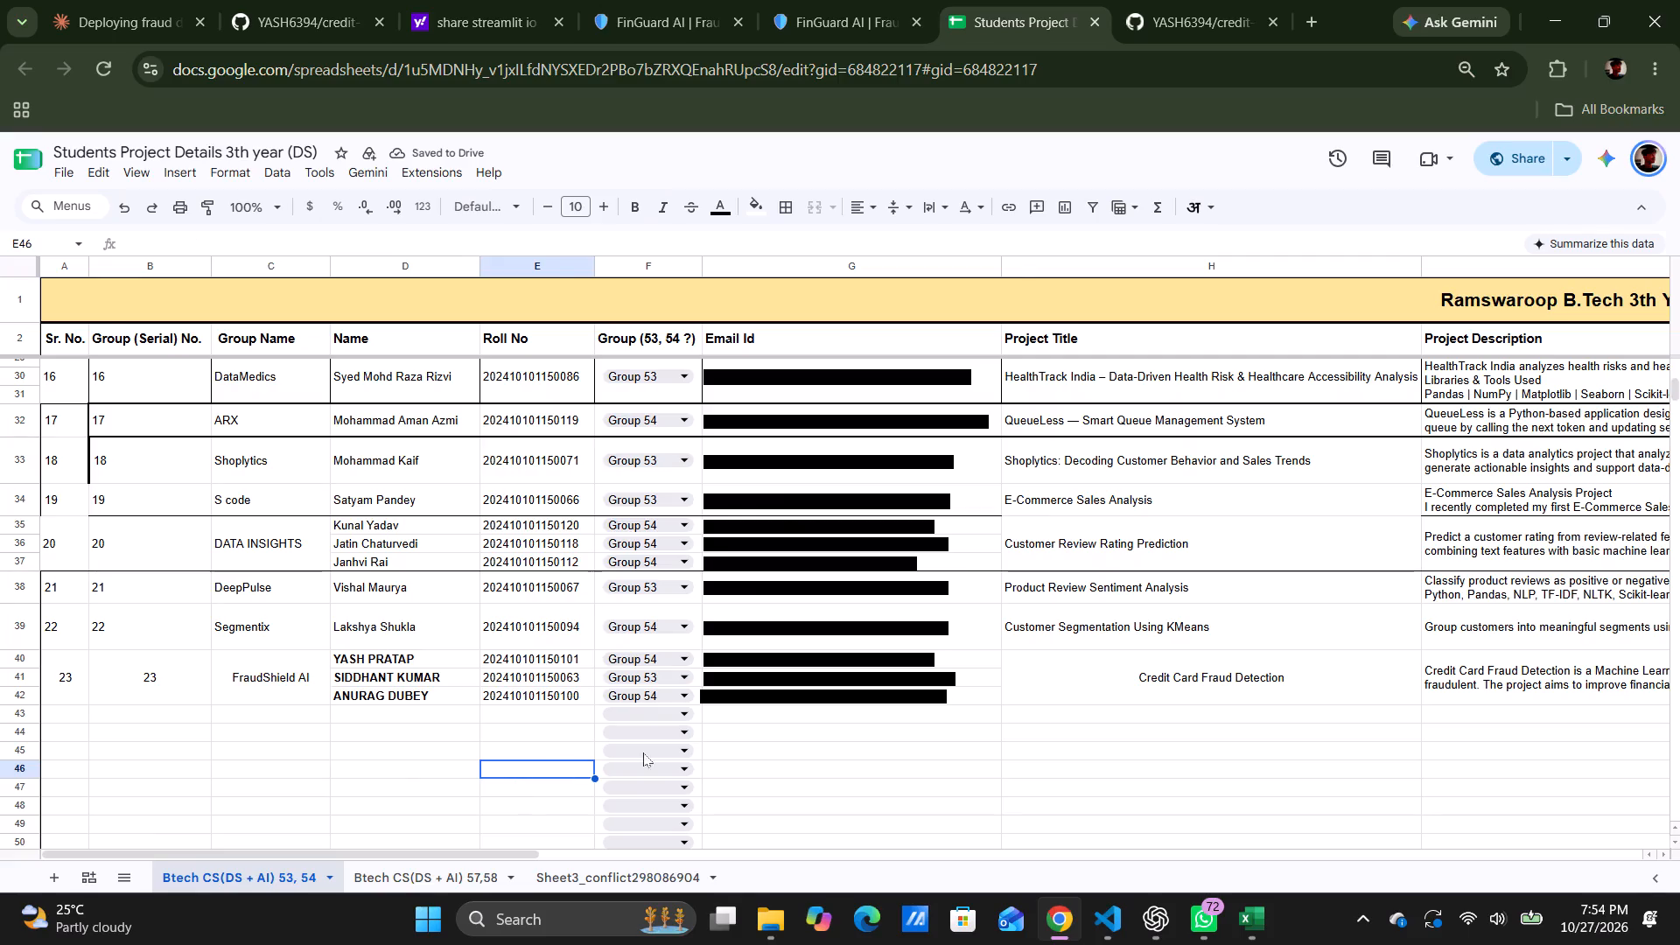
# Open the live URL from merged cell L40:L42 to check the deployed credit card fraud detection app.
pyautogui.hscroll(-10, 1253, 692)
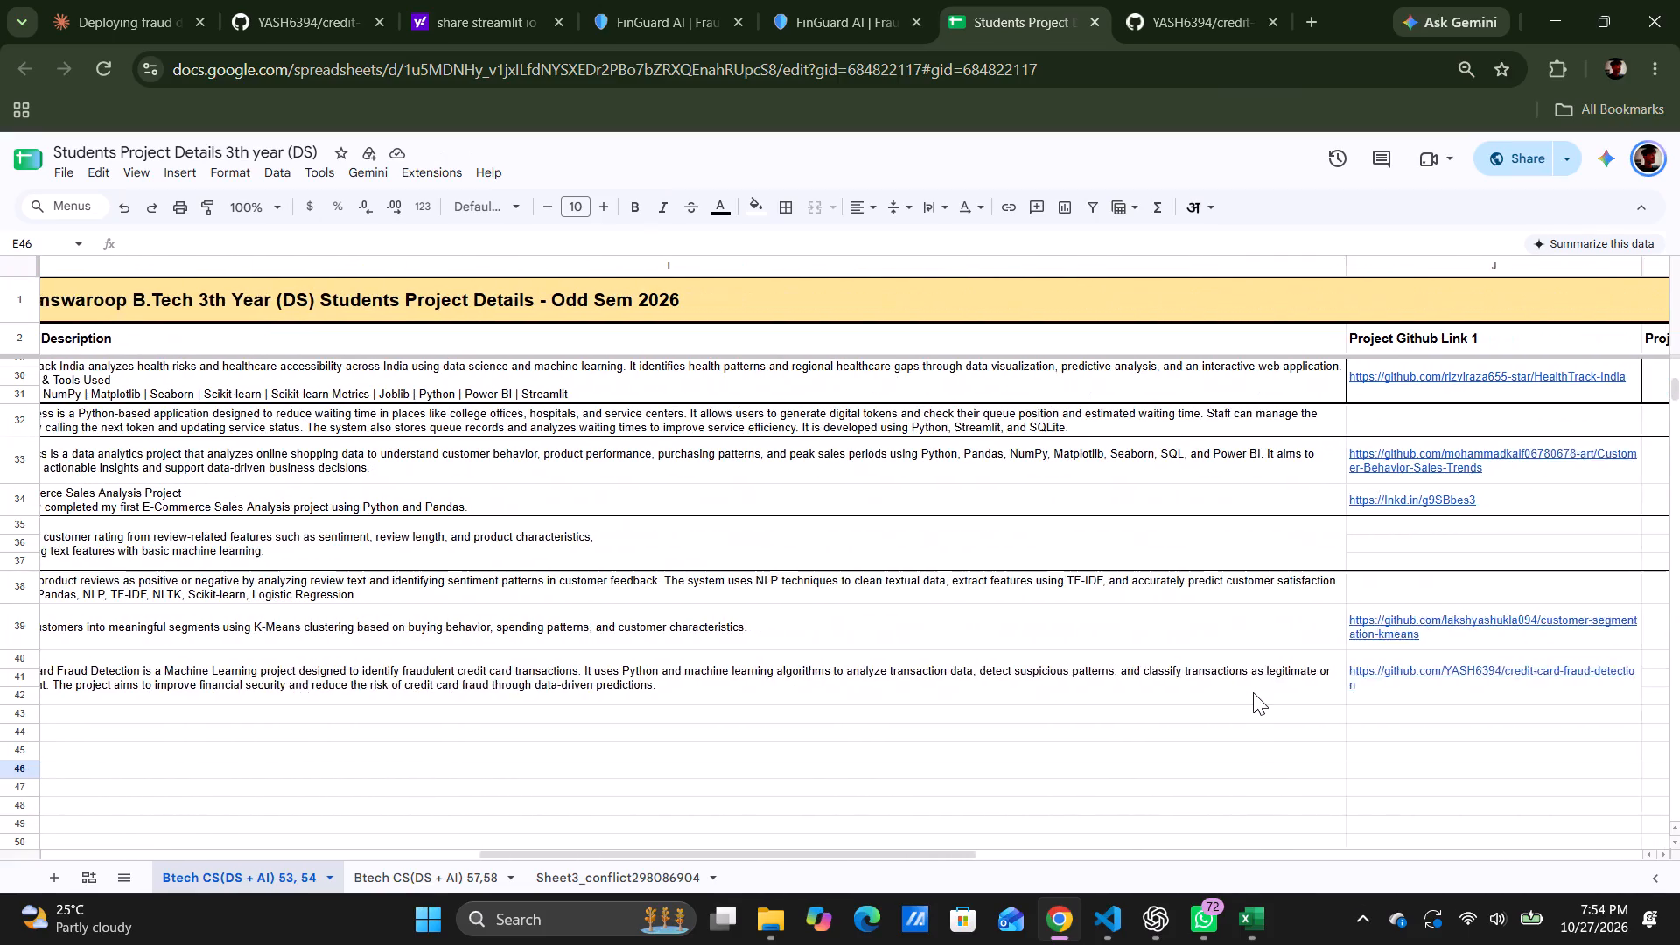
pyautogui.hscroll(-5, 1253, 692)
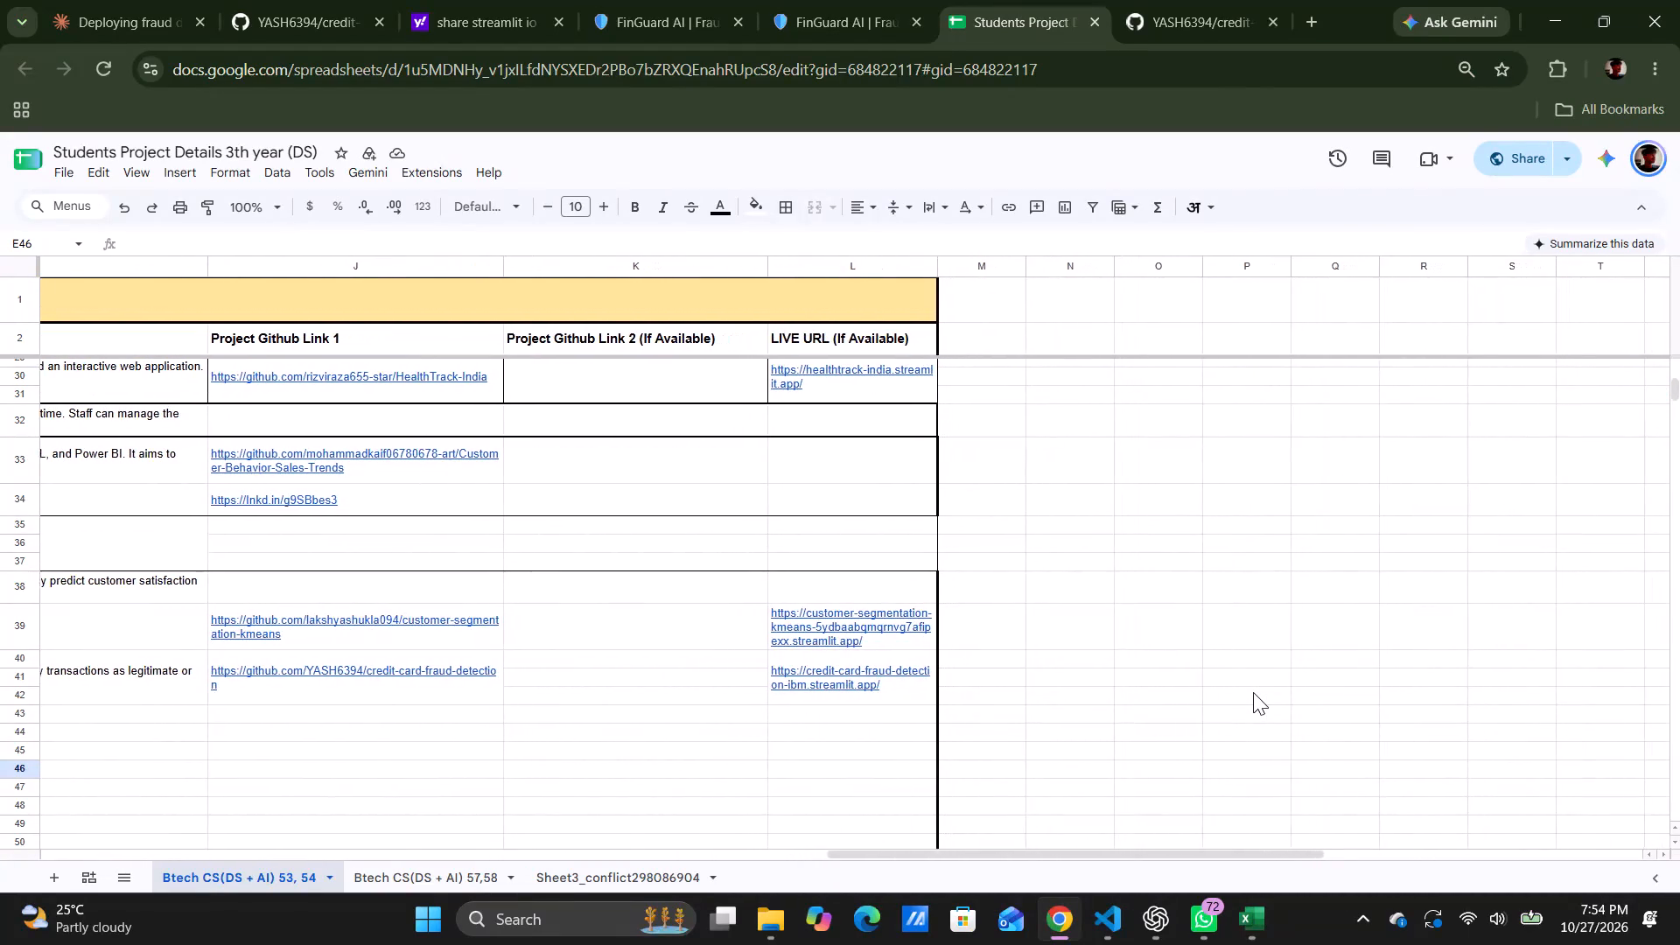
pyautogui.hscroll(3, 1253, 692)
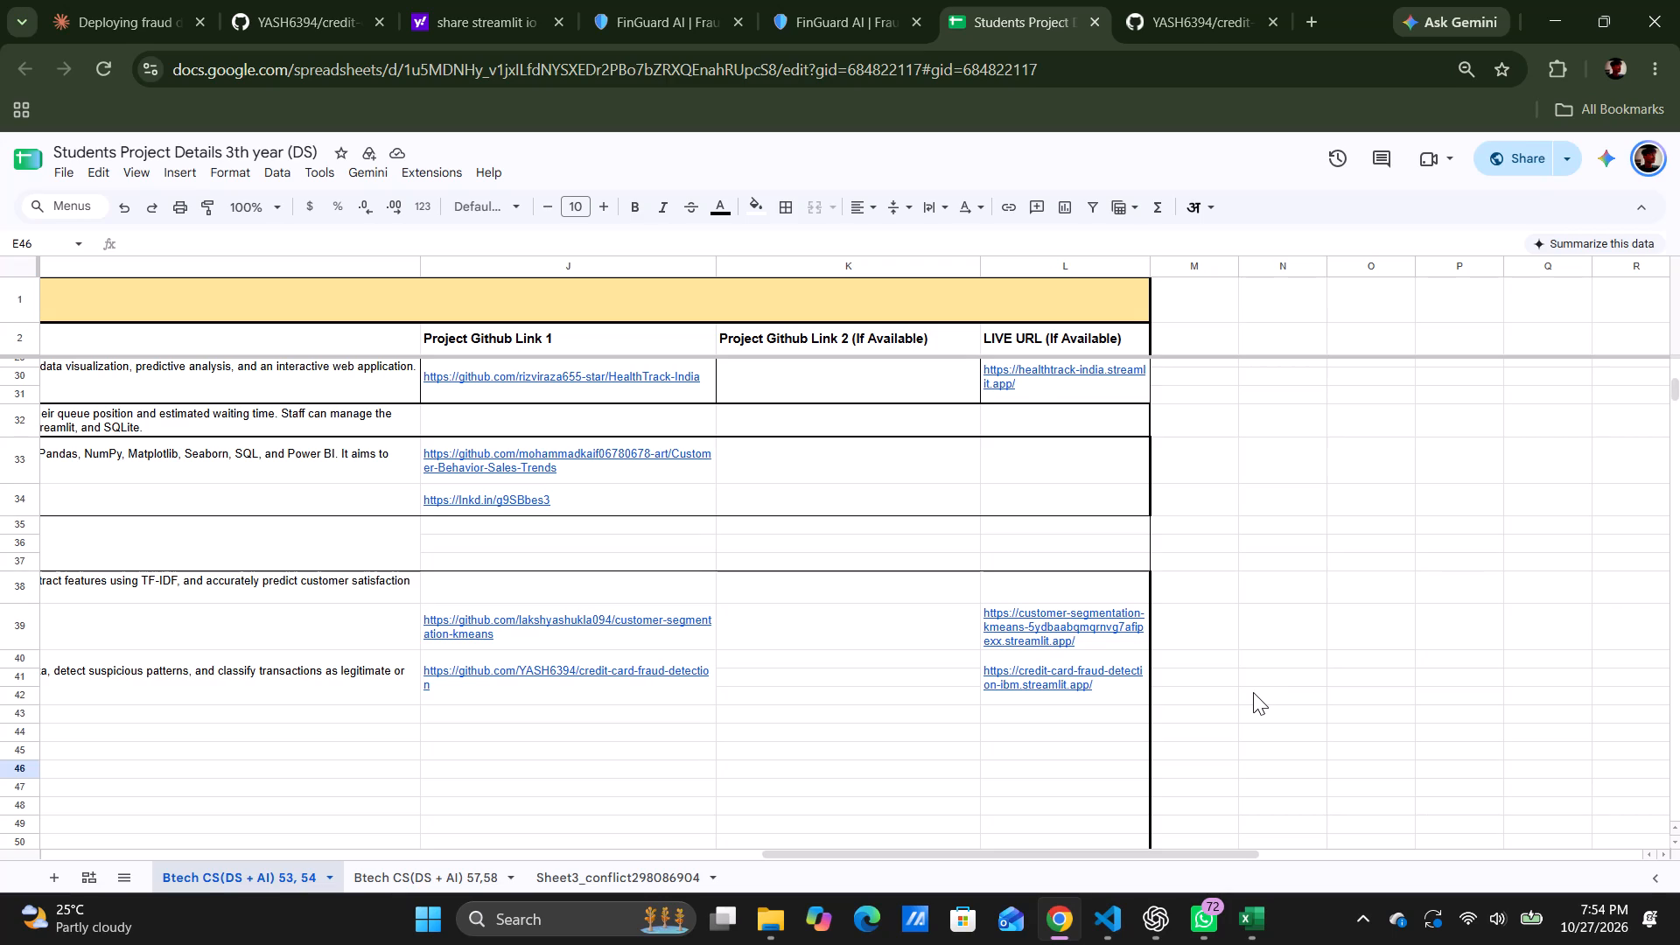
pyautogui.click(1040, 683)
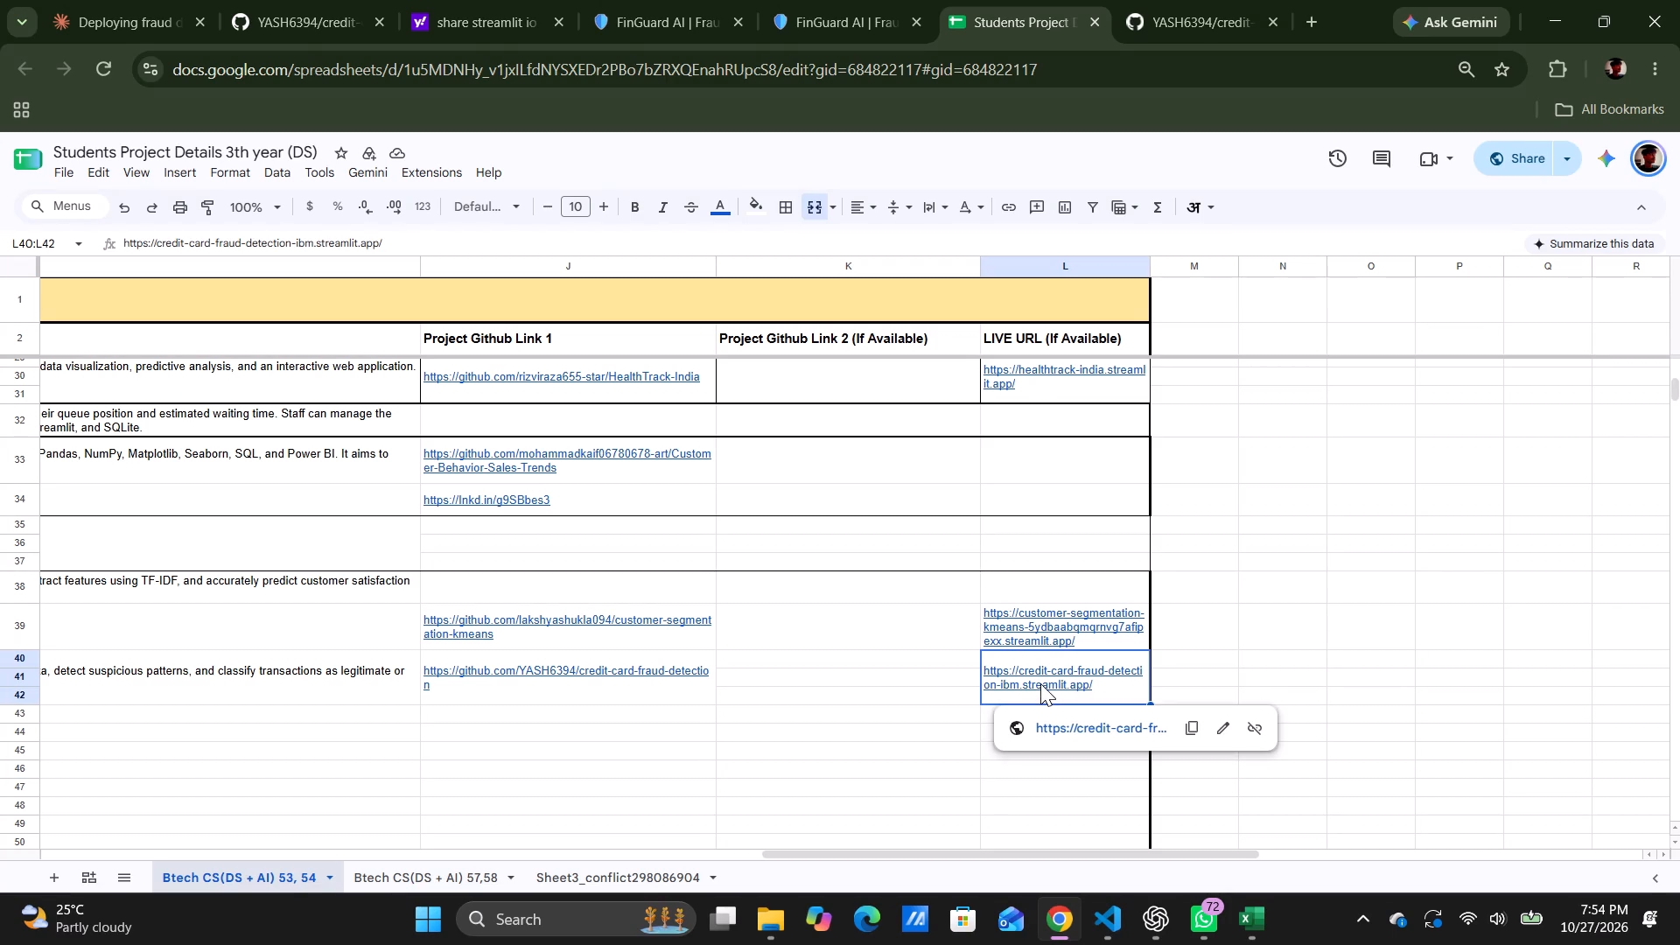
pyautogui.click(1112, 721)
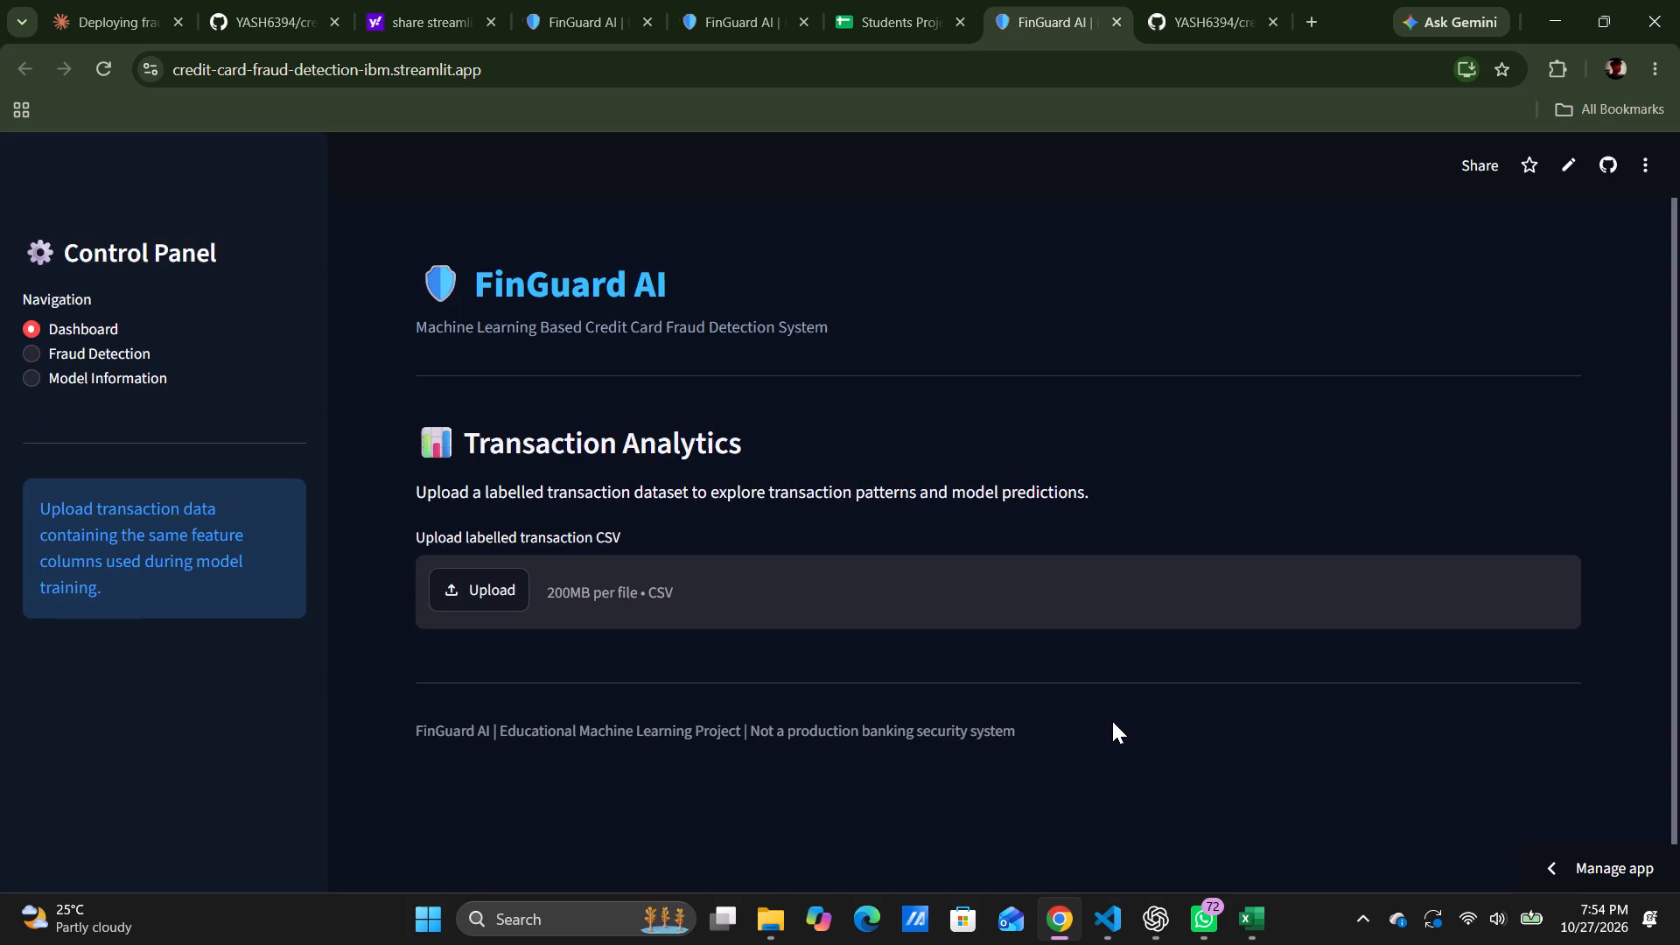
# View the credit-card-fraud-detection GitHub repository page, then return to the spreadsheet and review the FraudShield AI row.
pyautogui.click(1160, 10)
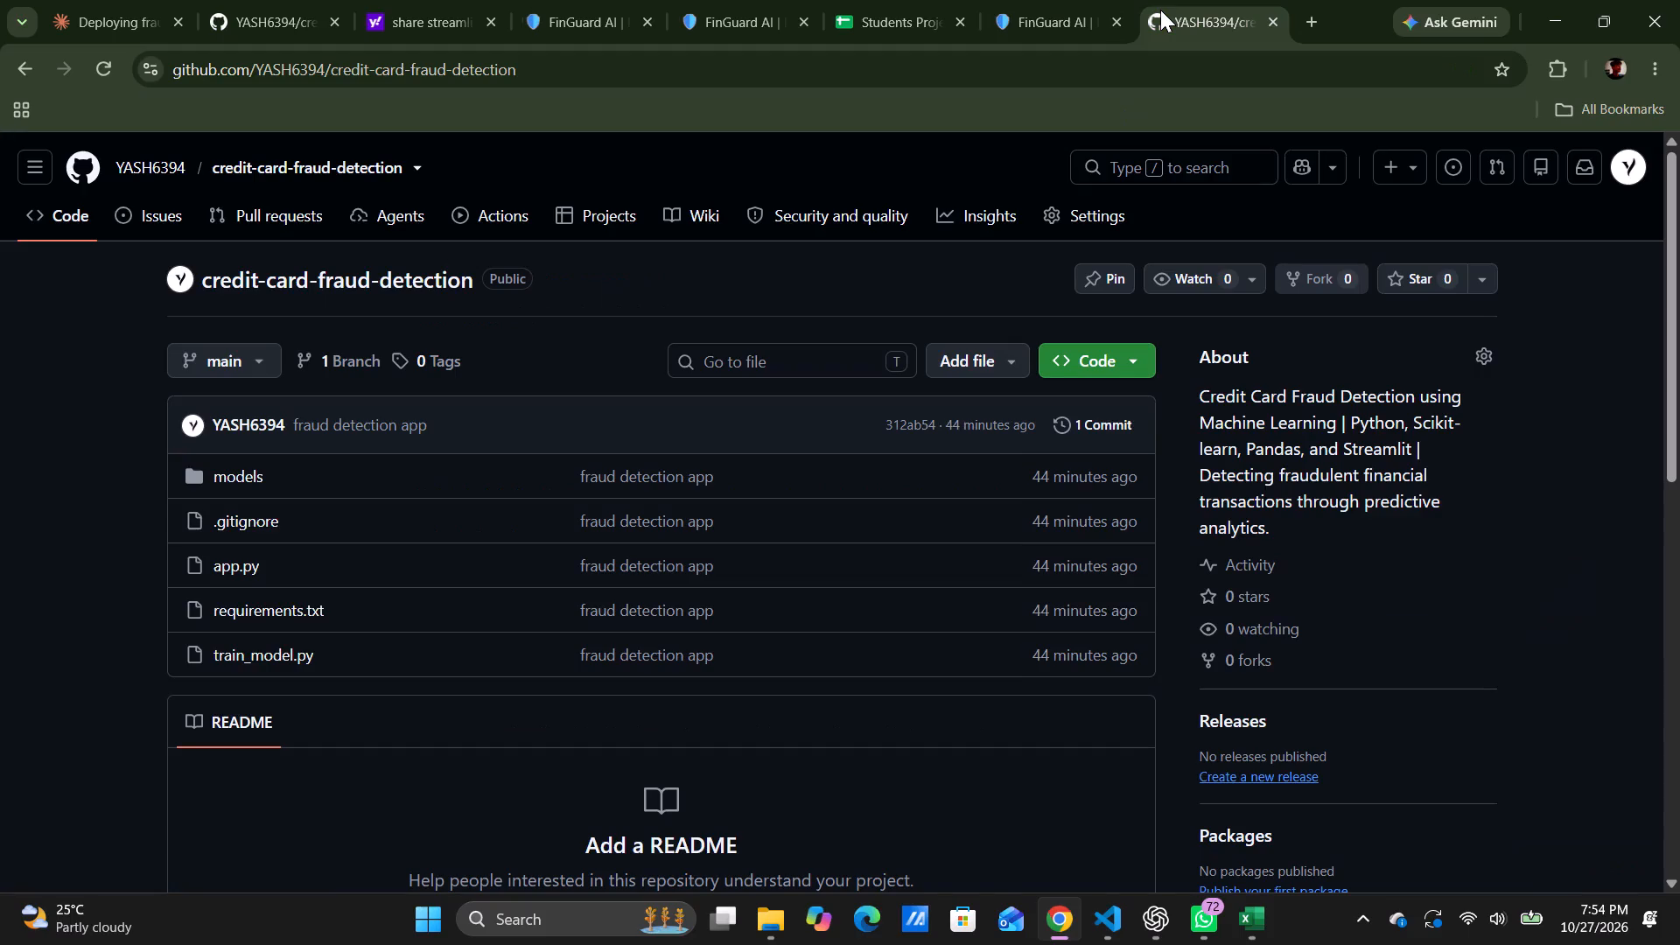
pyautogui.click(873, 29)
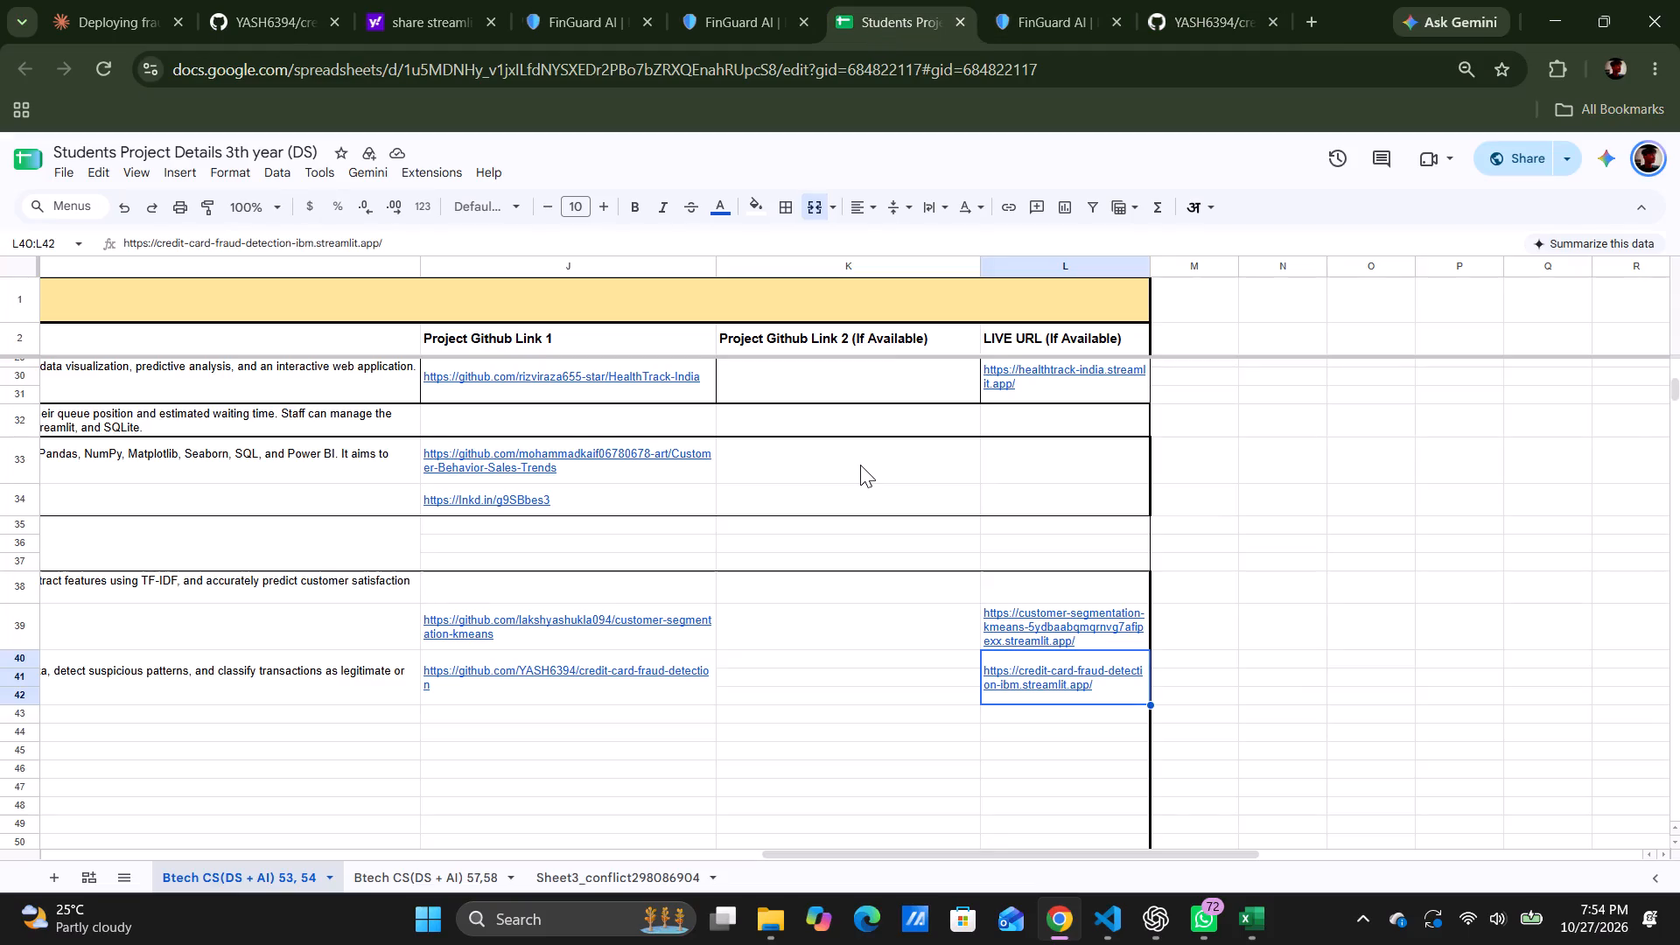
pyautogui.hscroll(13, 1679, 548)
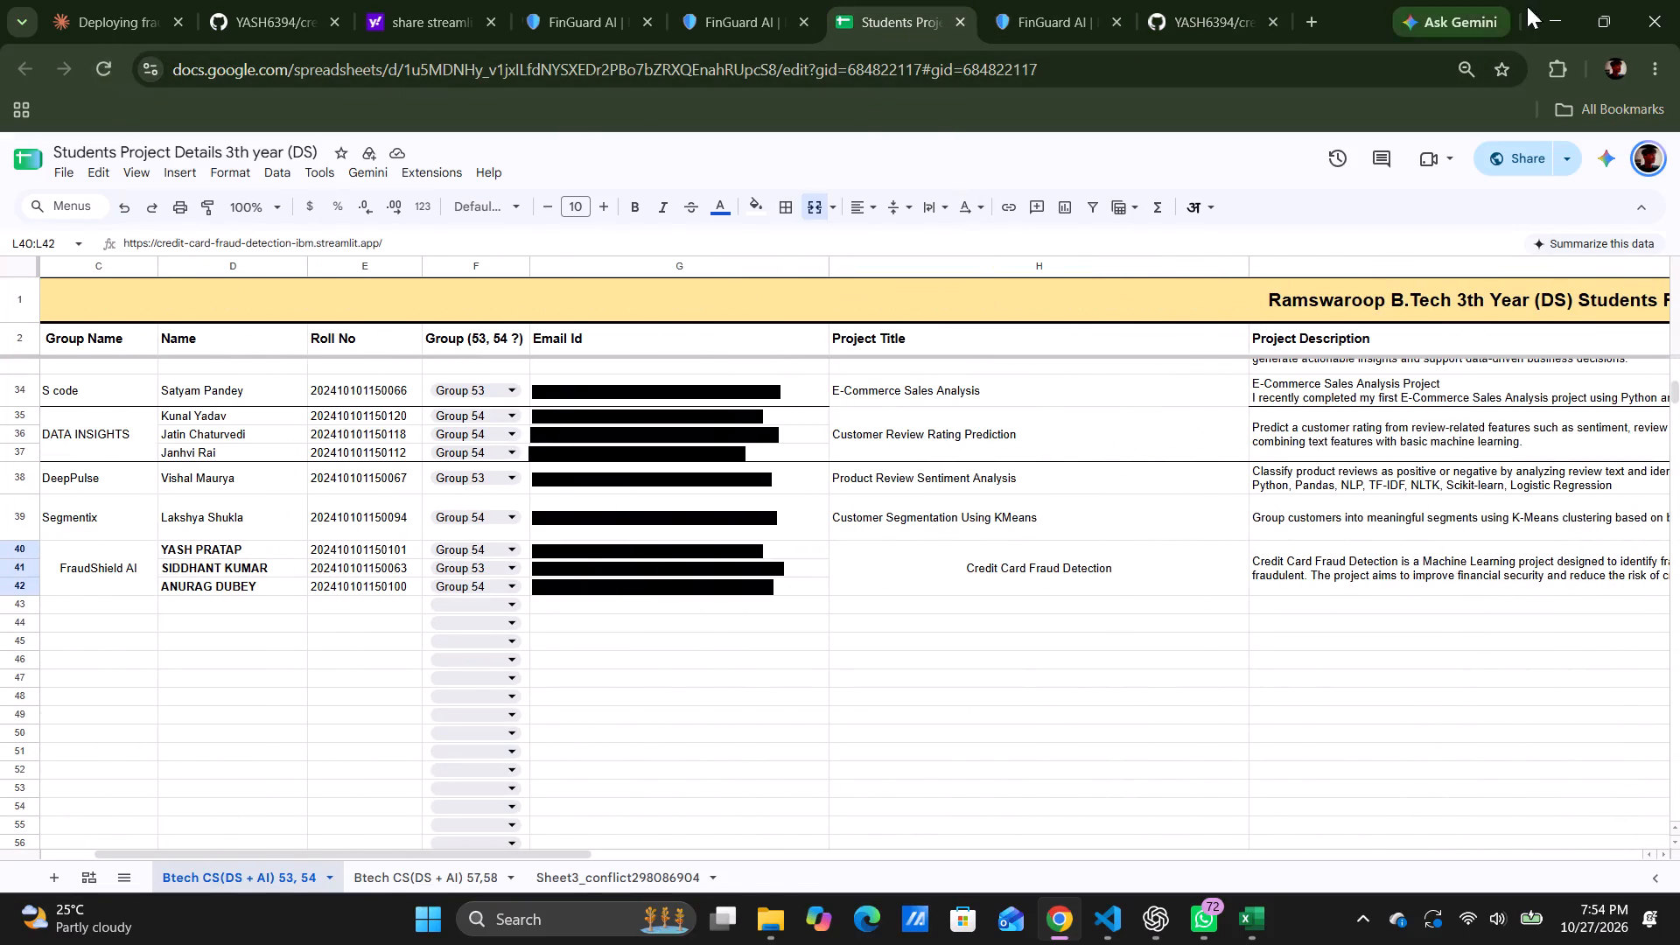
# Close the browser window containing the project spreadsheet.
pyautogui.click(1640, 14)
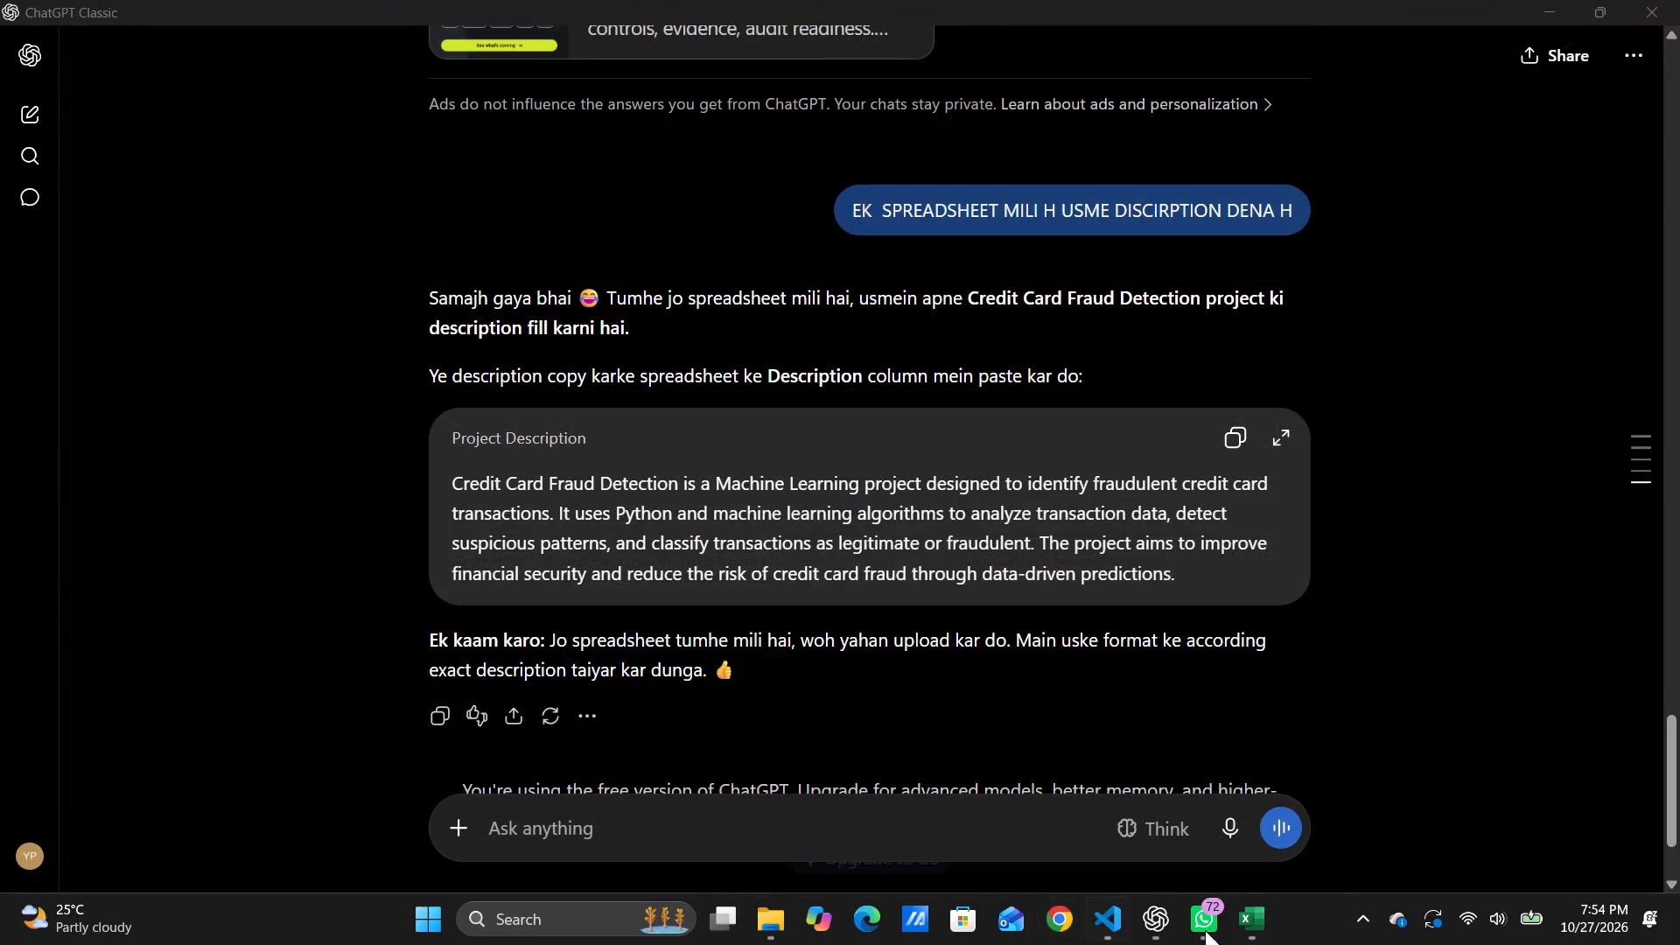
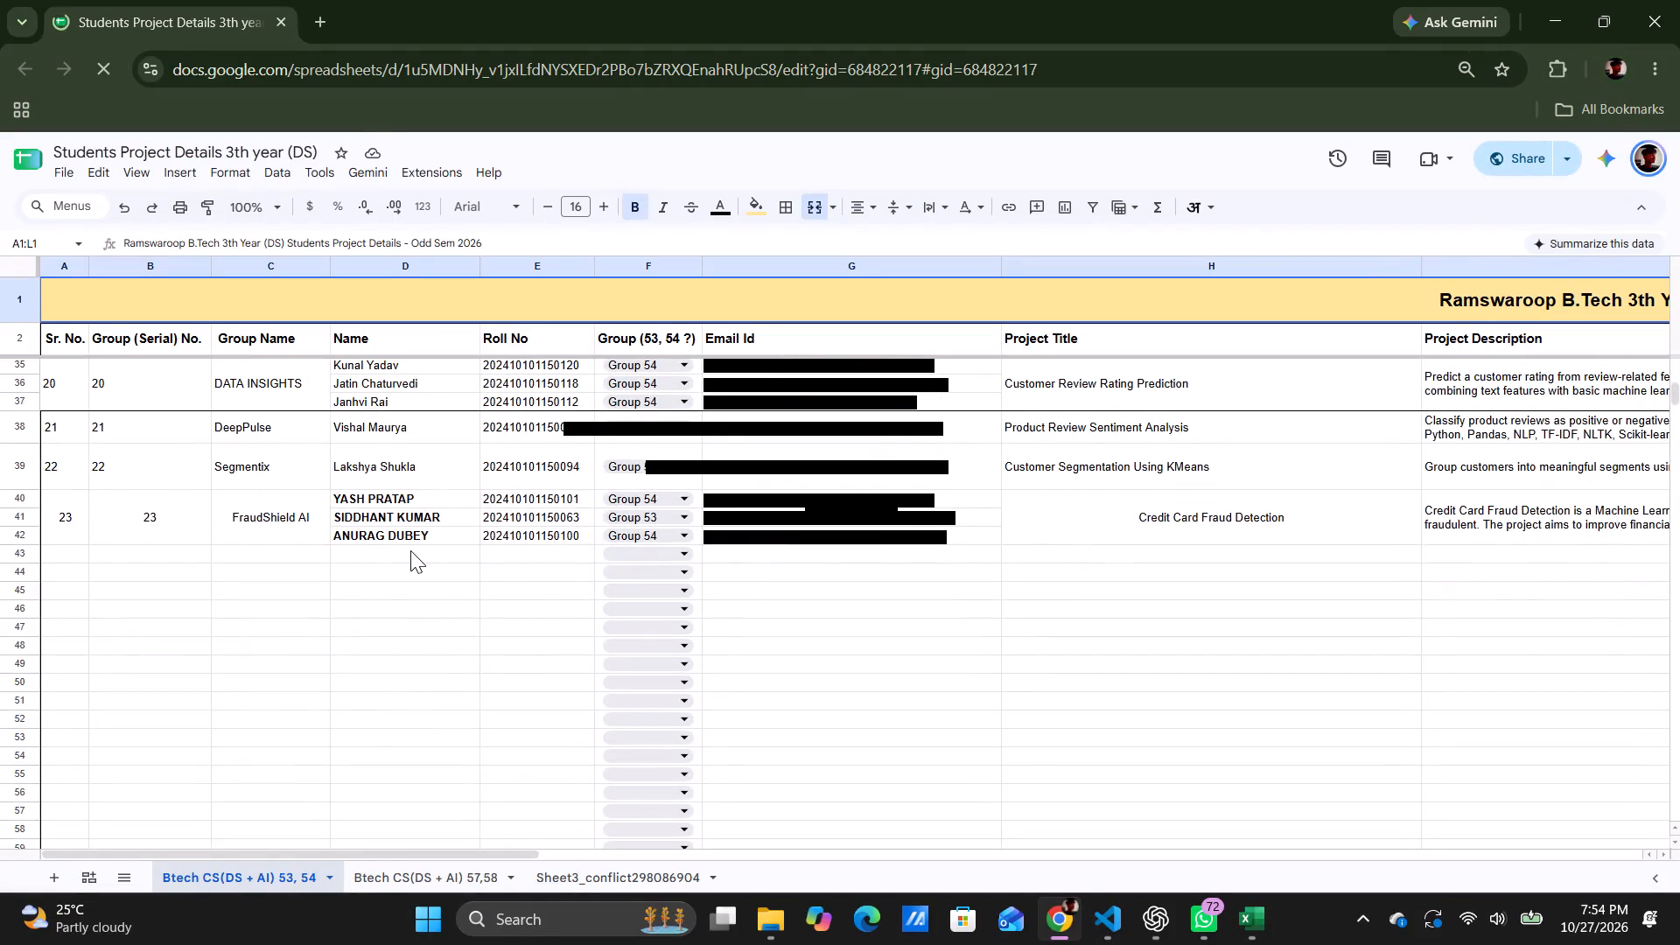
# Review the FraudShield AI entry in rows 40 to 42 across all columns, from serial number to live URL.
pyautogui.hscroll(-3, 410, 550)
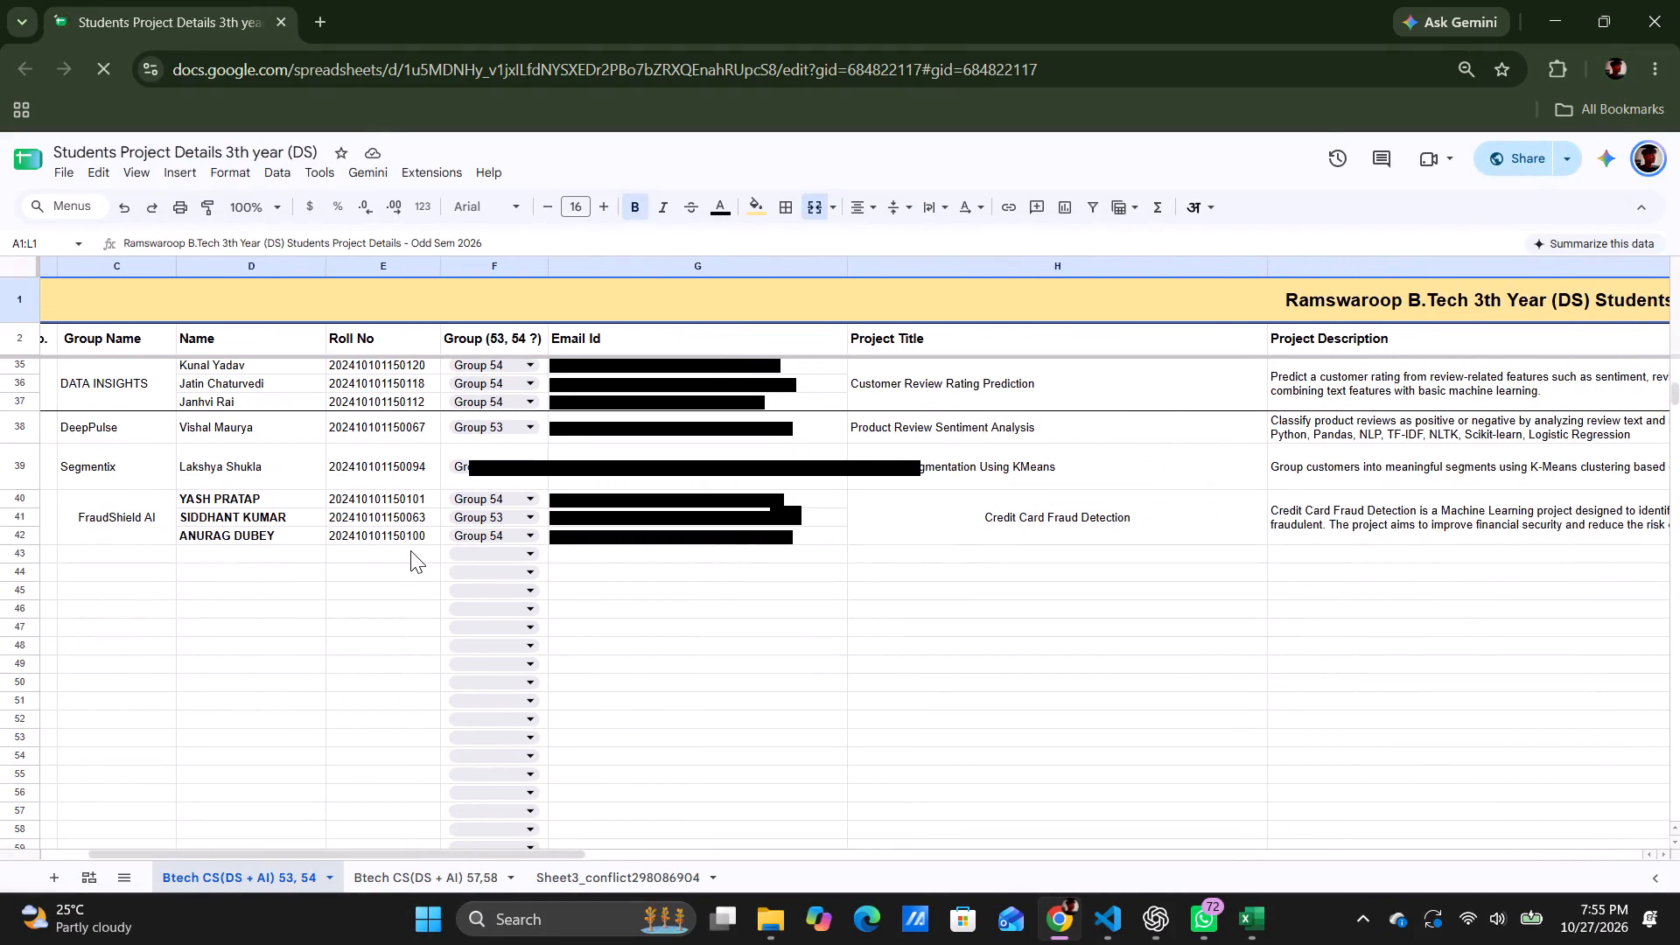
pyautogui.hscroll(-13, 410, 550)
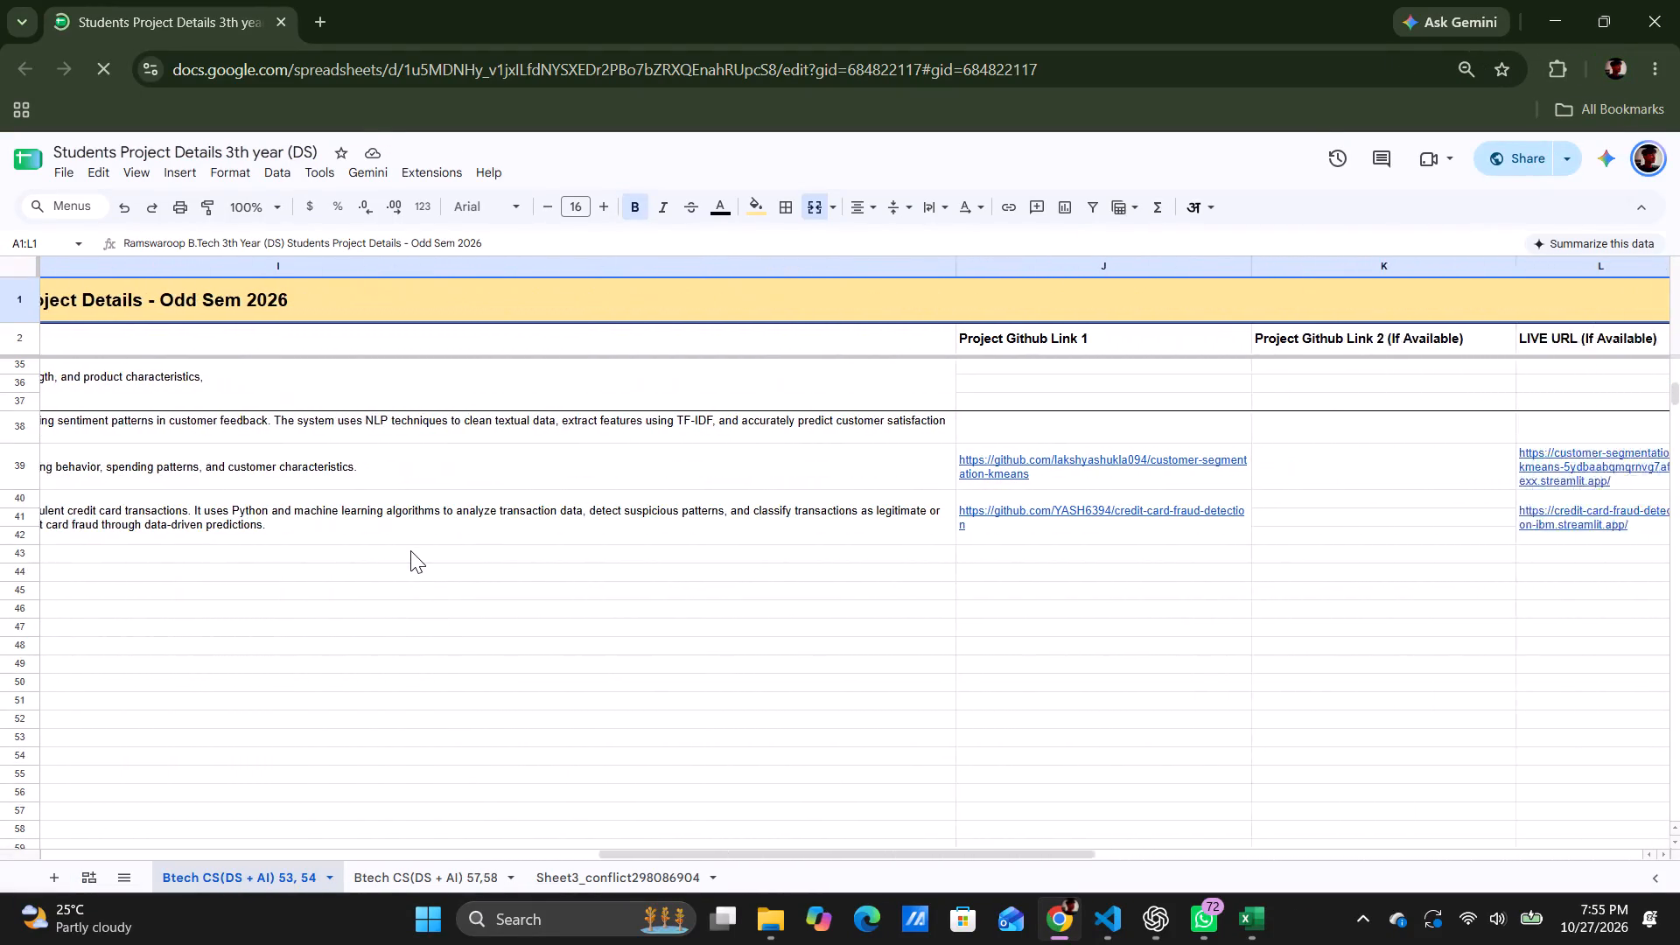
pyautogui.hscroll(-2, 410, 550)
pyautogui.hscroll(2, 410, 550)
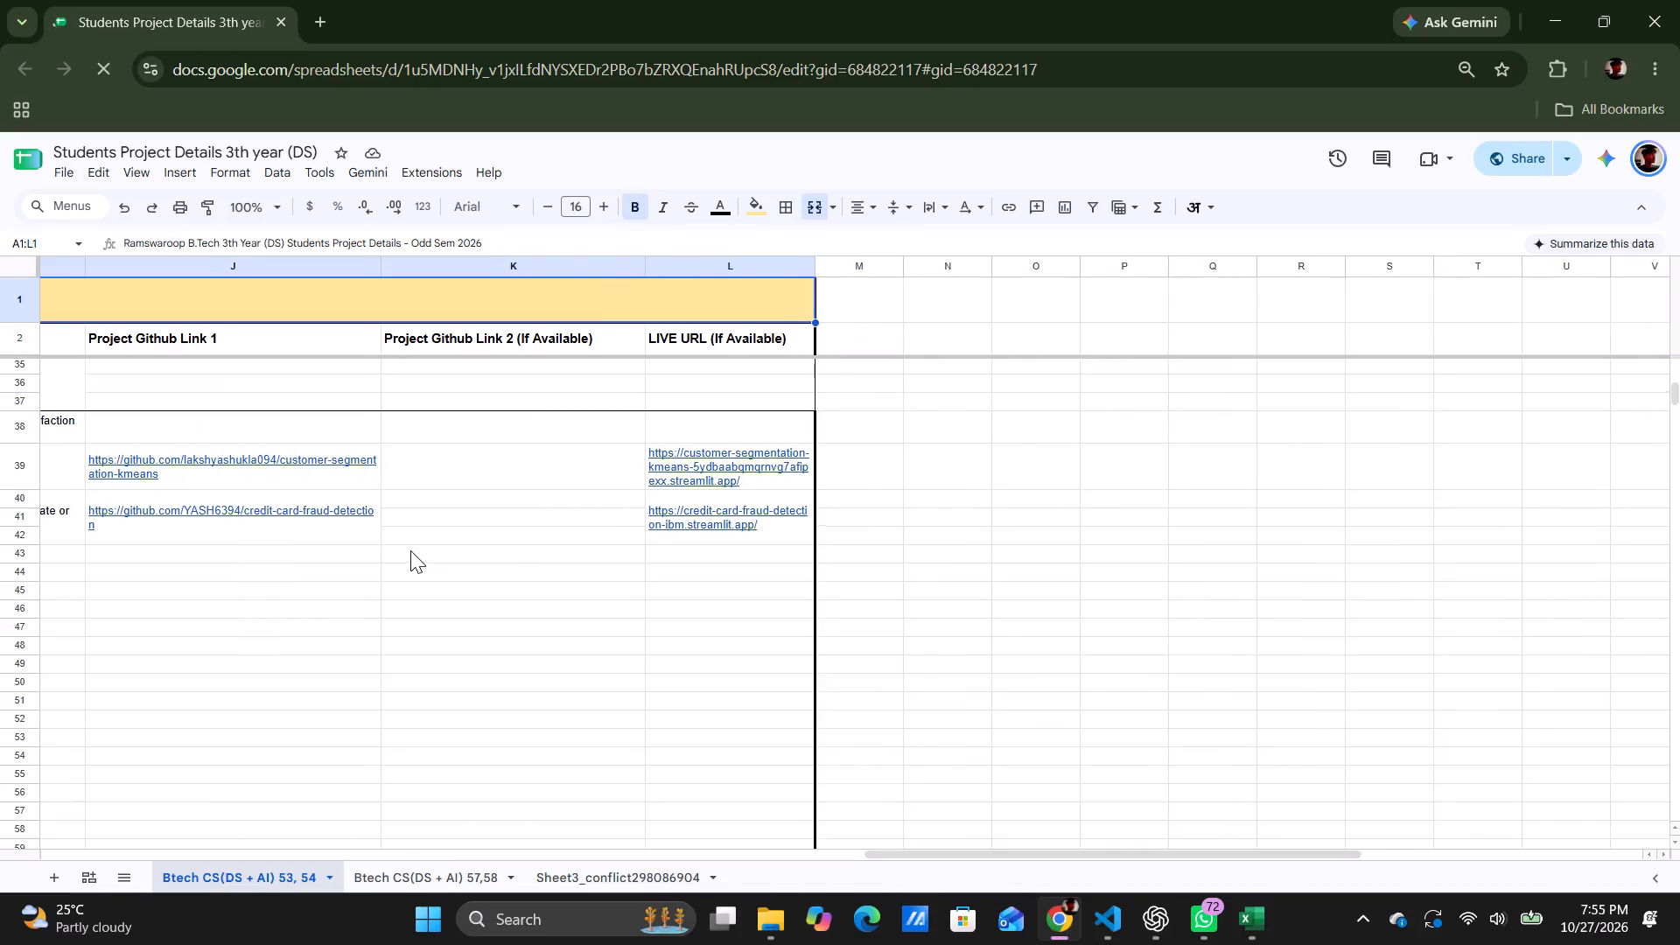
pyautogui.hscroll(4, 410, 550)
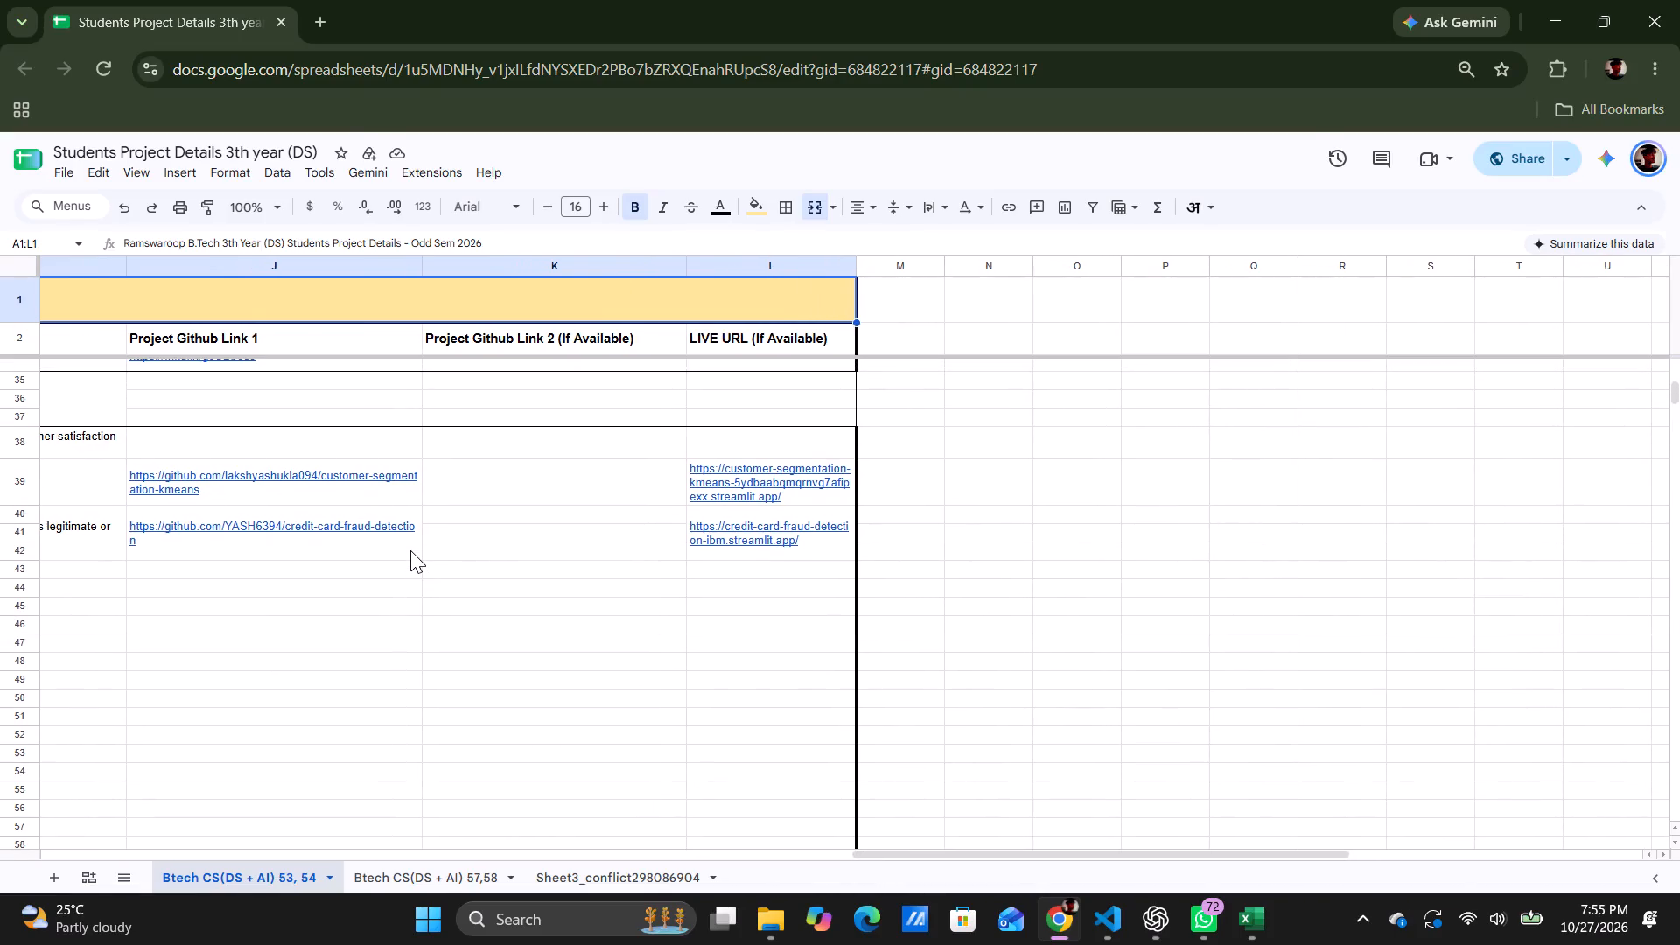
pyautogui.hscroll(7, 410, 550)
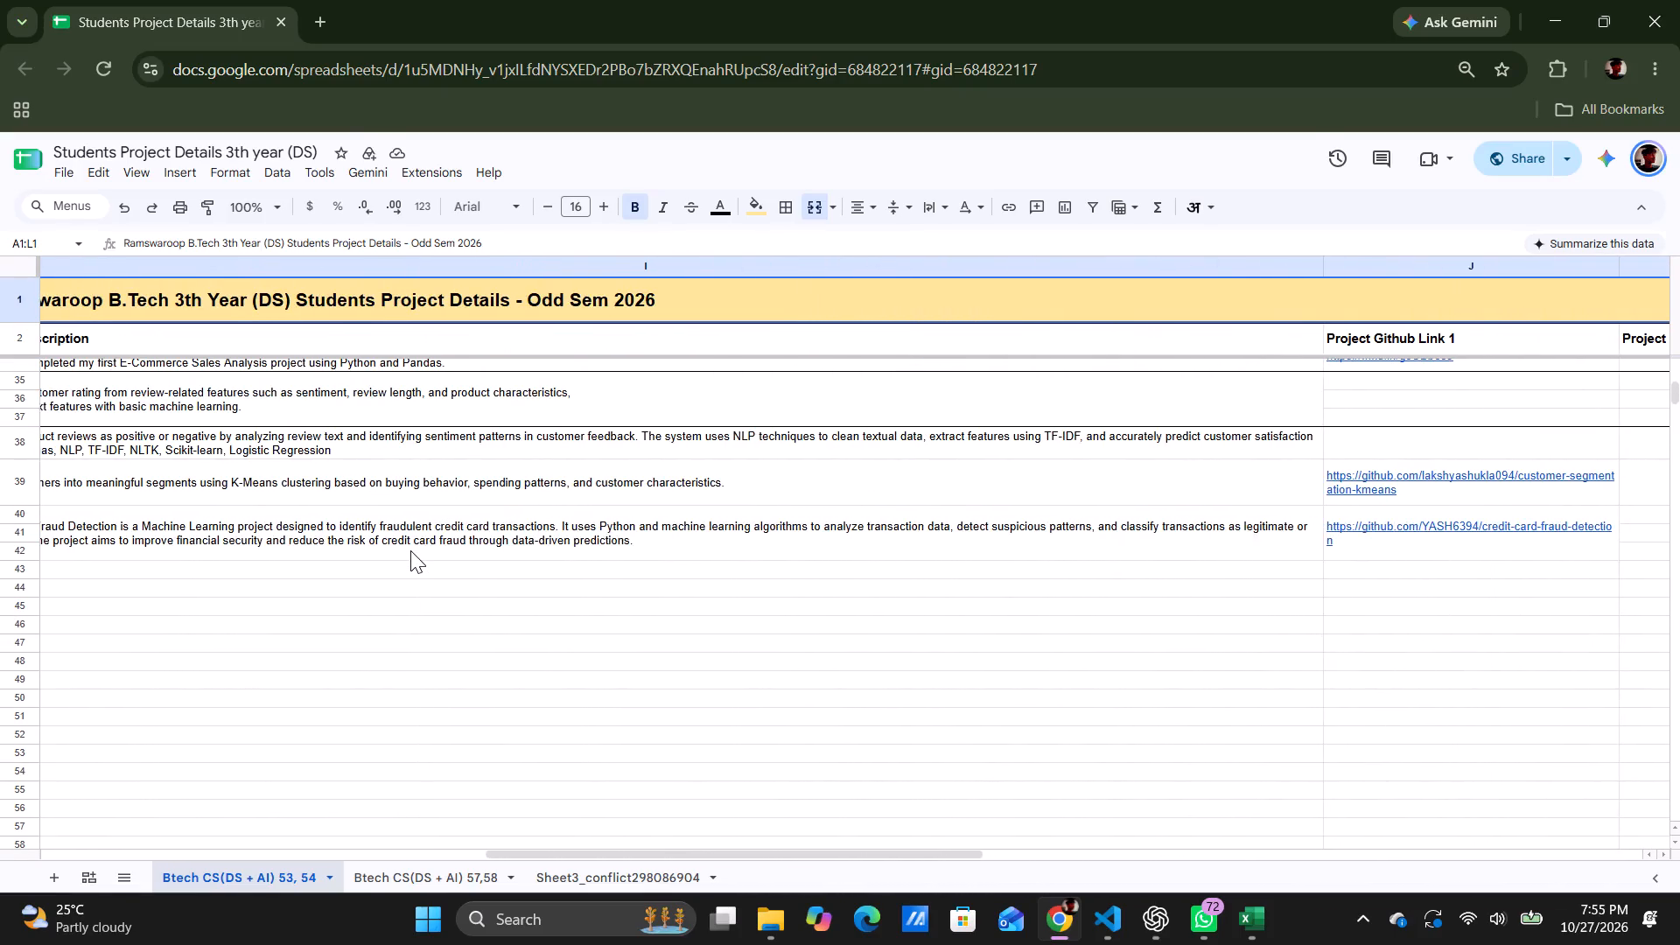
pyautogui.hscroll(9, 410, 550)
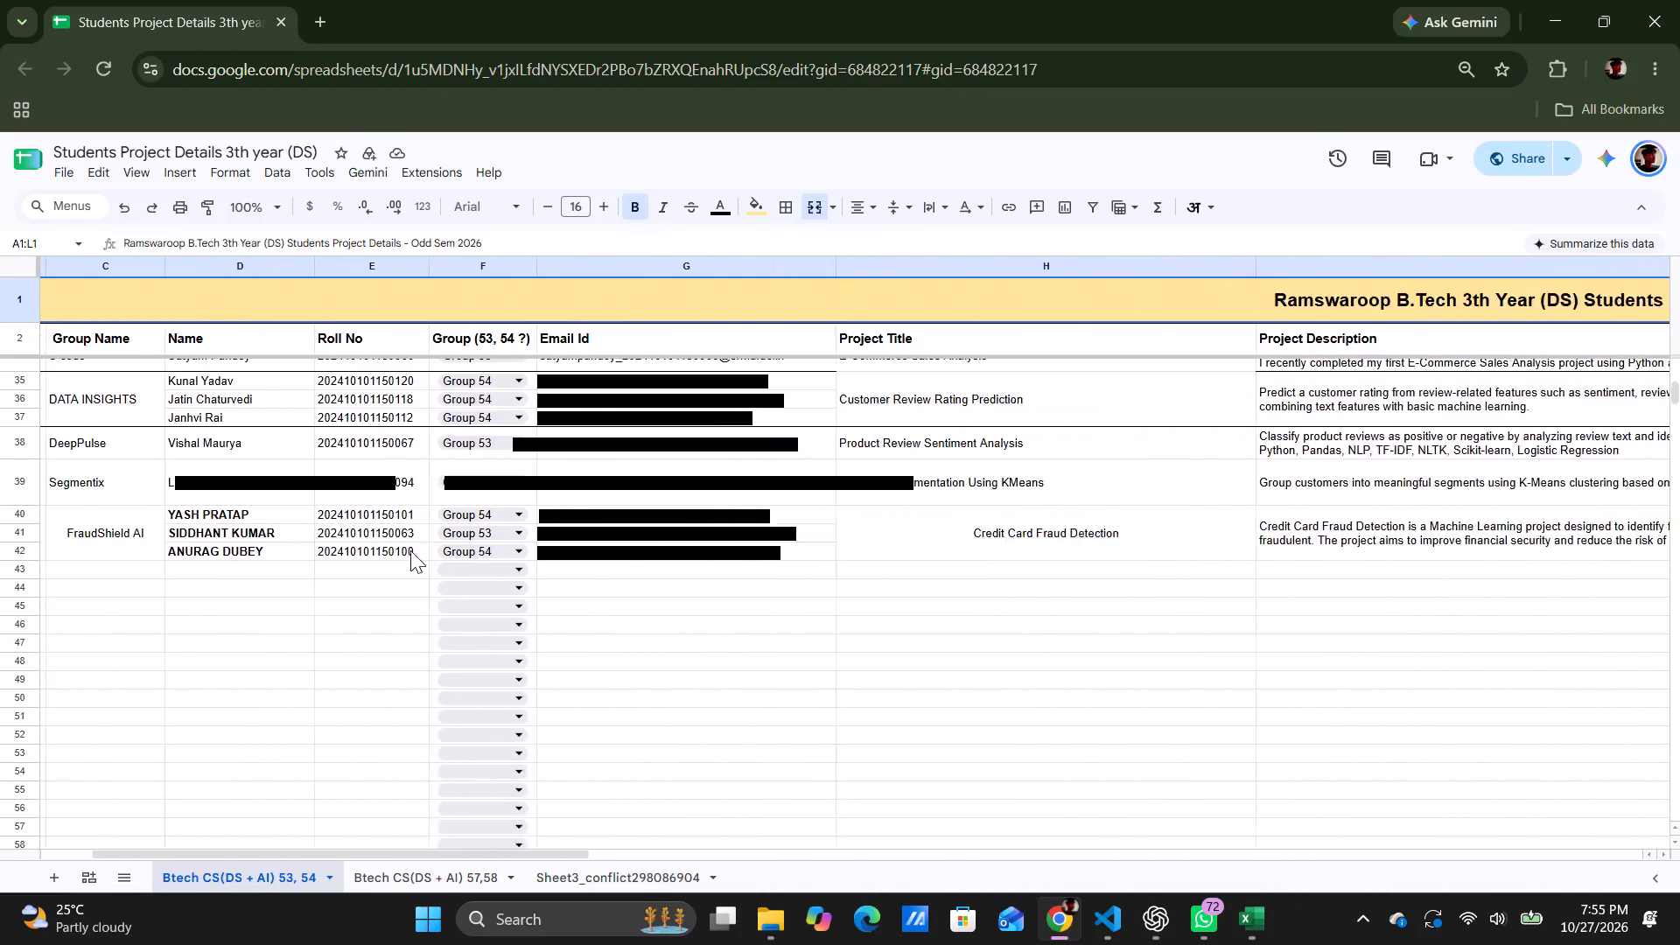
pyautogui.hscroll(1, 410, 550)
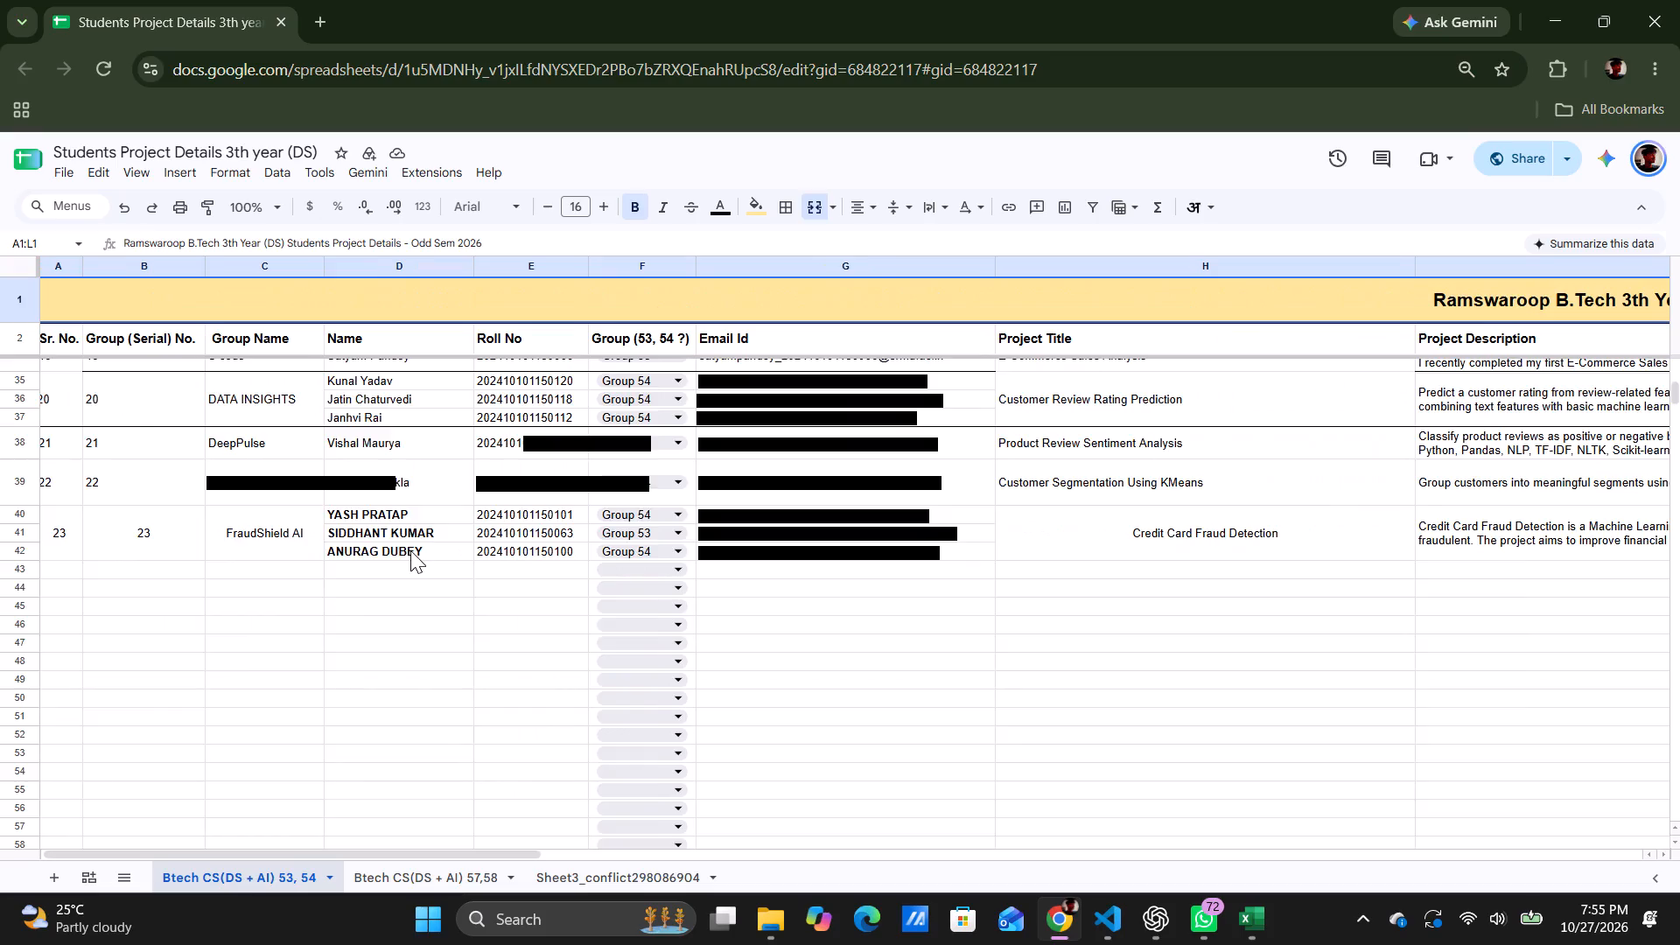
# Look through the other groups' entries in the Btech CS(DS + AI) 53, 54 sheet, including their GitHub links and live URLs.
pyautogui.scroll(8, 410, 550)
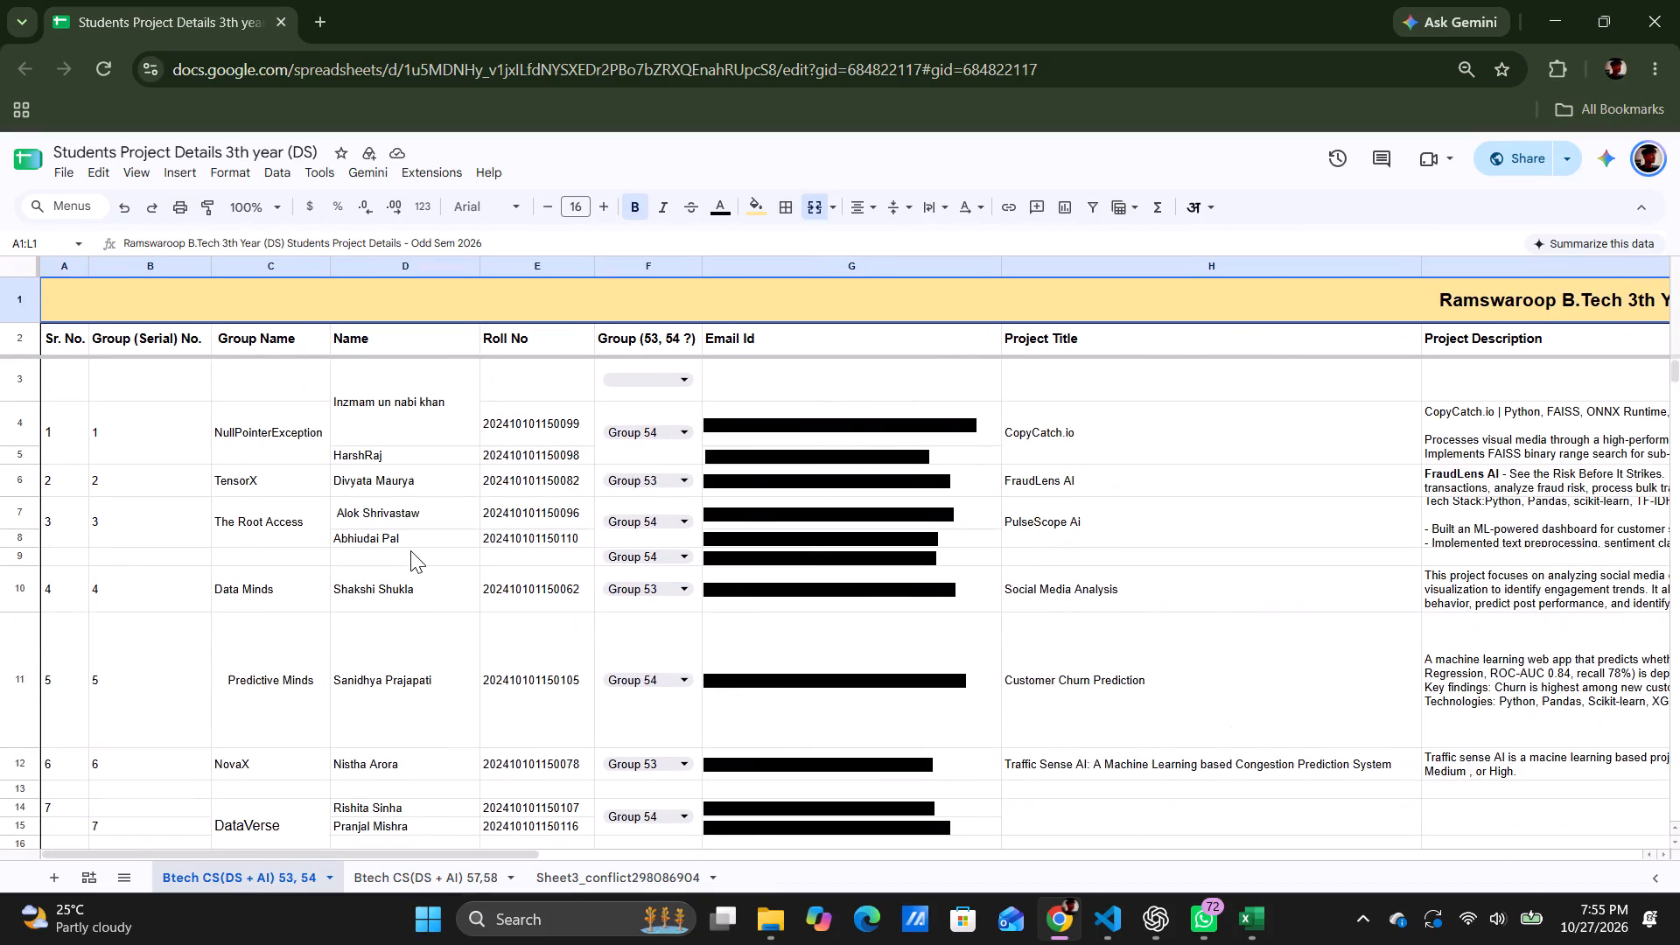
pyautogui.scroll(1, 410, 550)
pyautogui.scroll(-3, 410, 550)
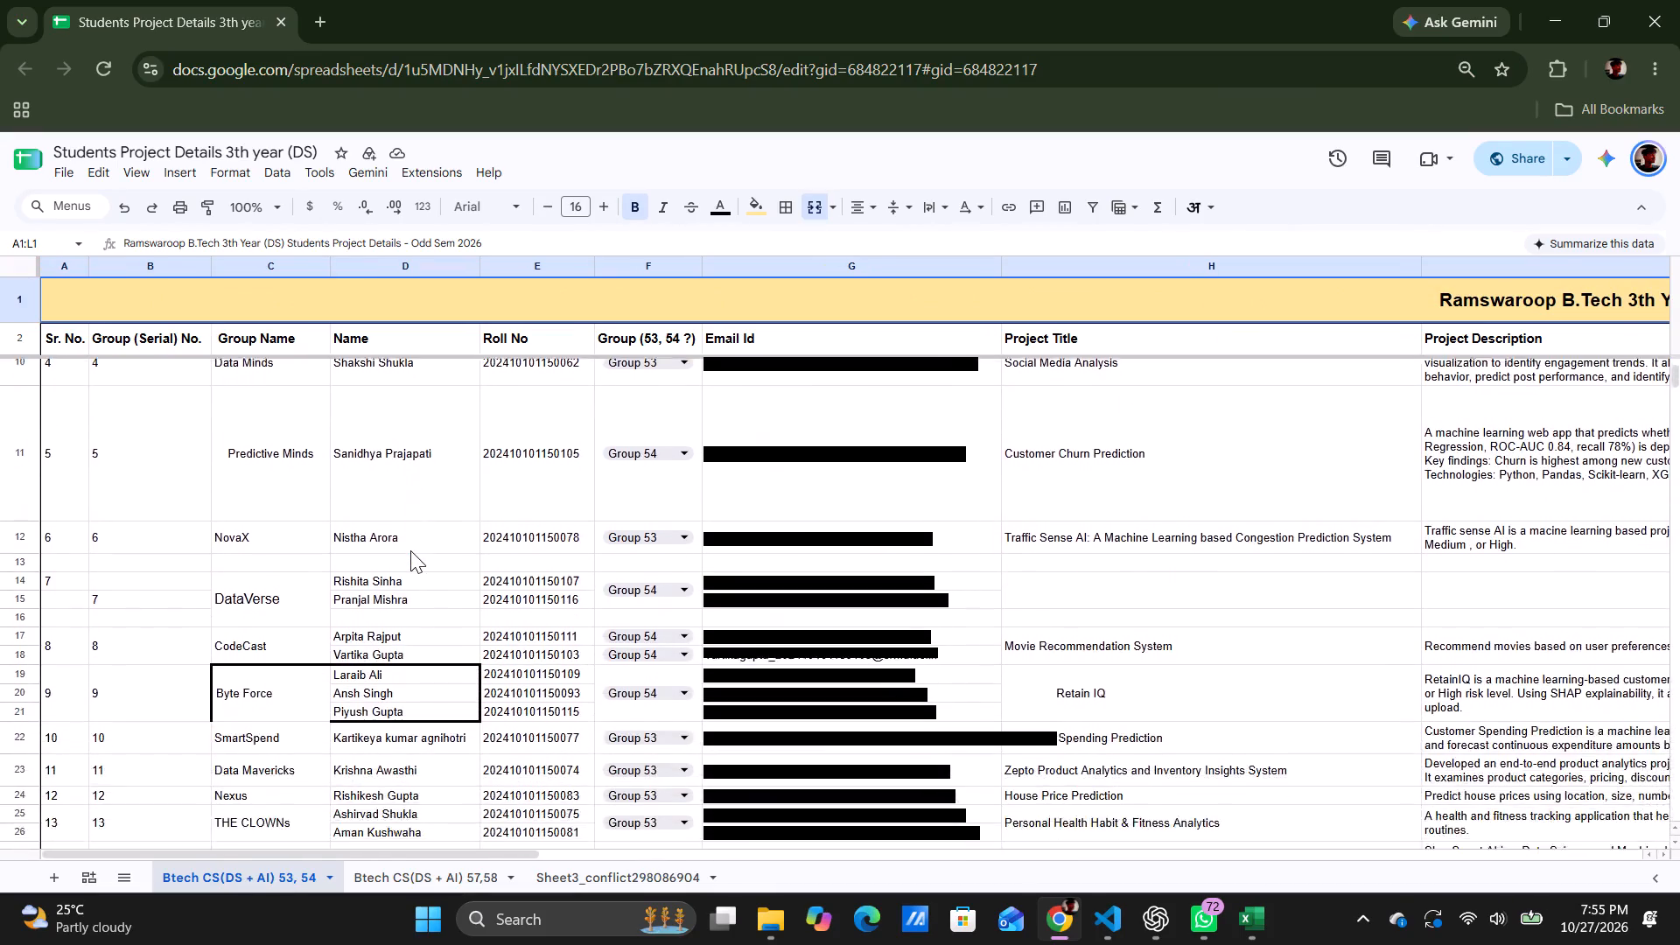
pyautogui.scroll(-1, 410, 550)
pyautogui.hscroll(-1, 410, 550)
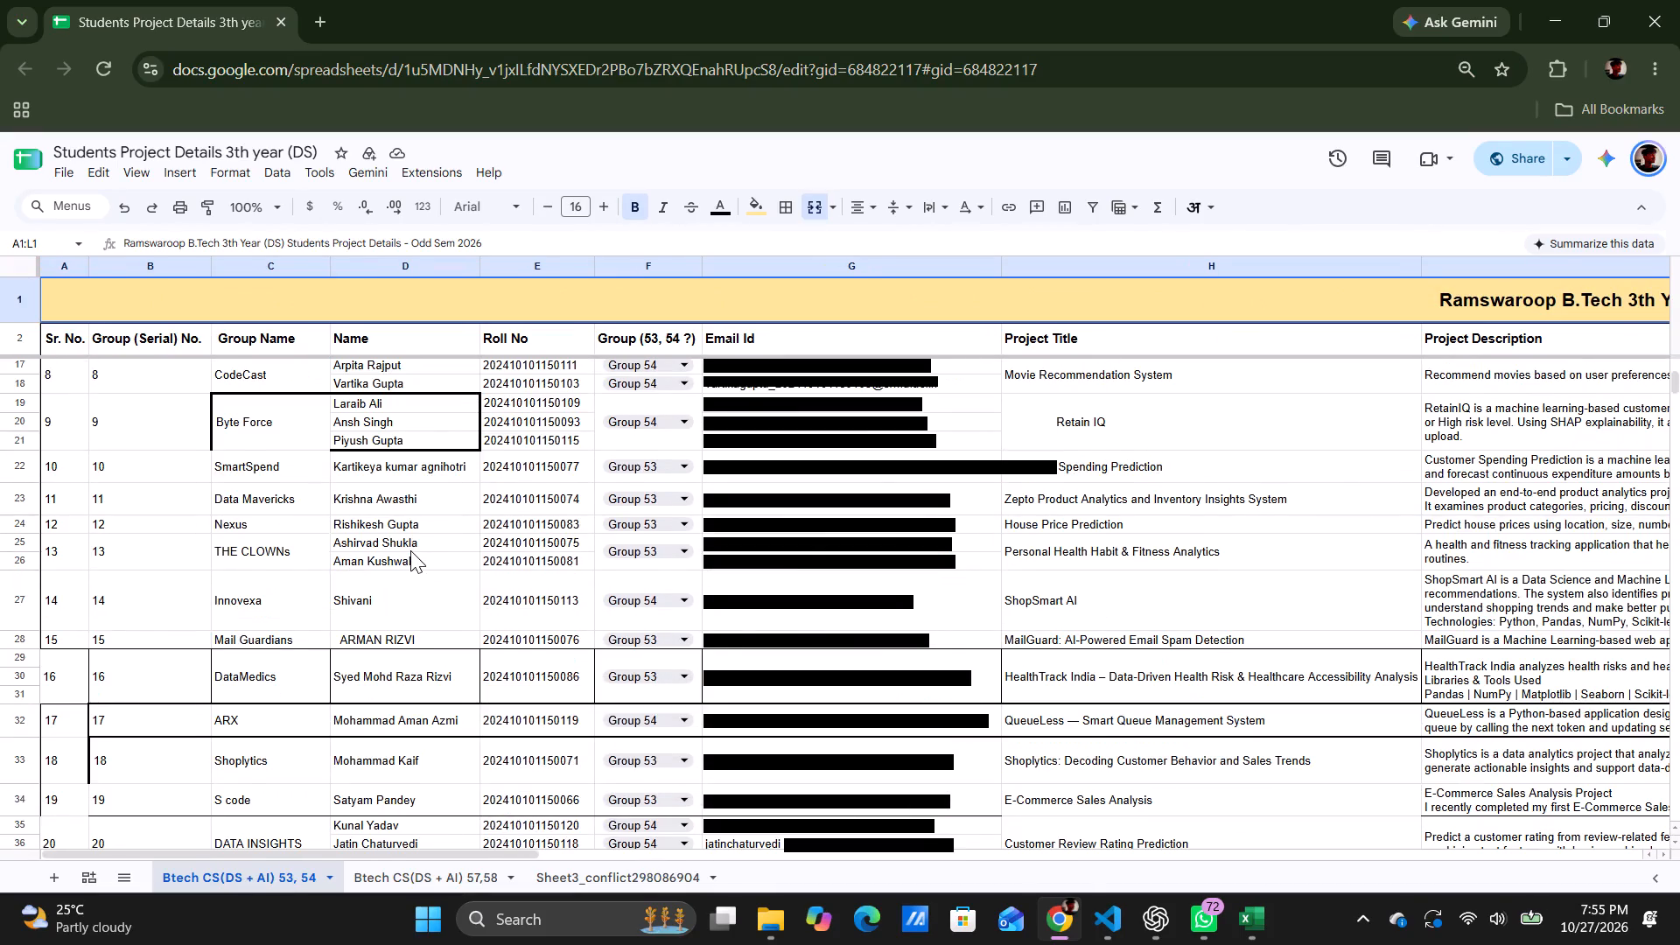
pyautogui.hscroll(-12, 410, 550)
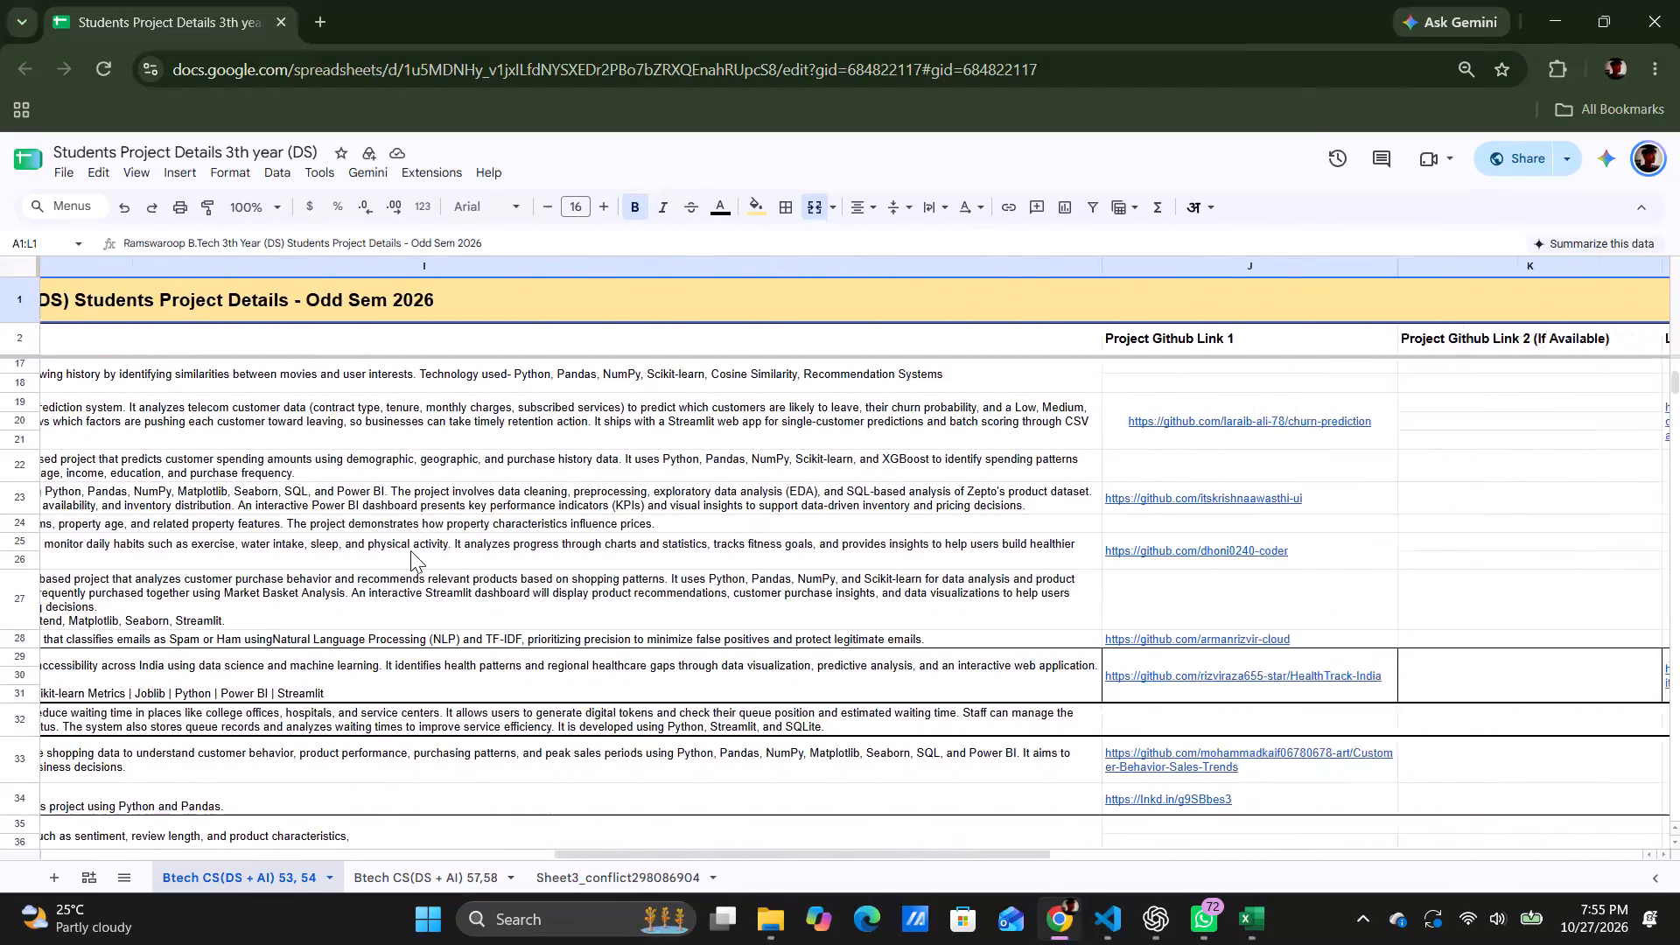
pyautogui.hscroll(-1, 410, 550)
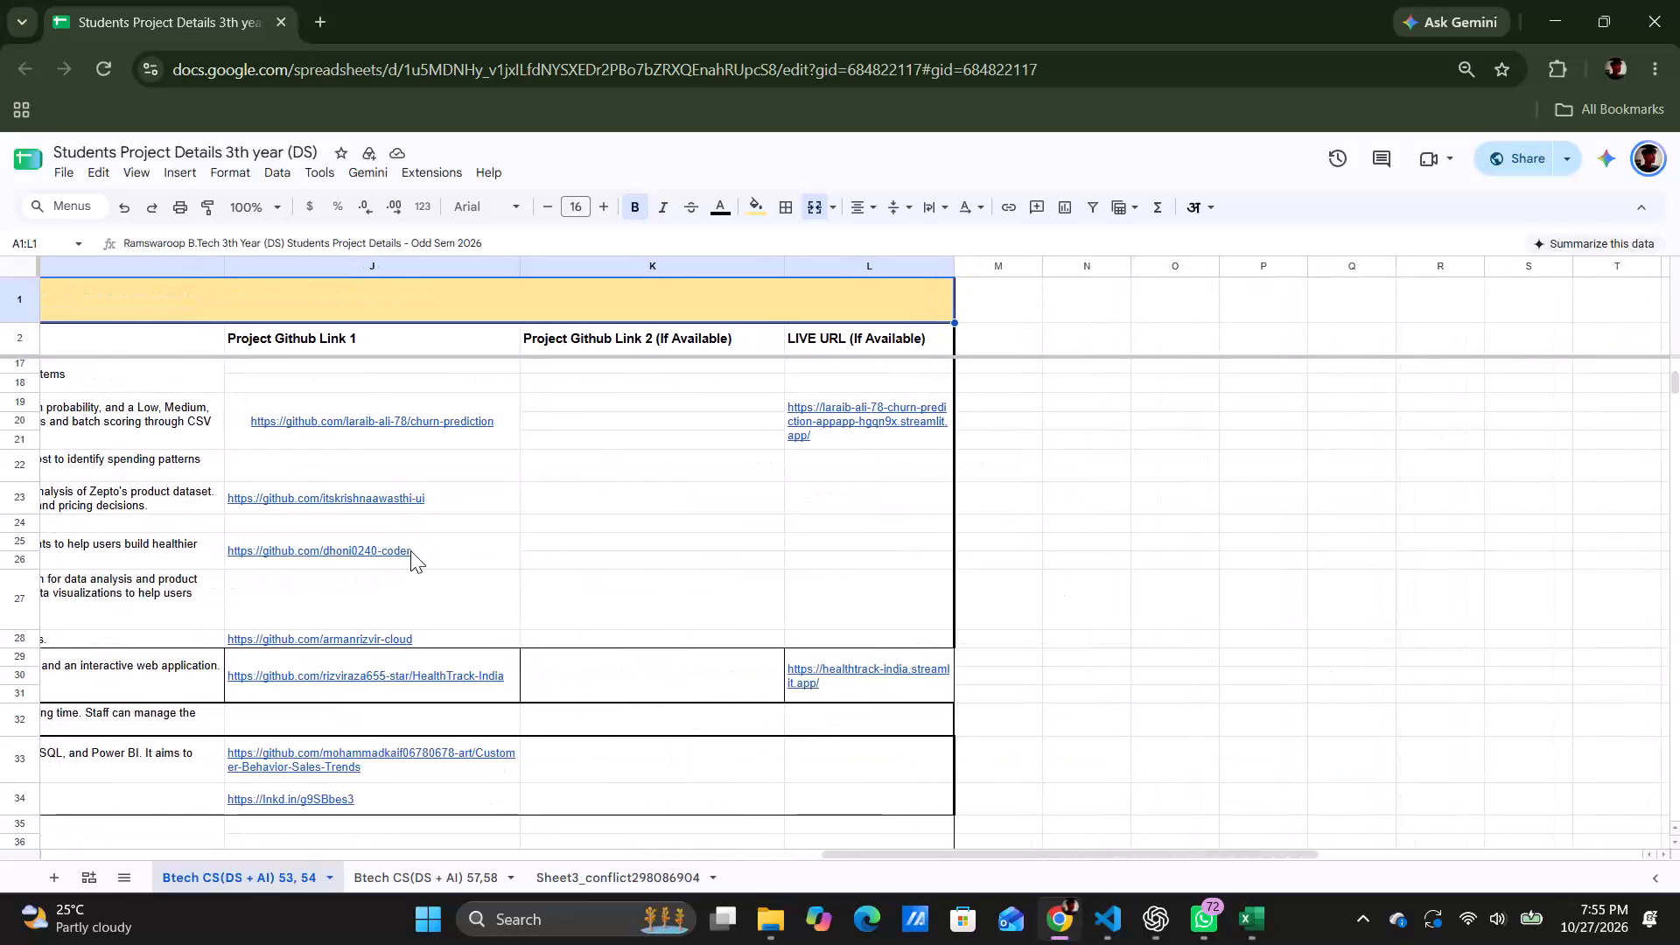
pyautogui.scroll(-2, 410, 550)
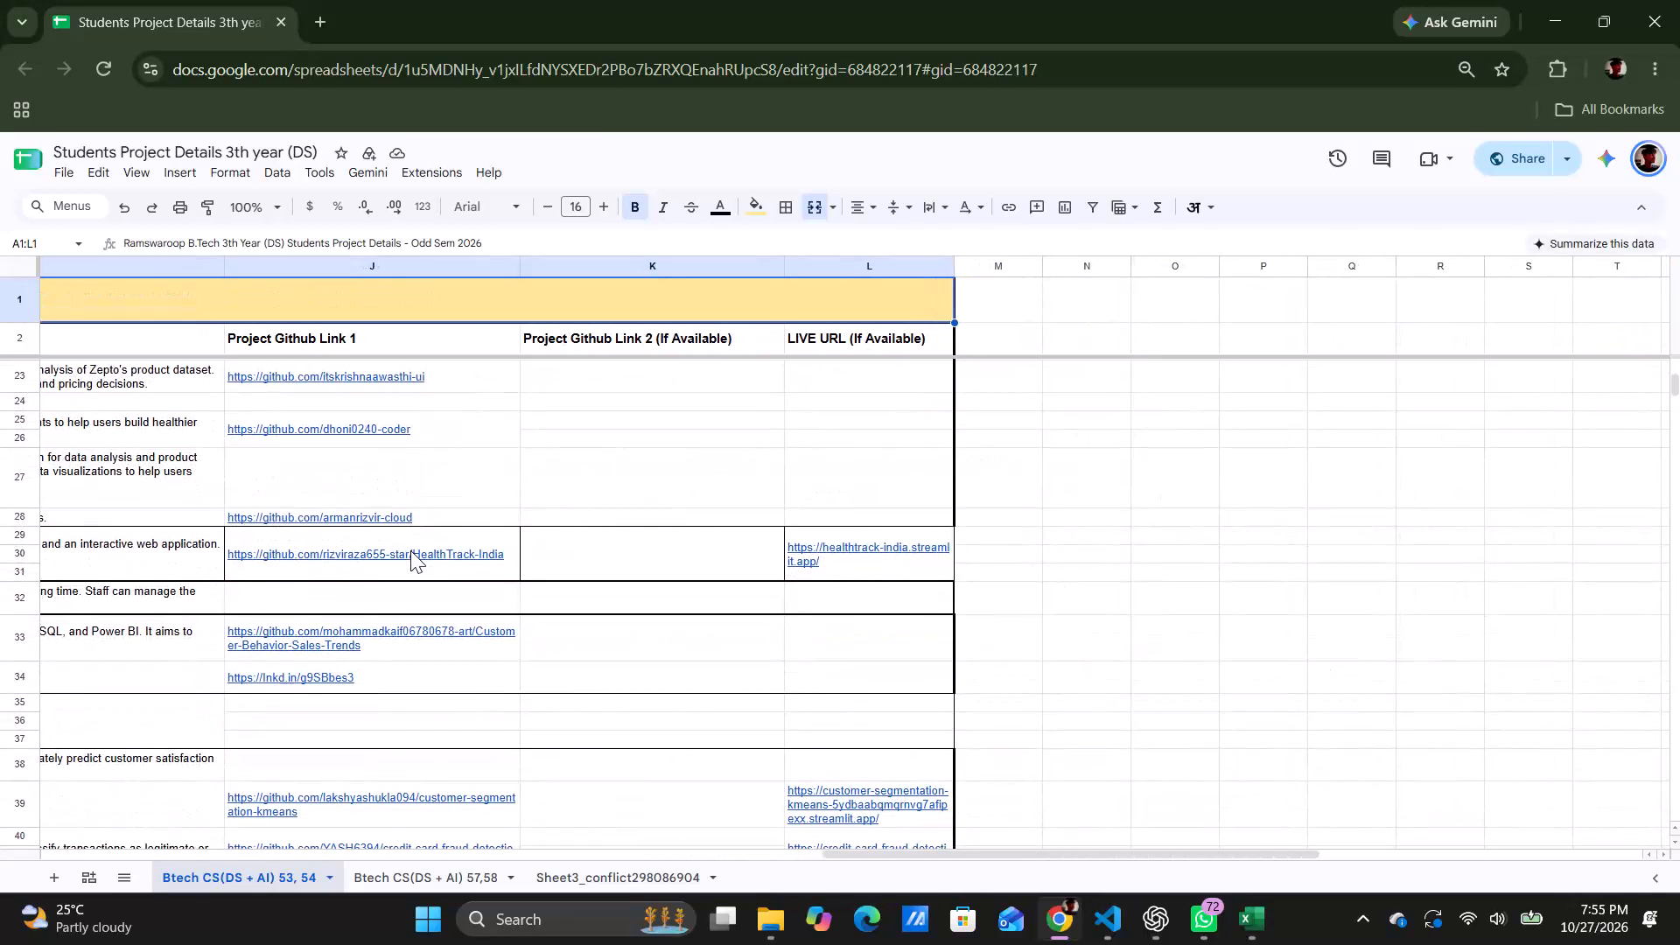
pyautogui.scroll(-2, 410, 550)
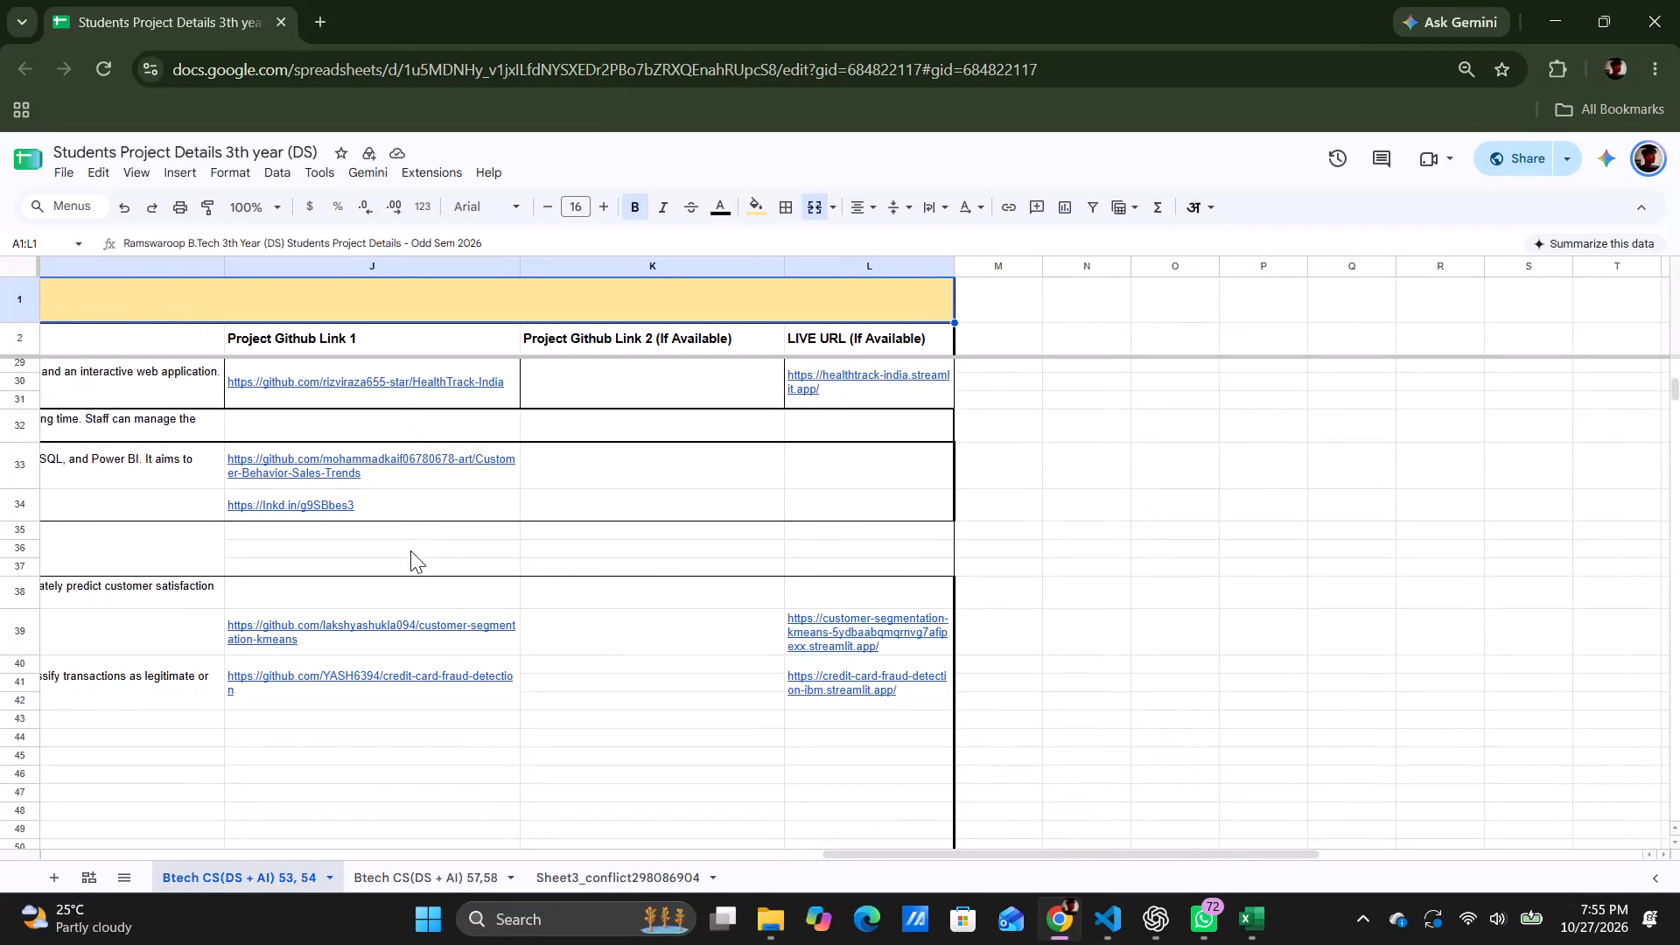
pyautogui.scroll(2, 816, 650)
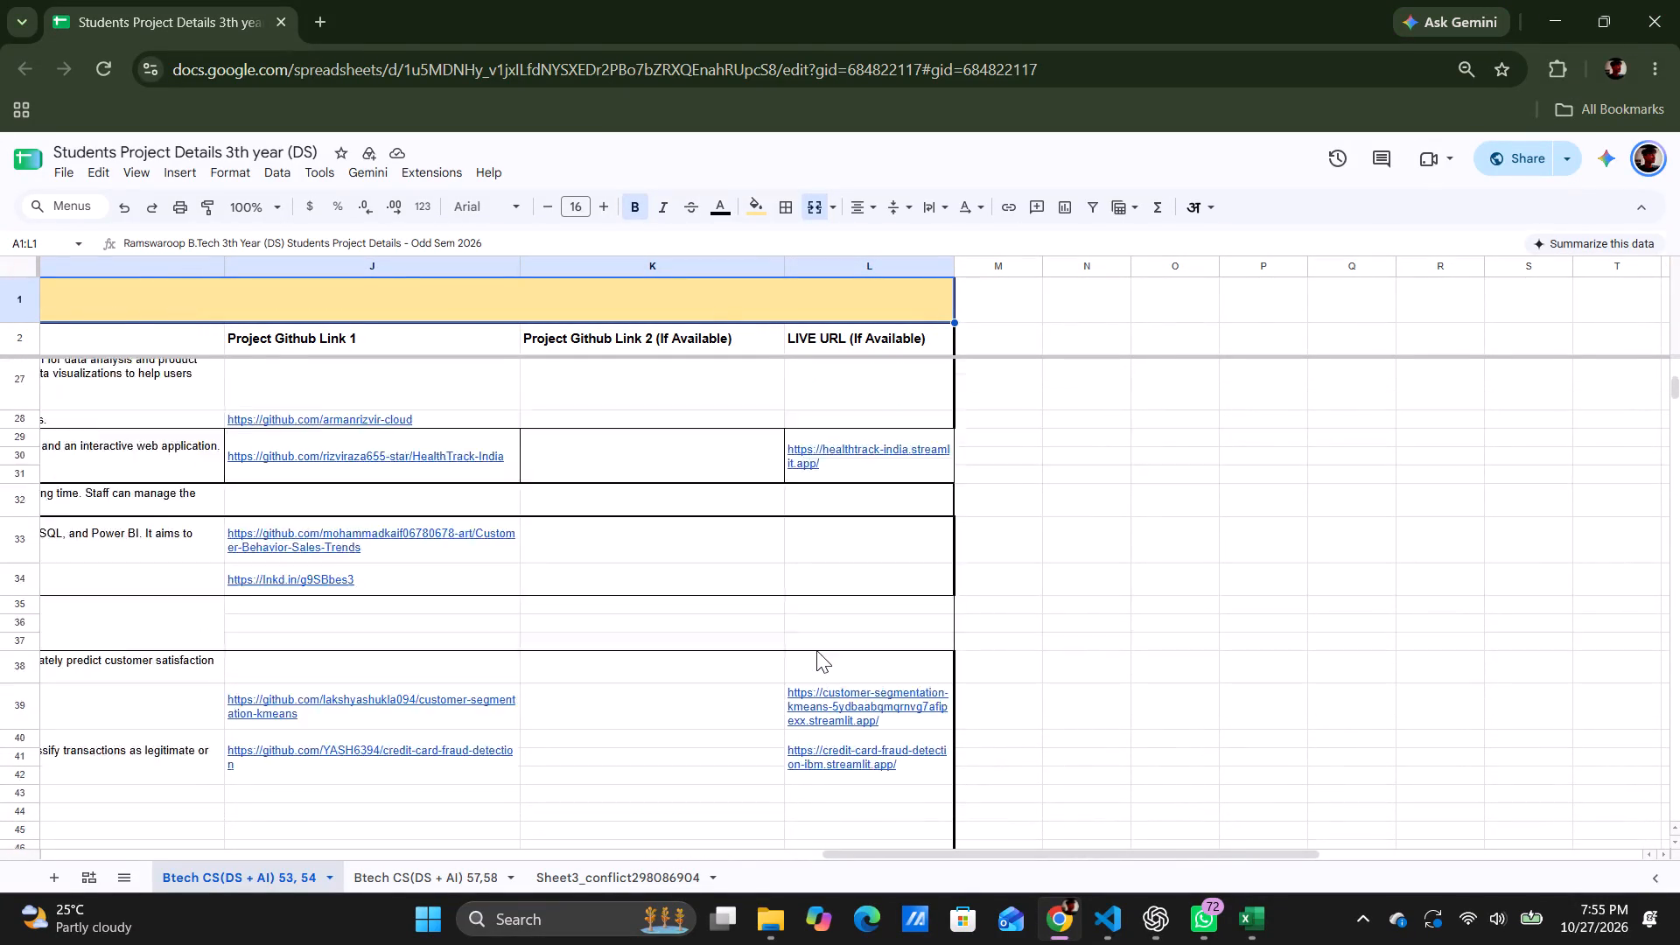
pyautogui.scroll(4, 816, 650)
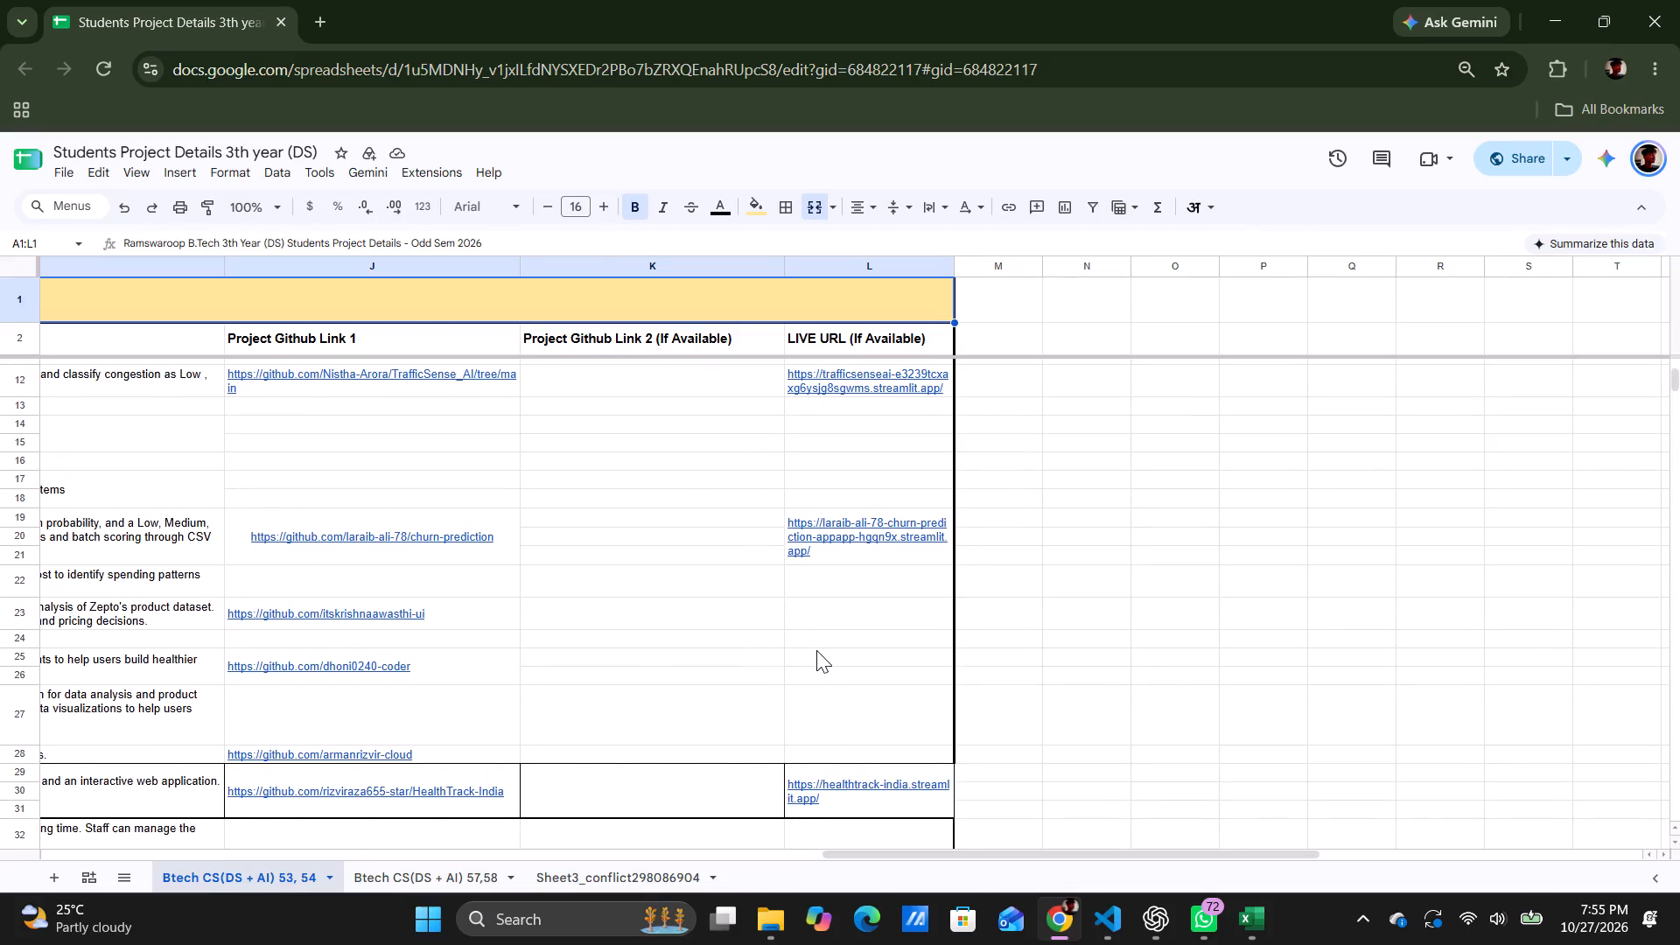
pyautogui.hscroll(8, 816, 650)
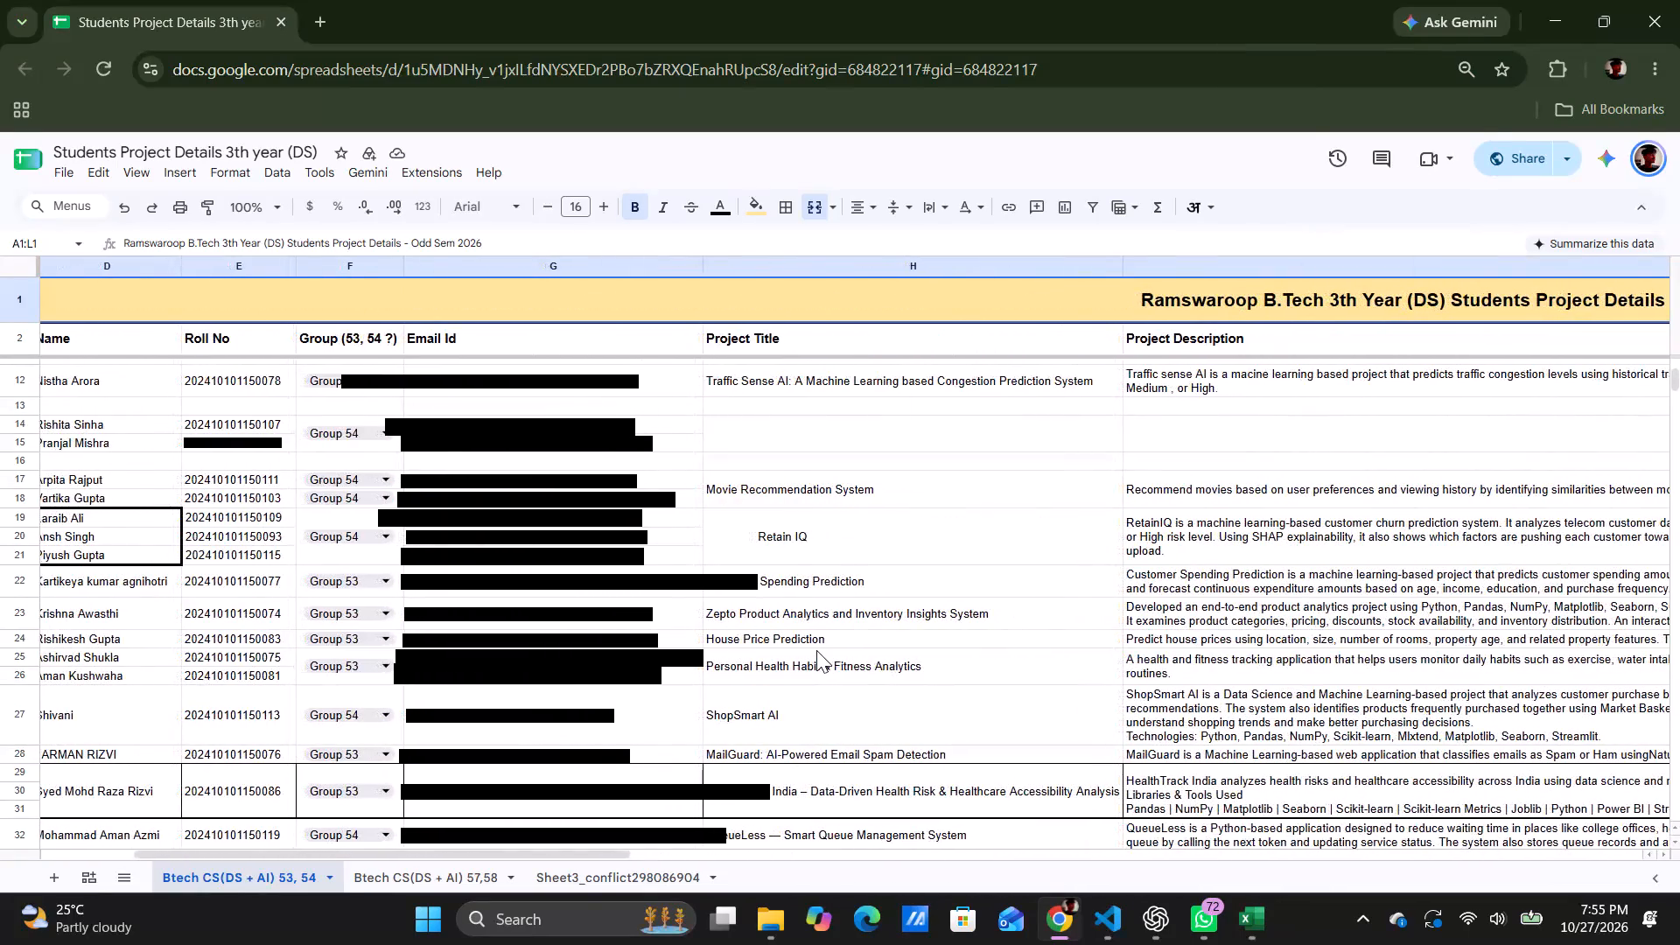
# Open the Byte Force group's live URL from merged cell L19:L21 and wake the sleeping churn prediction app to view it.
pyautogui.click(727, 664)
pyautogui.hscroll(-10, 727, 664)
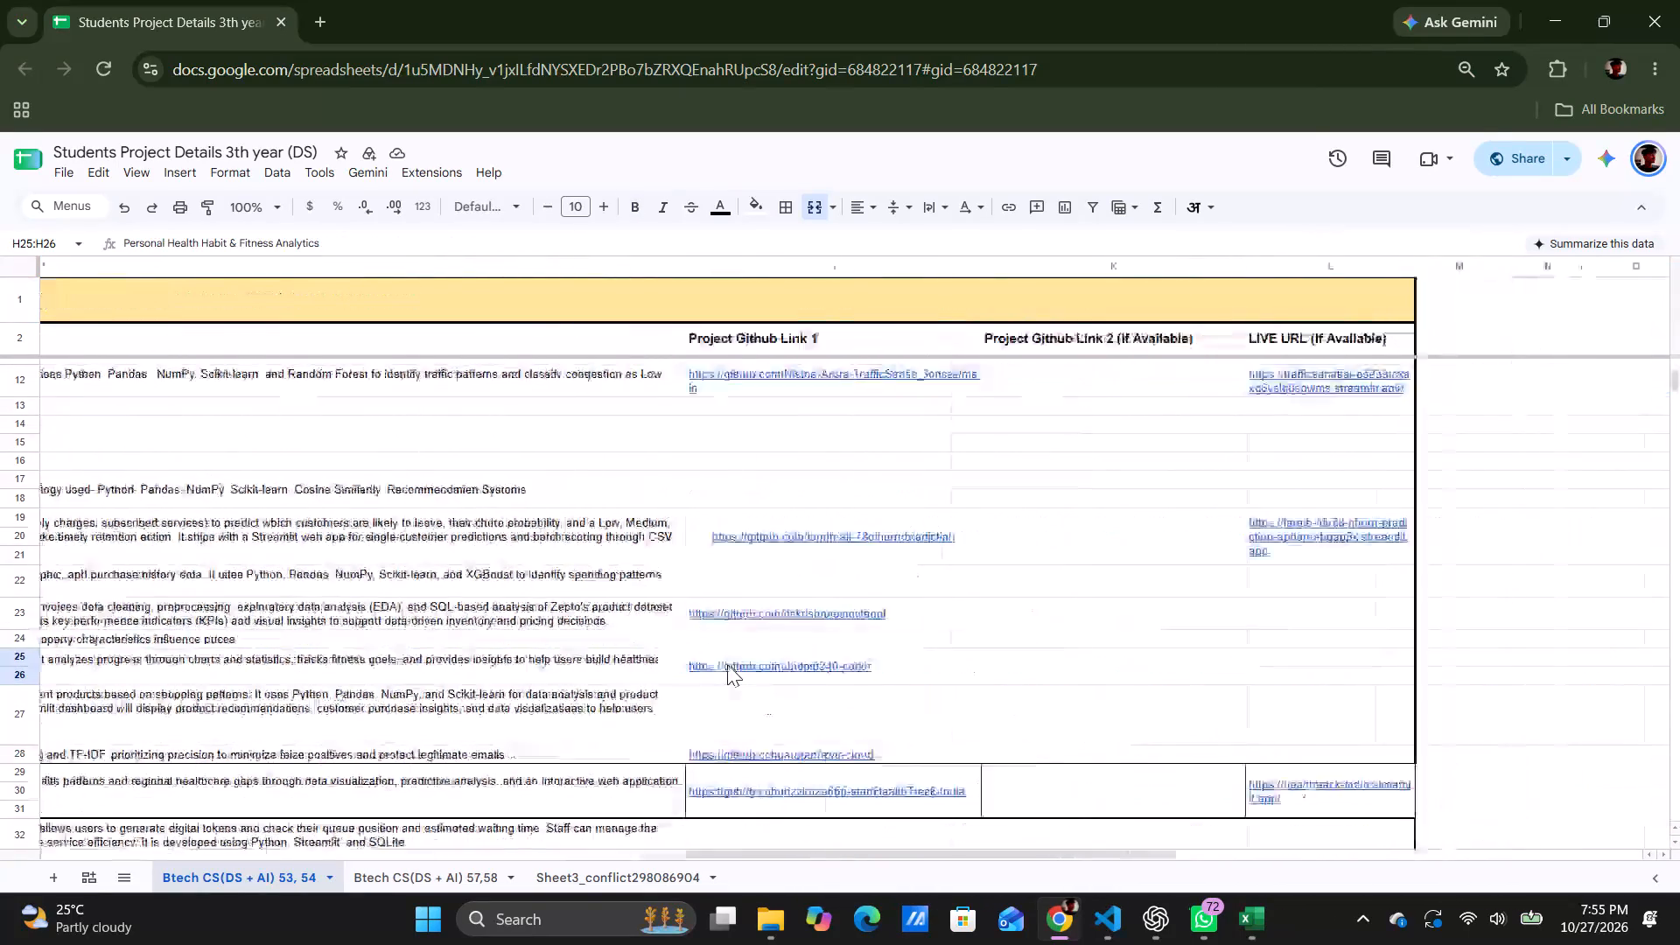
pyautogui.click(1131, 541)
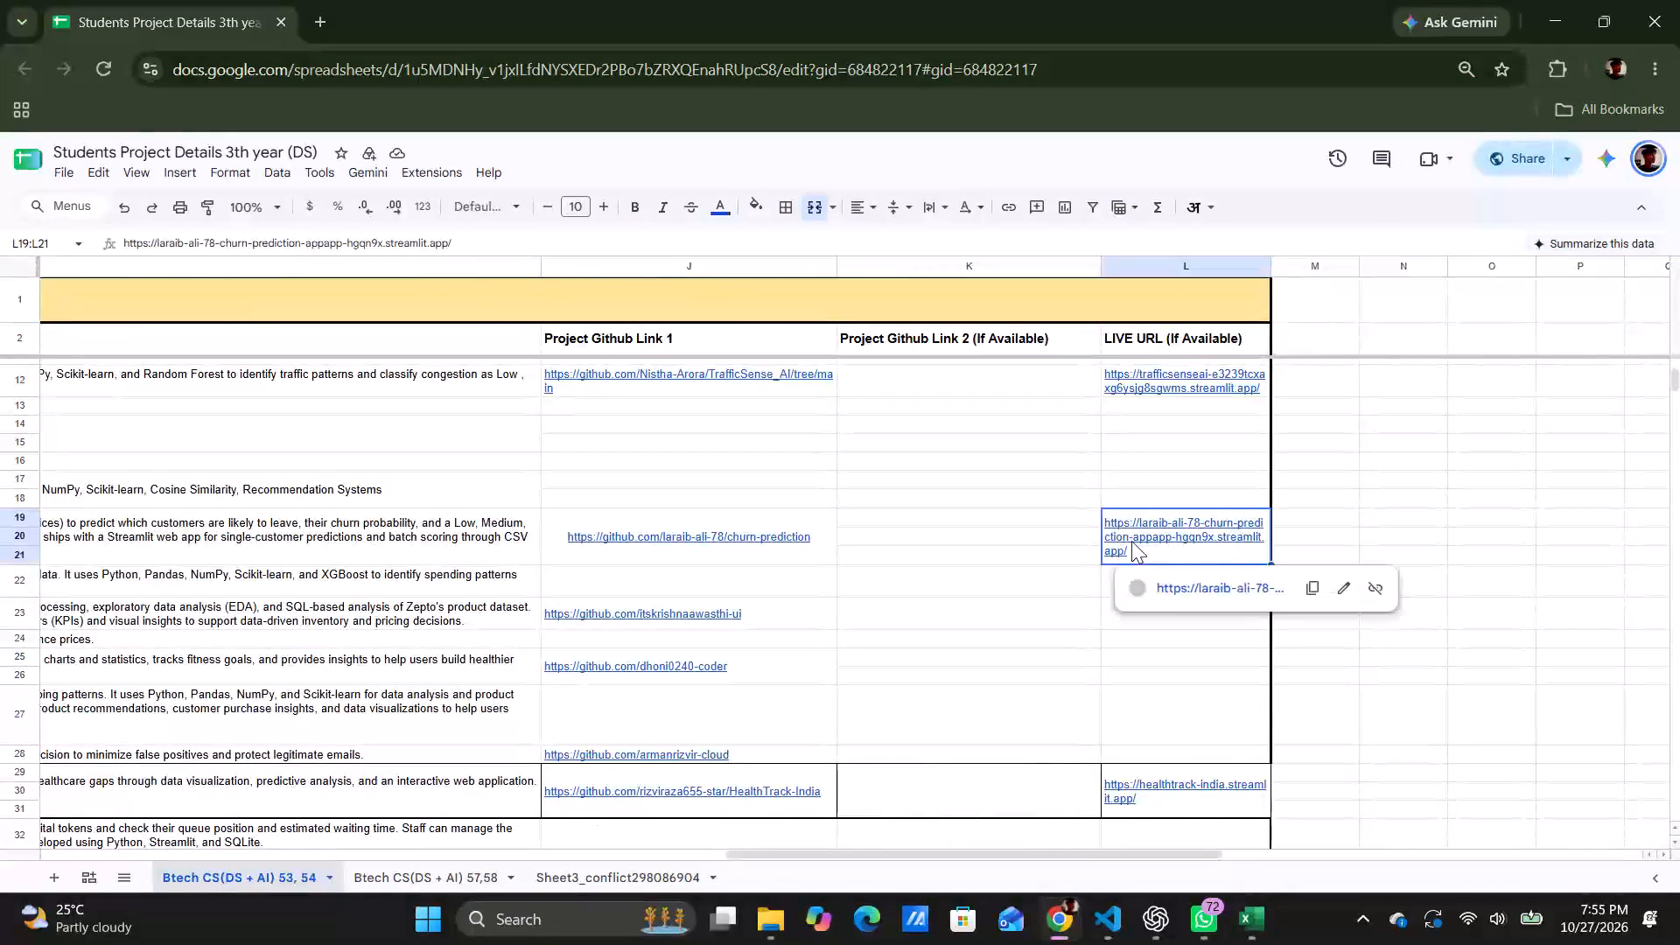
pyautogui.click(1200, 589)
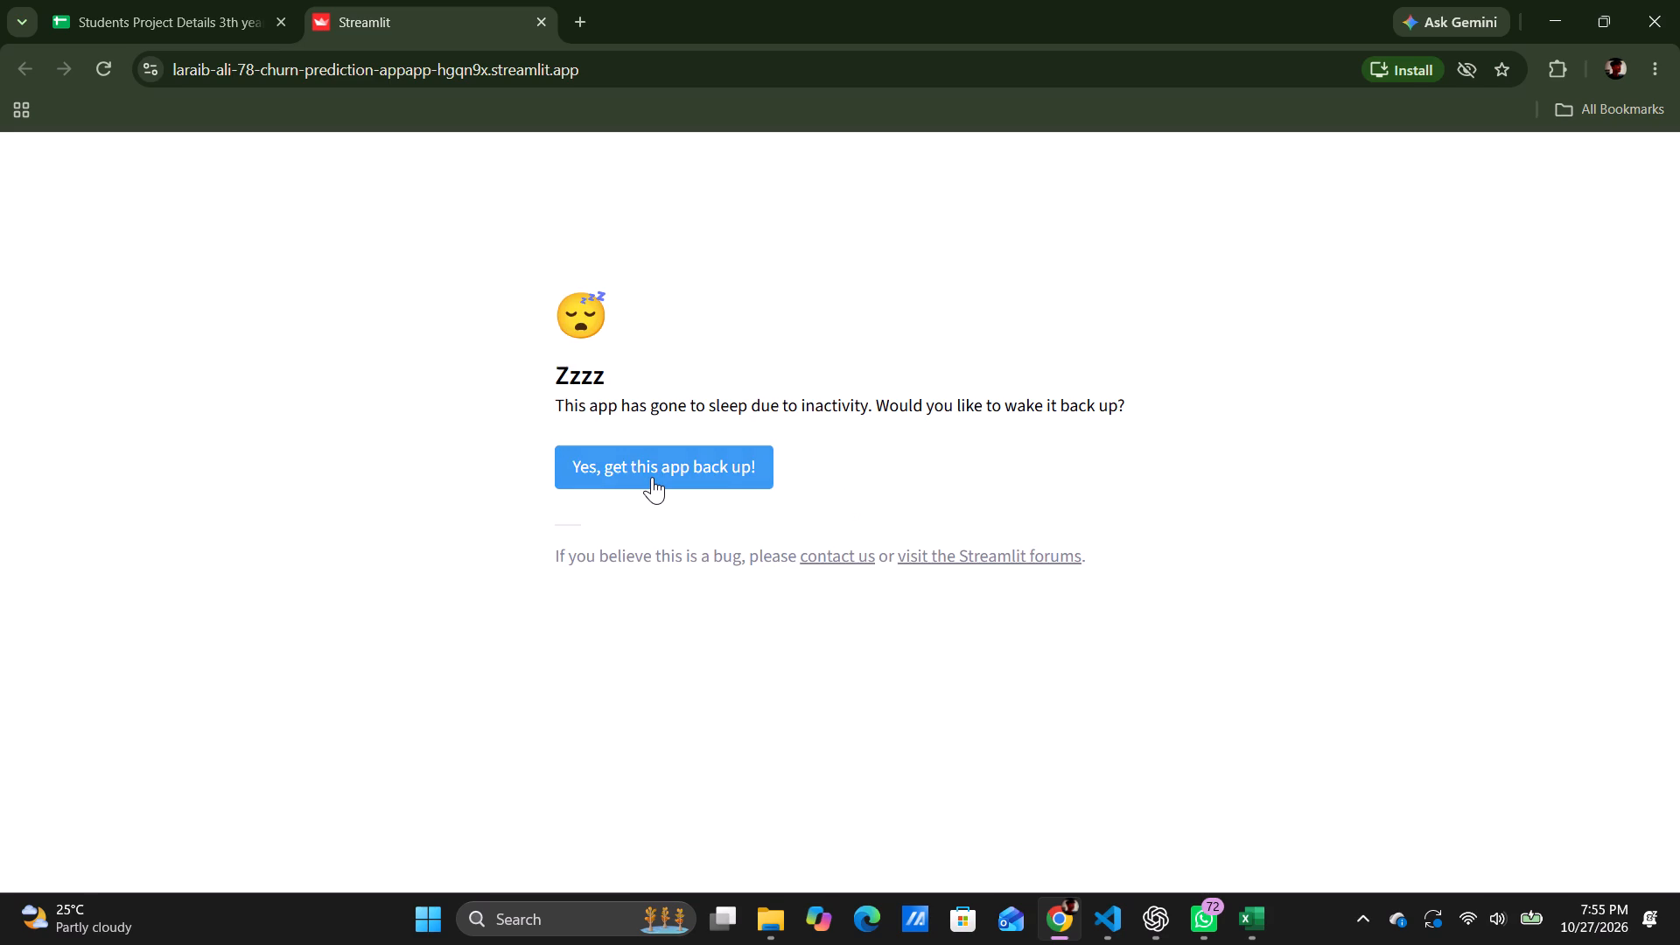
pyautogui.click(652, 477)
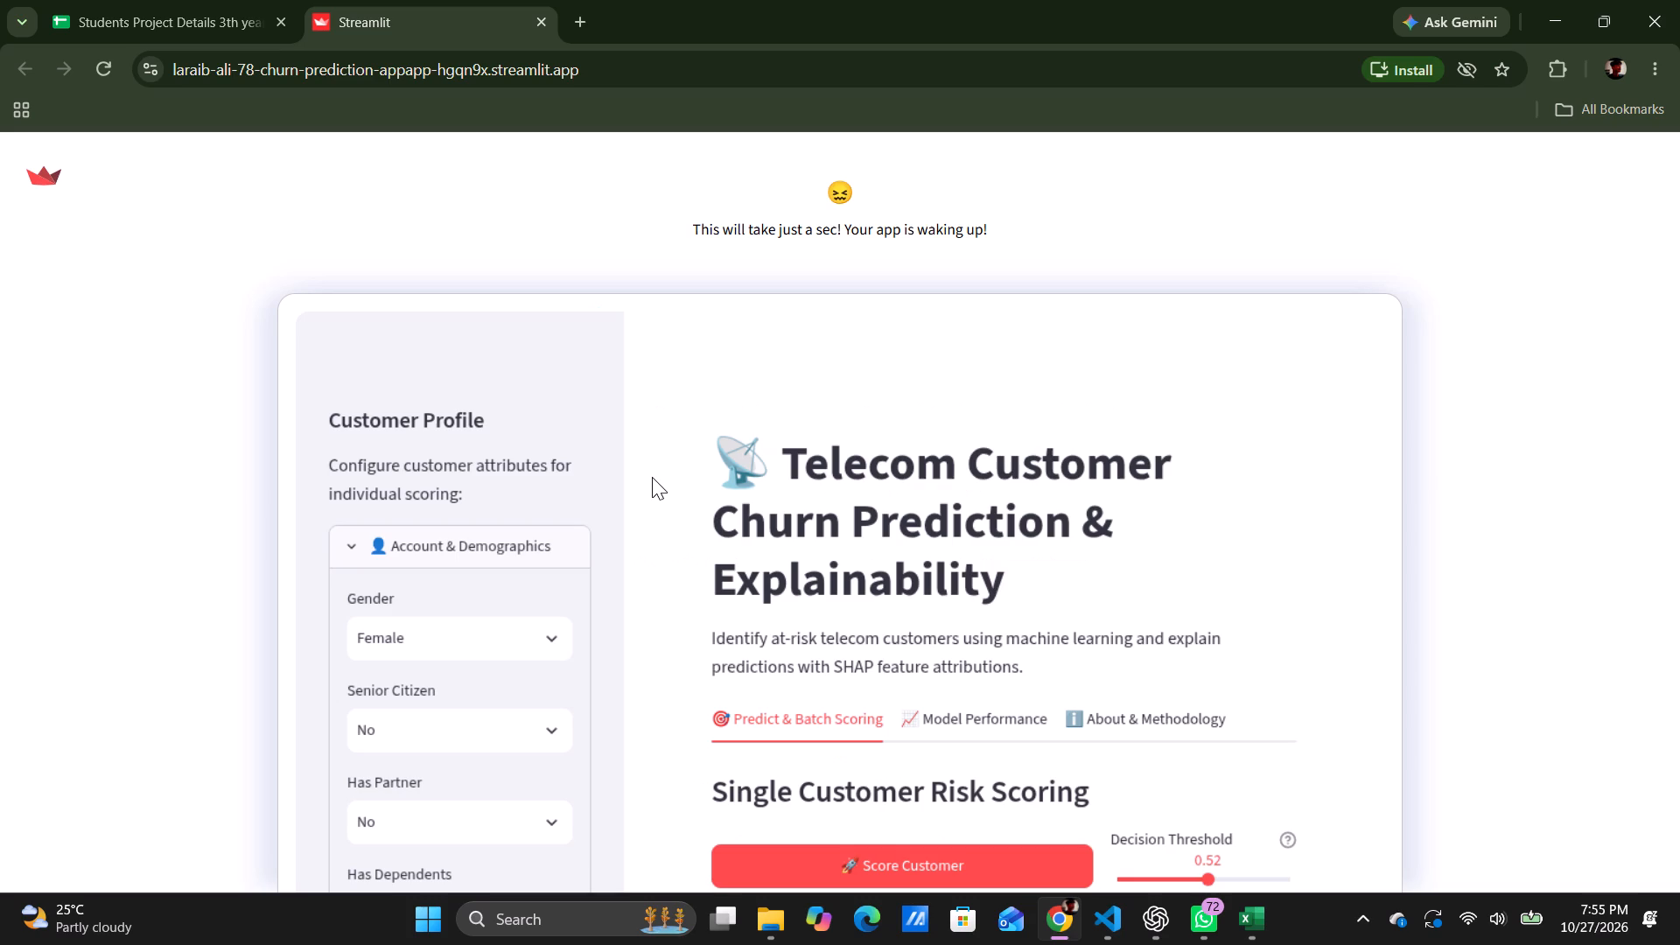
pyautogui.scroll(-6, 652, 477)
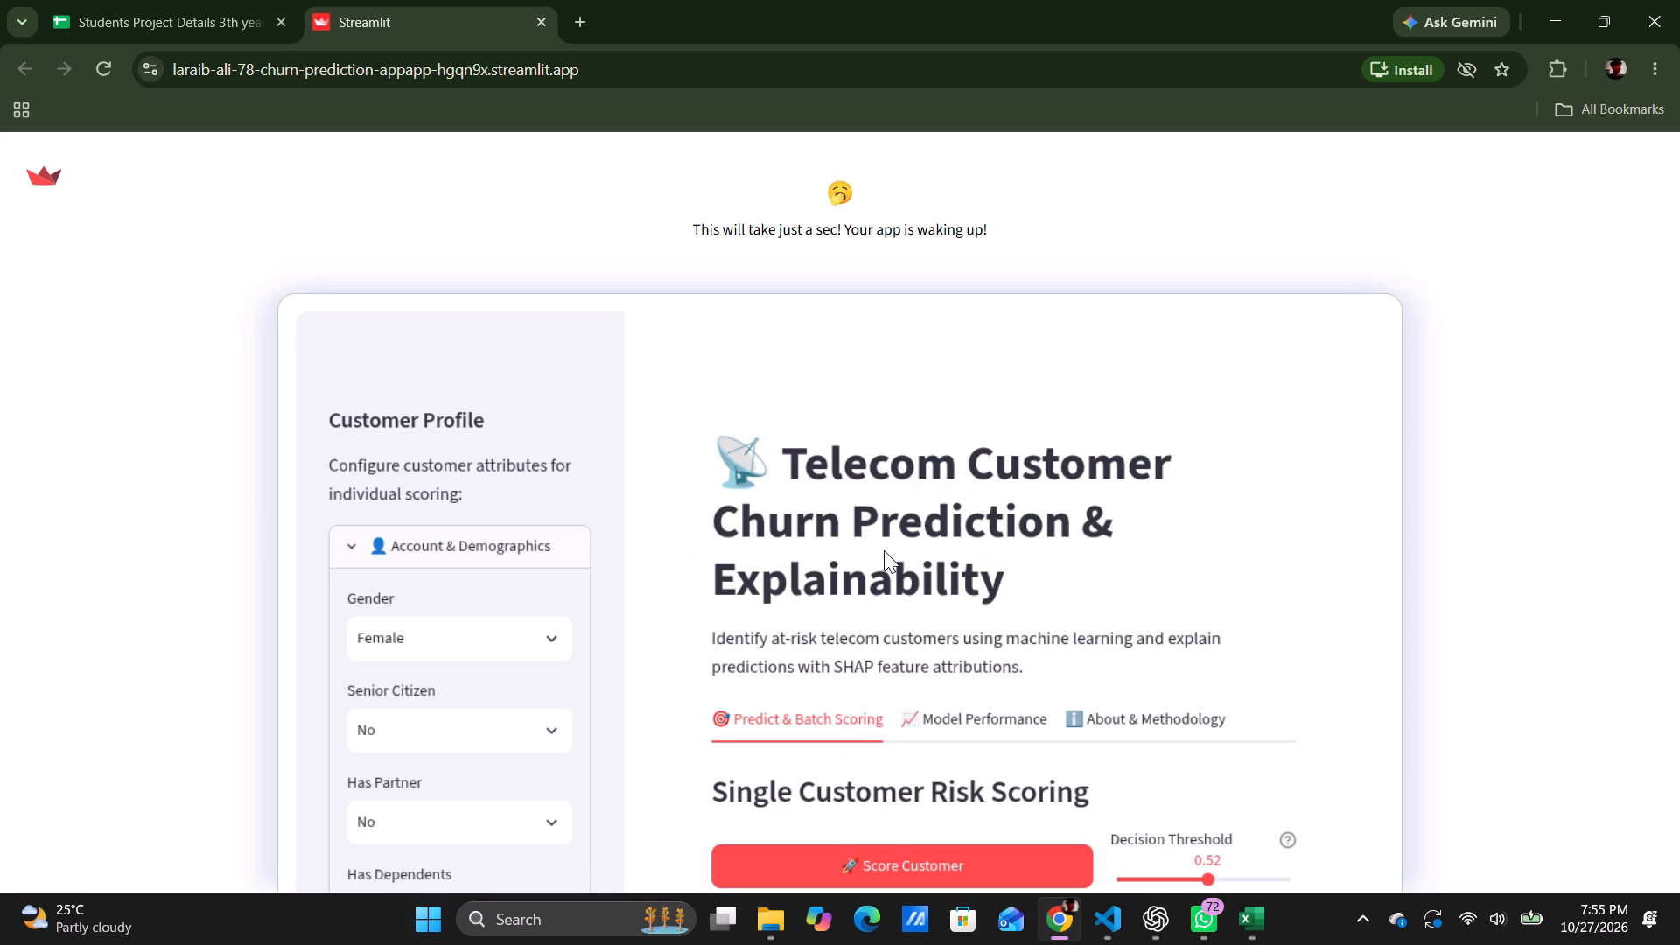
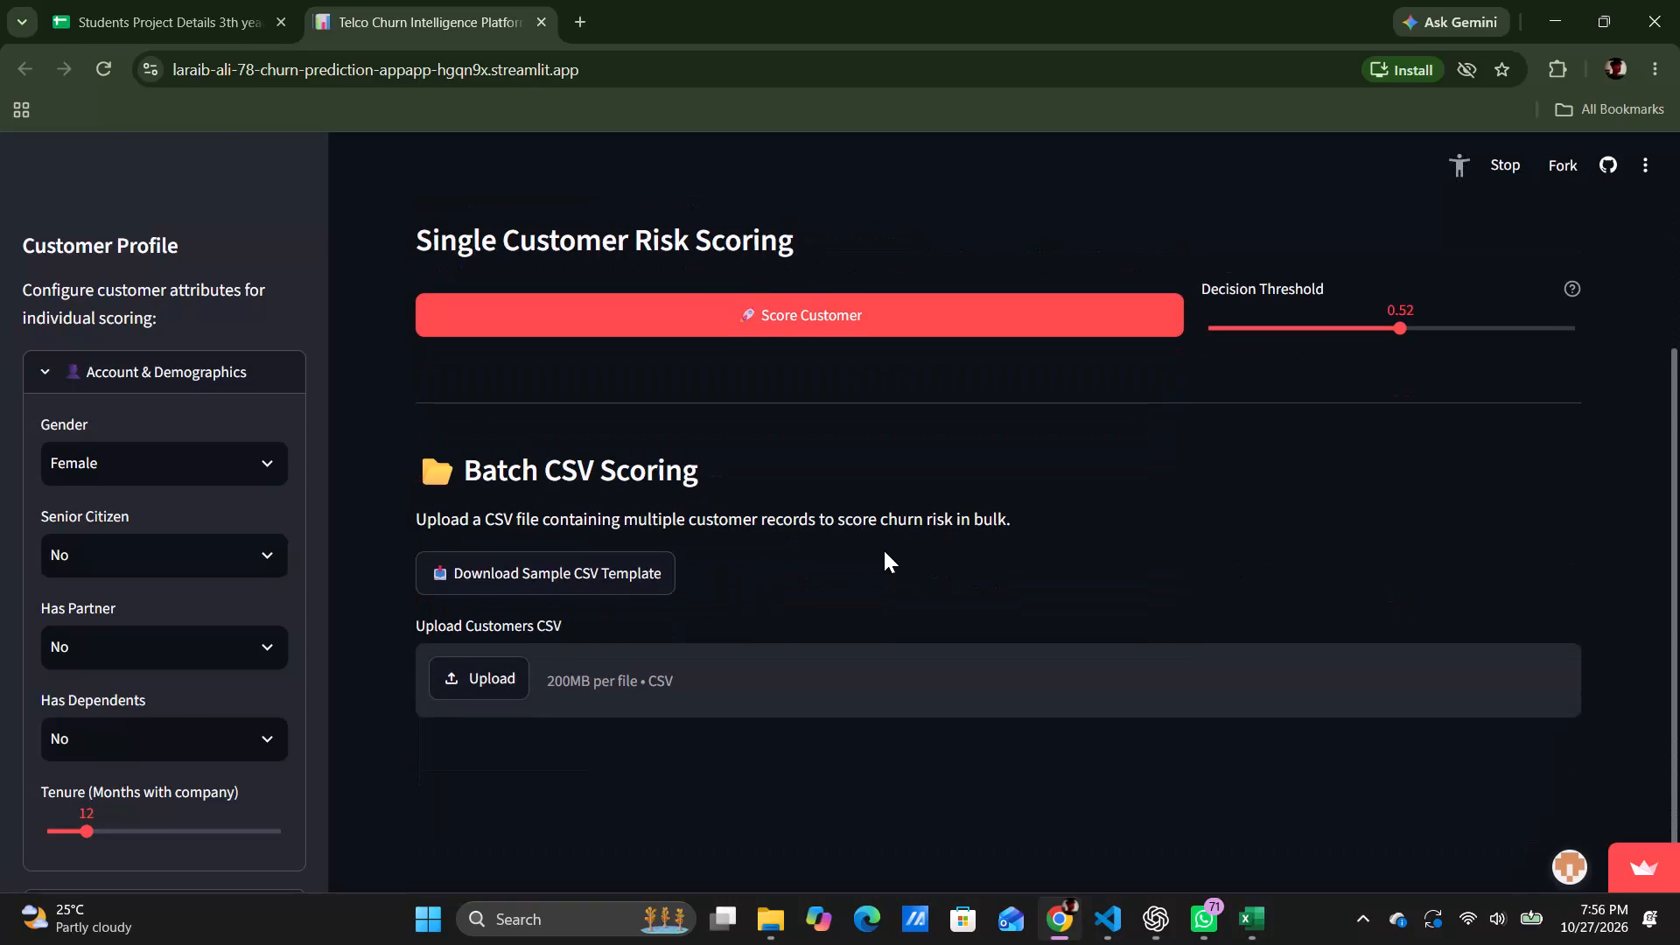
# Look over the churn prediction app's scoring page and customer profile settings, and close it to return to the project spreadsheet.
pyautogui.scroll(5, 884, 550)
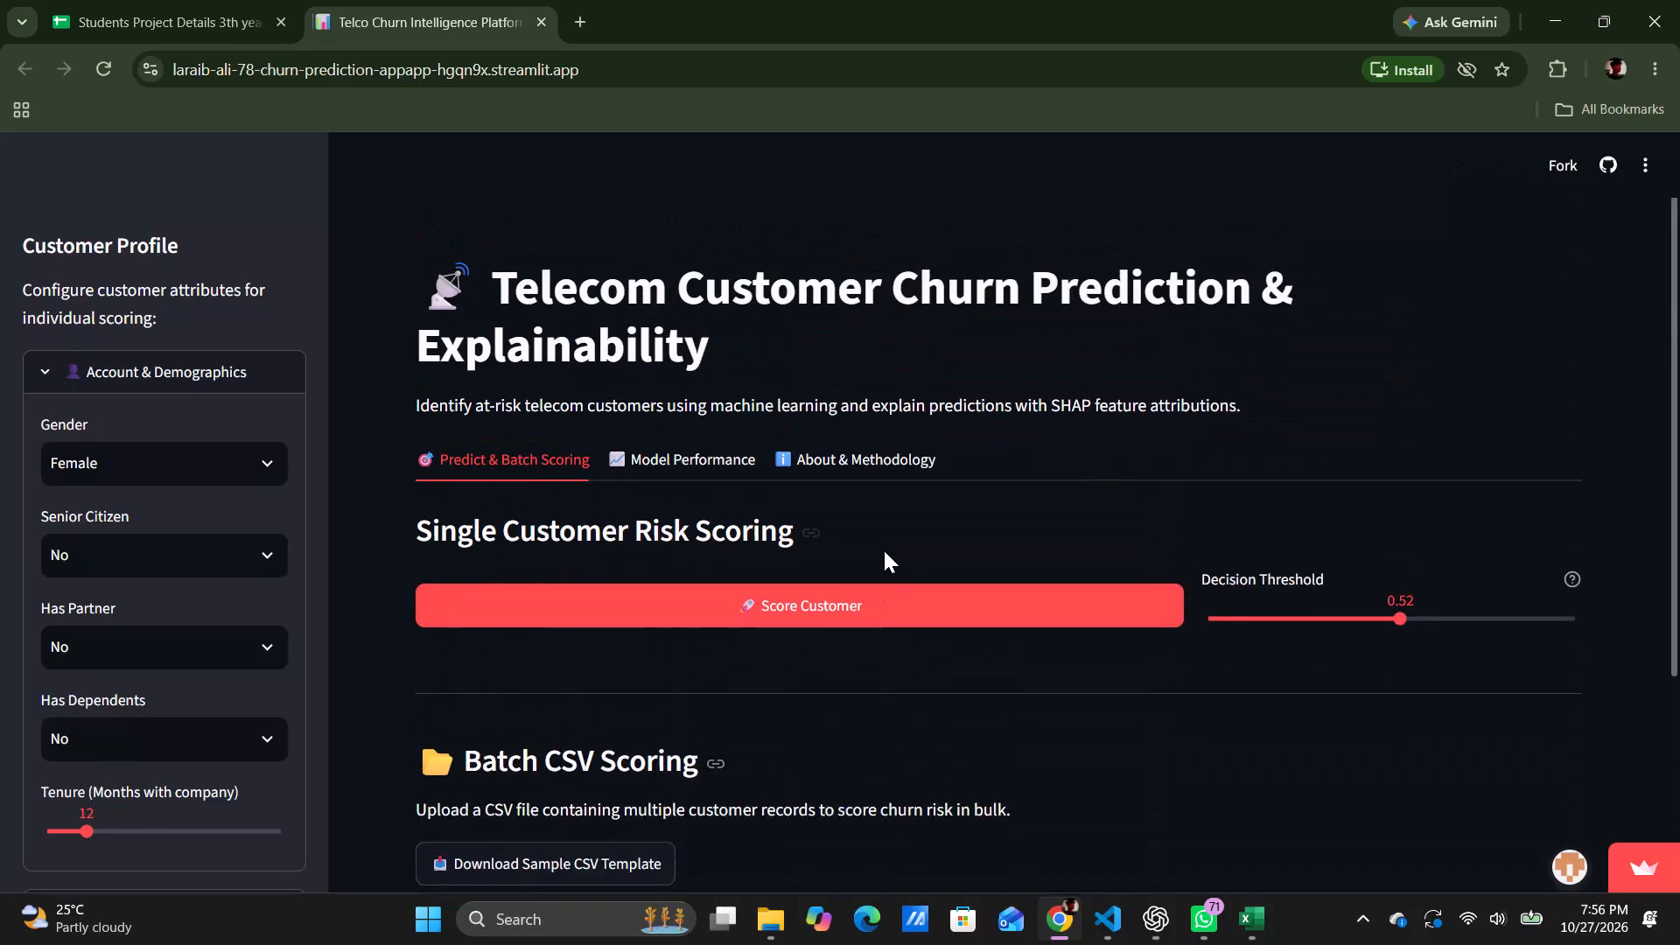
pyautogui.scroll(-6, 884, 550)
pyautogui.scroll(7, 884, 550)
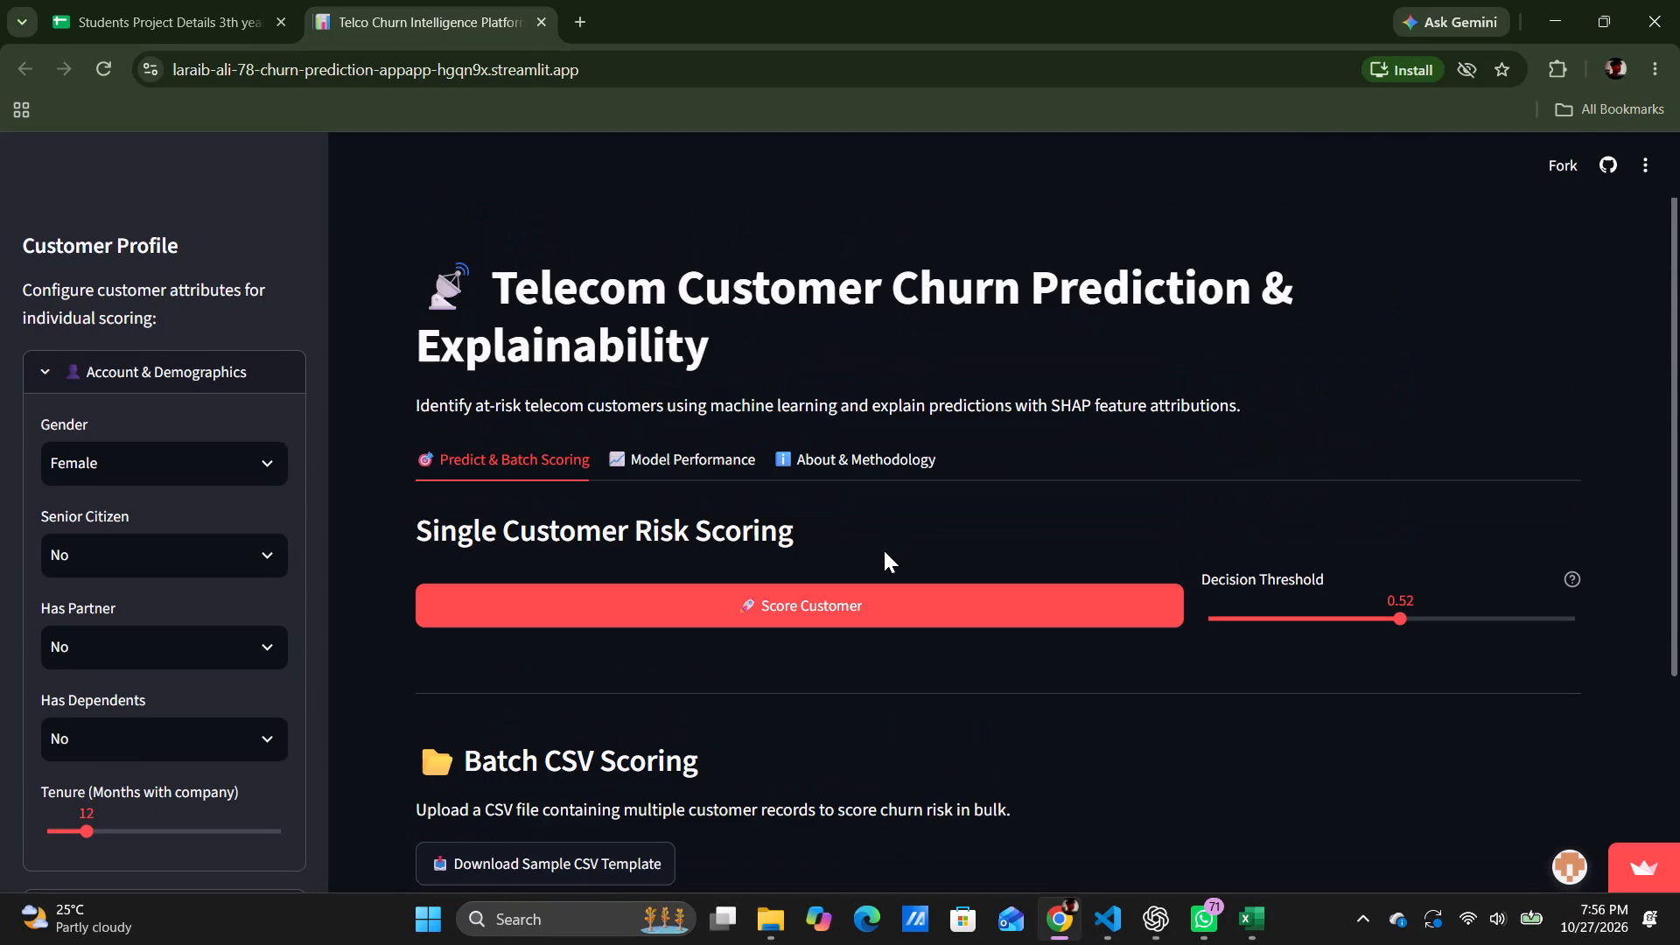
pyautogui.scroll(-9, 157, 827)
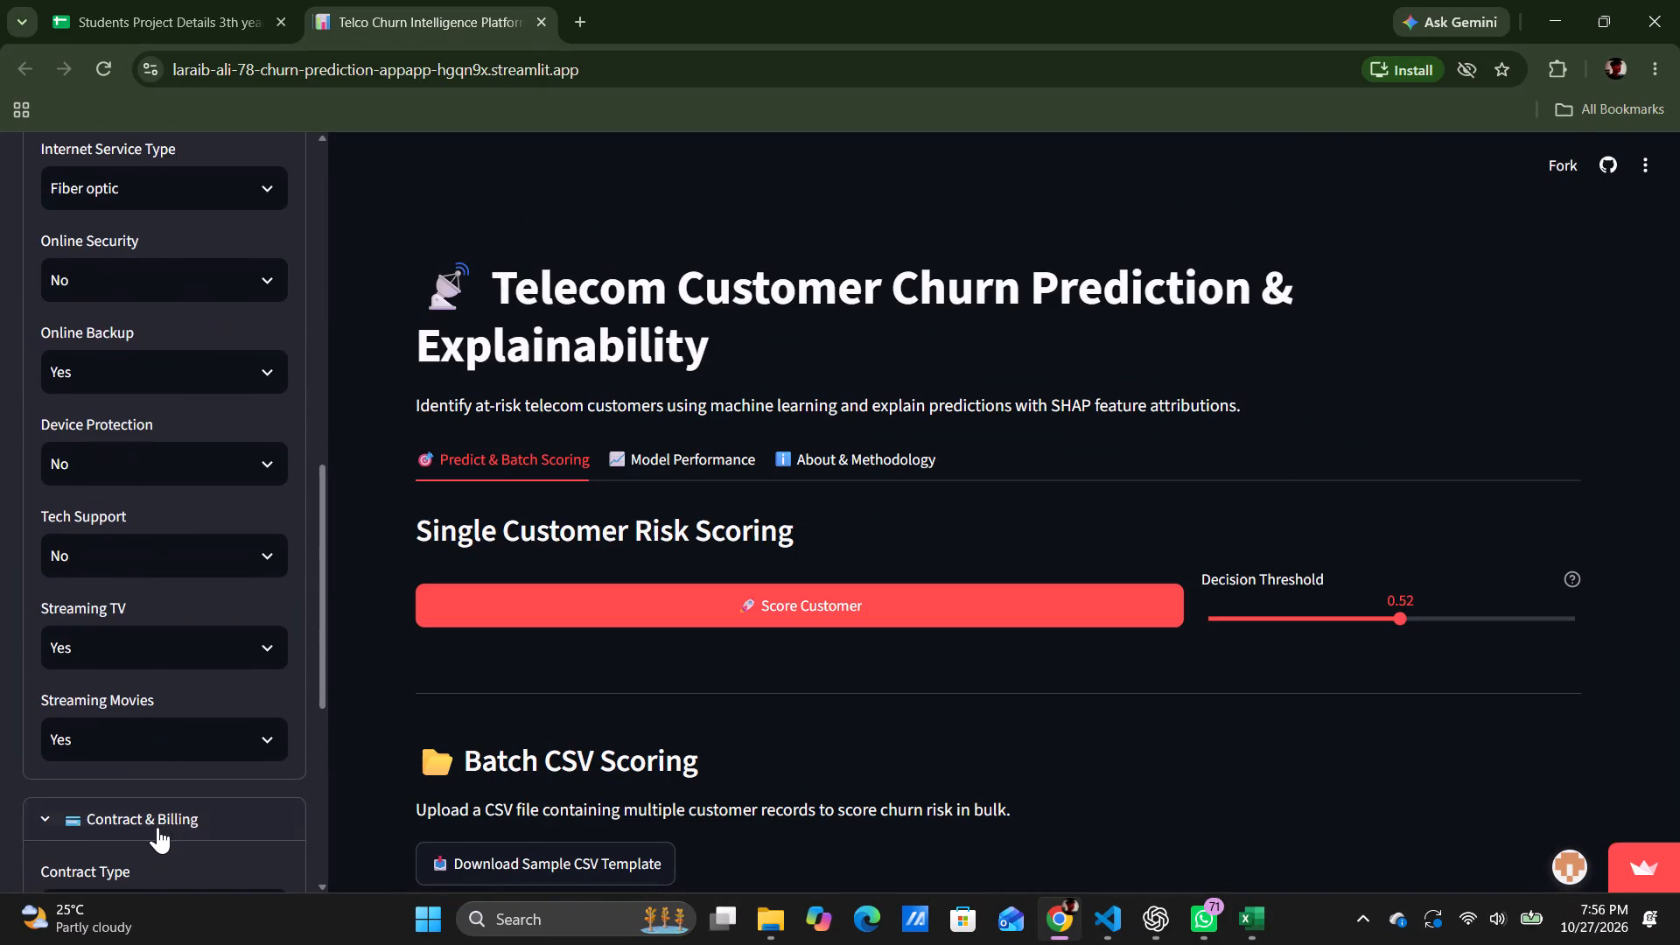
pyautogui.scroll(-6, 157, 827)
pyautogui.scroll(5, 157, 827)
pyautogui.scroll(-4, 881, 704)
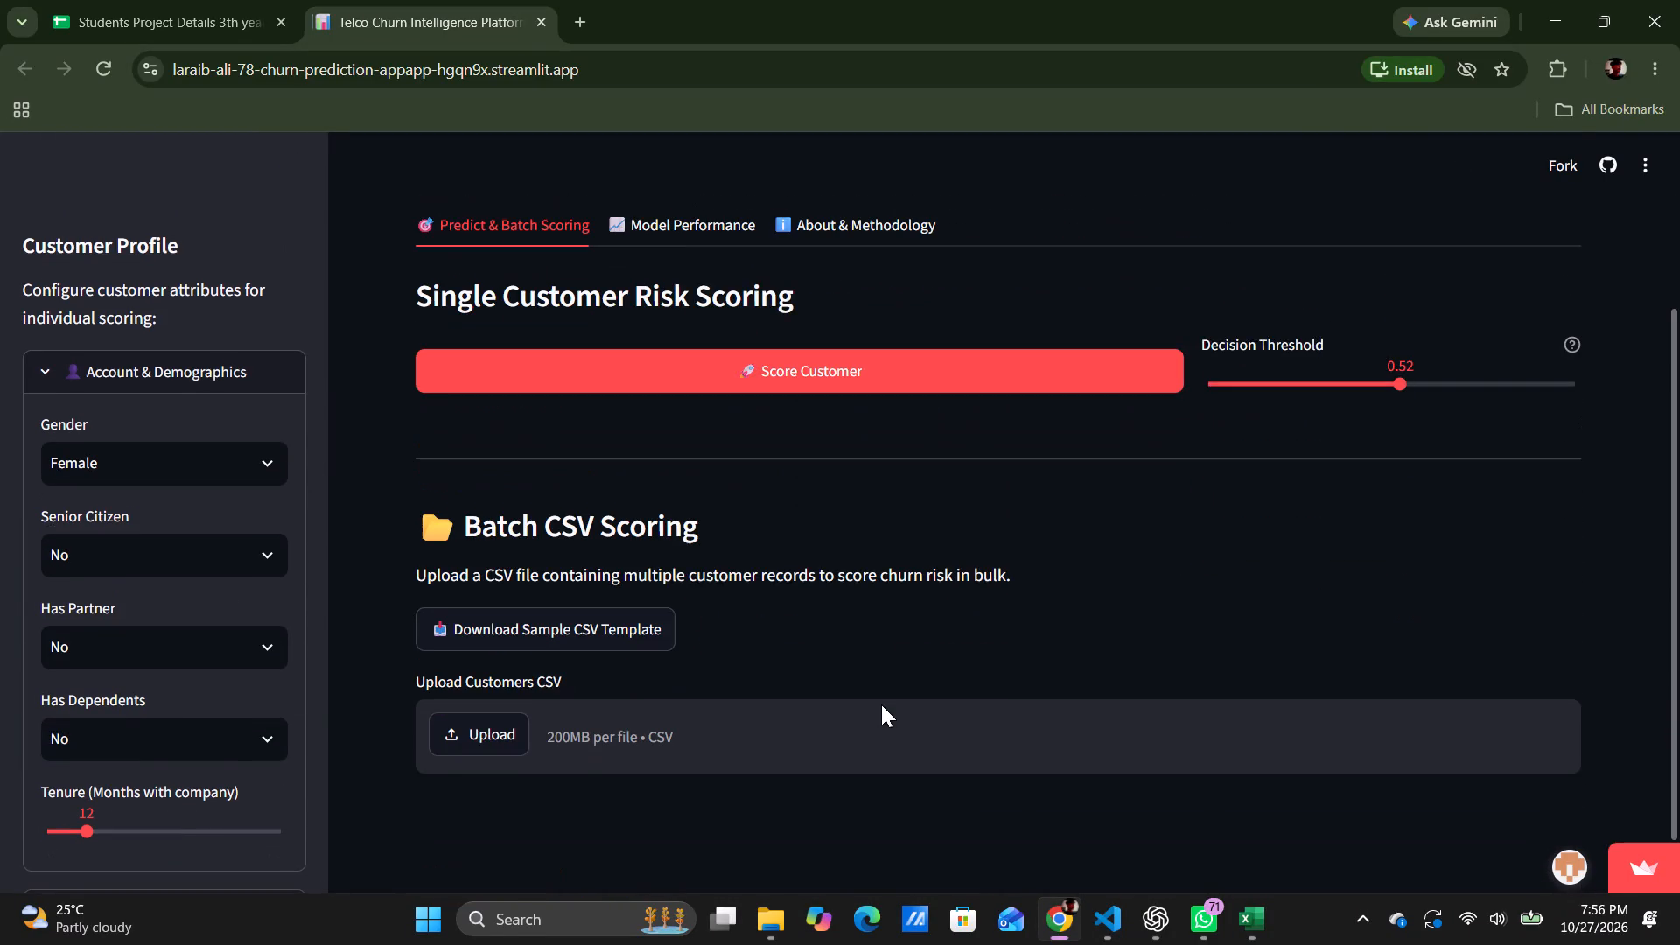
pyautogui.scroll(-3, 881, 704)
pyautogui.scroll(8, 881, 704)
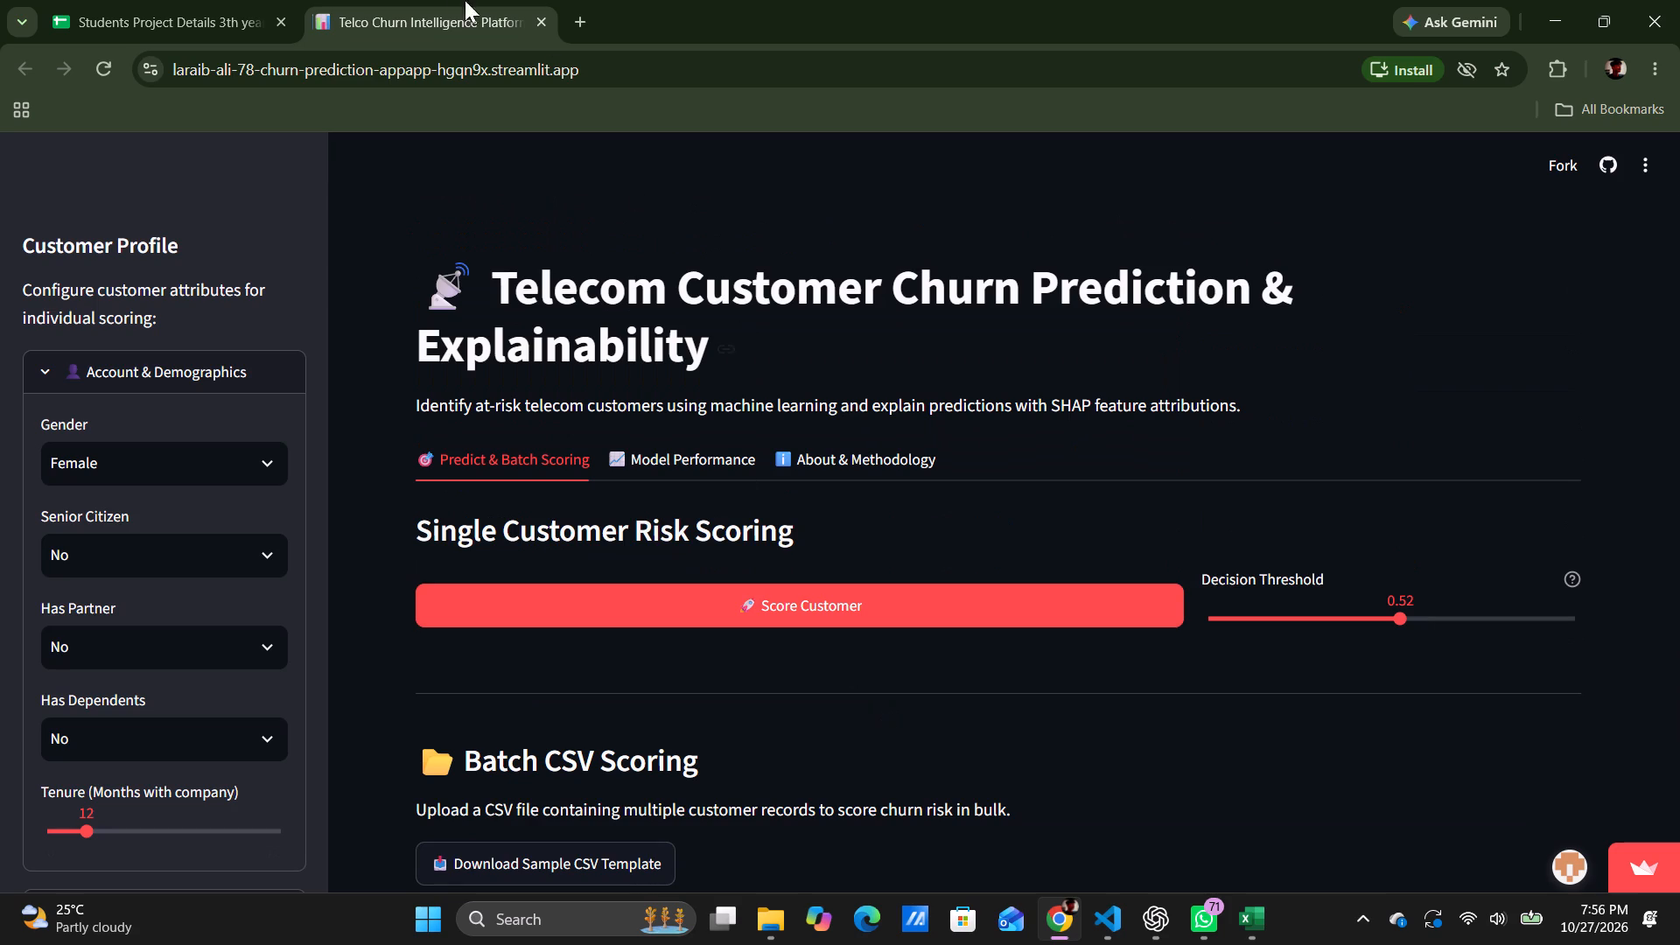
pyautogui.click(536, 21)
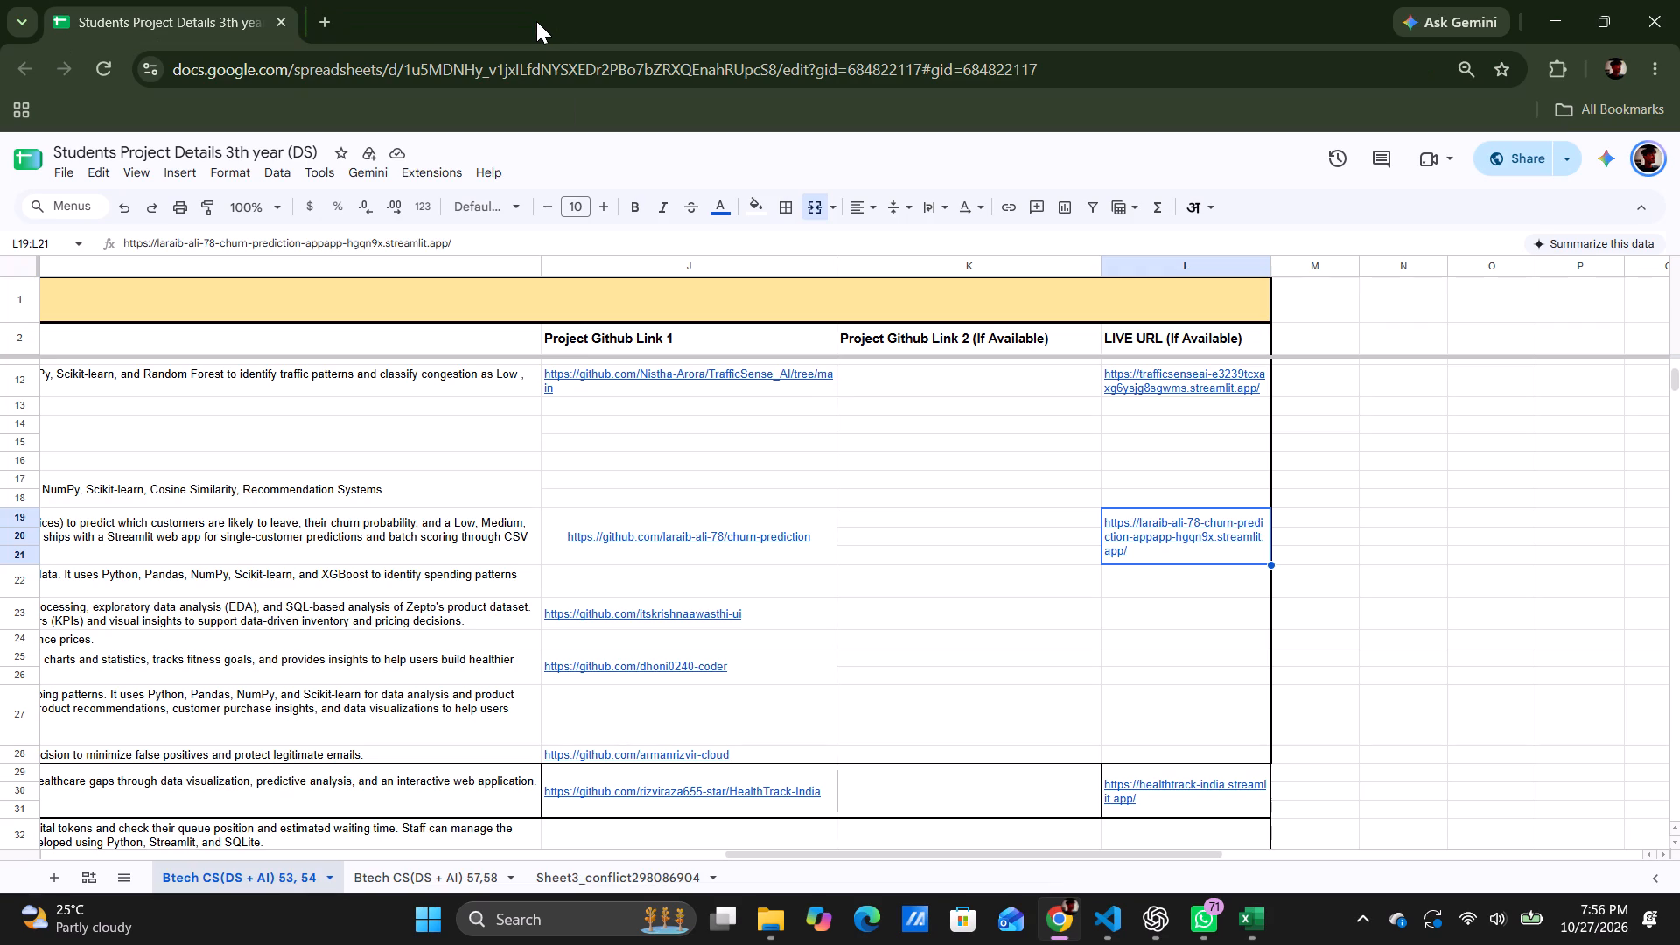
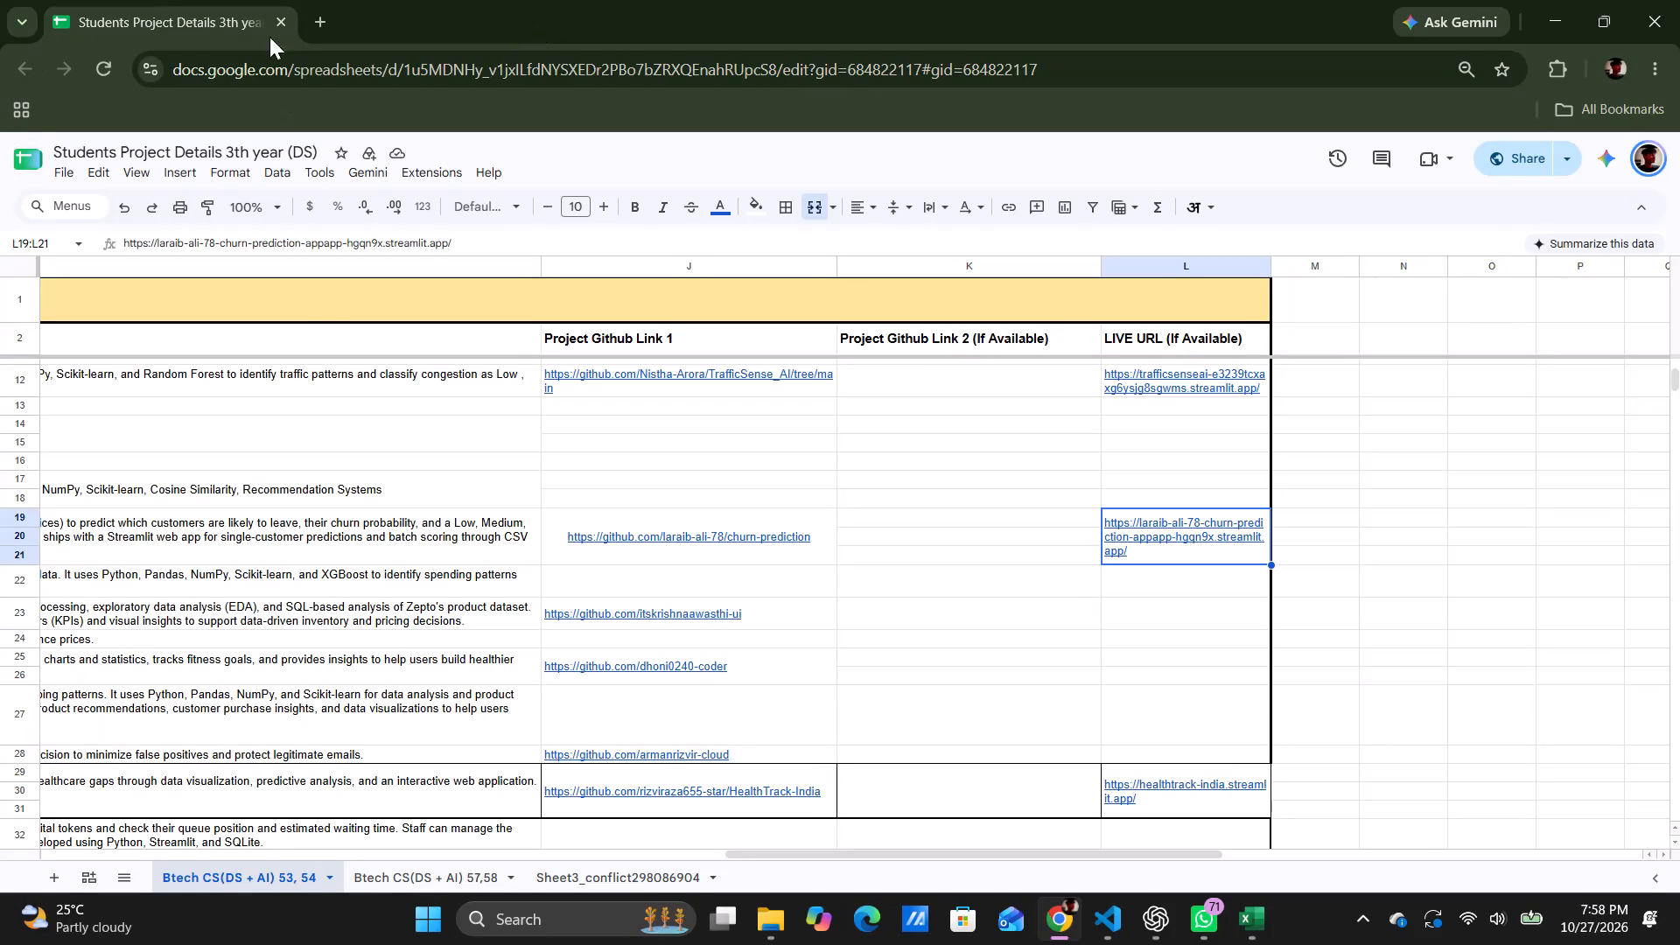
# Look over the other groups' project descriptions down to the last filled rows of the Btech CS(DS + AI) 53, 54 sheet.
pyautogui.hscroll(4, 316, 470)
pyautogui.scroll(-1, 316, 470)
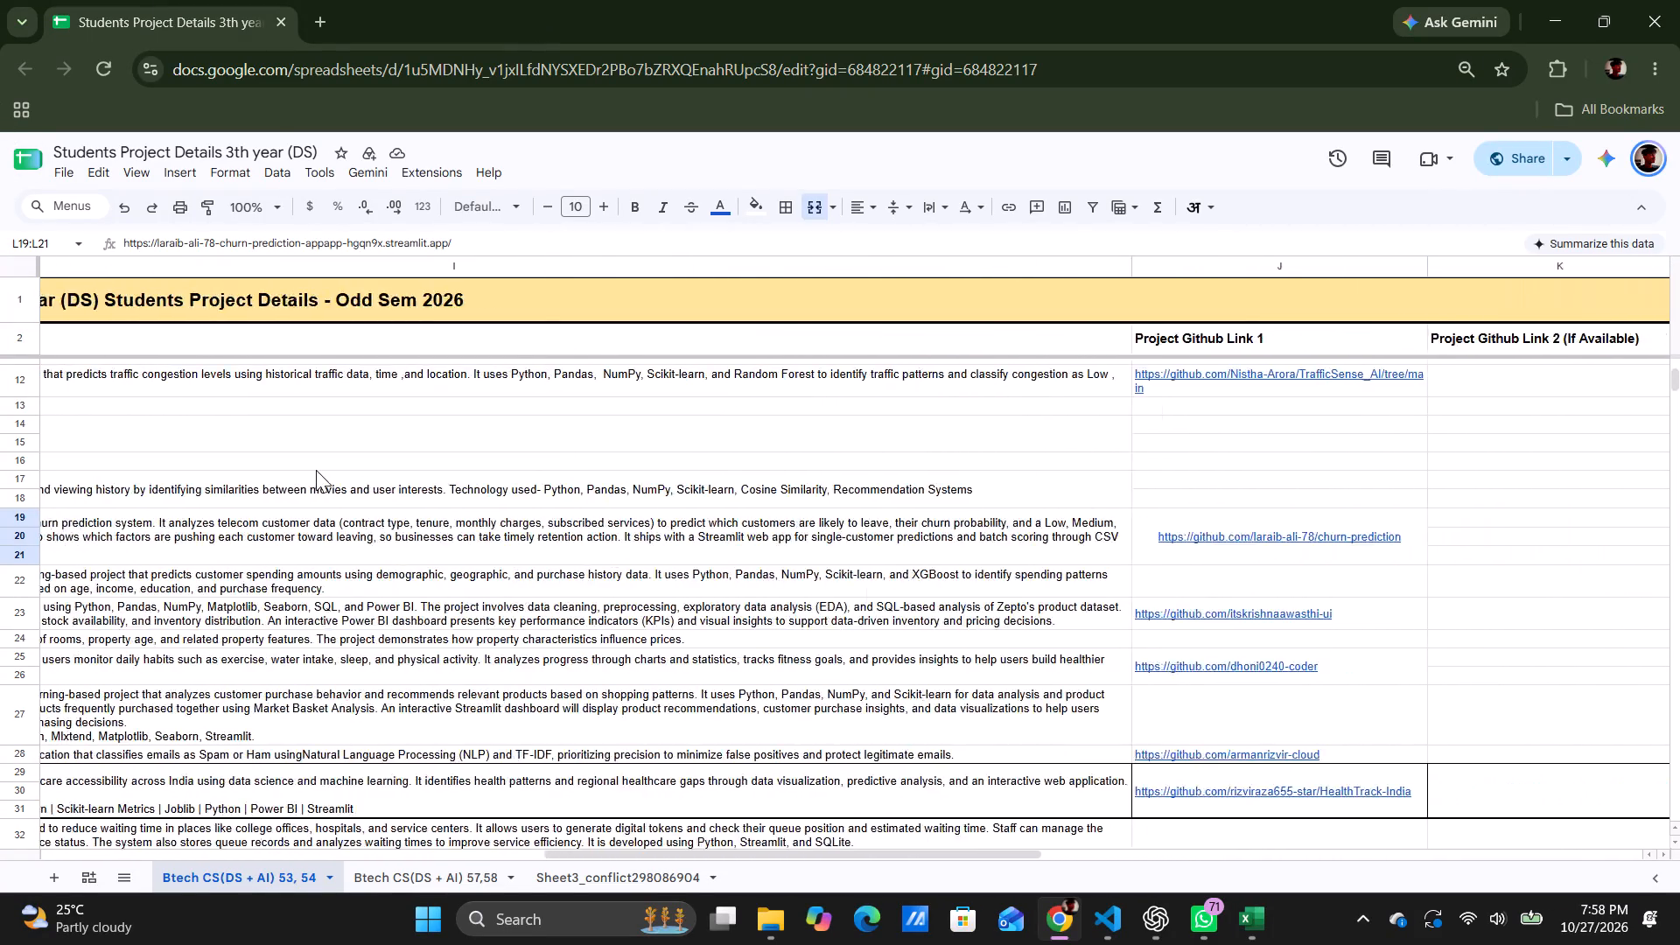
pyautogui.scroll(-3, 316, 470)
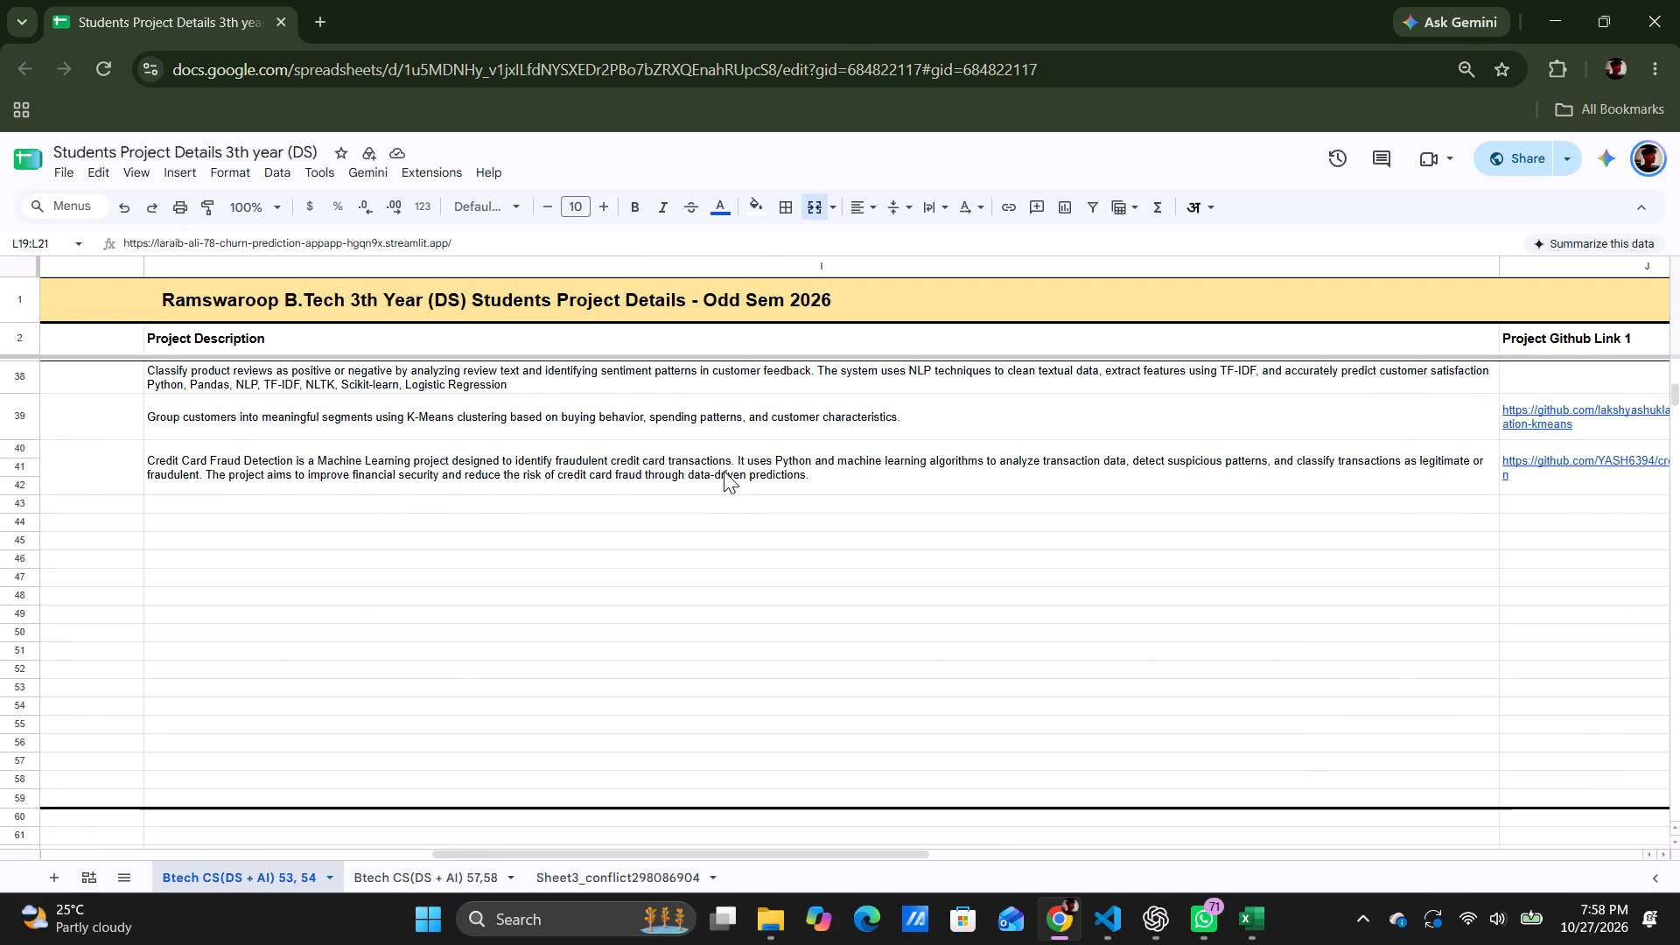
pyautogui.scroll(1, 724, 471)
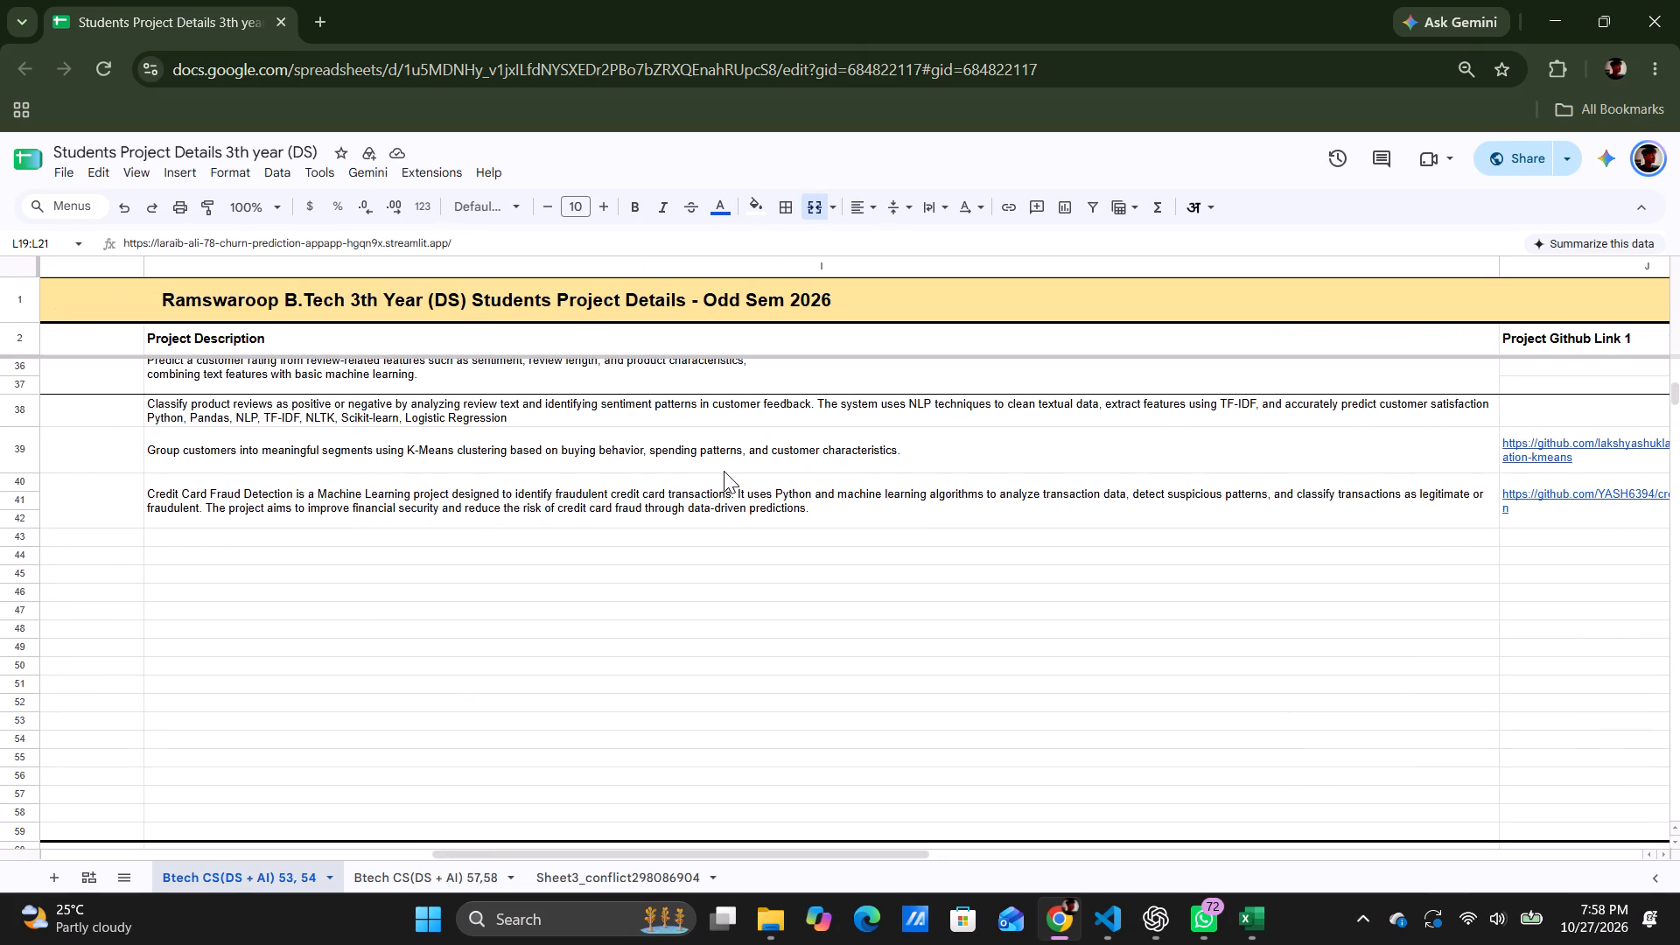
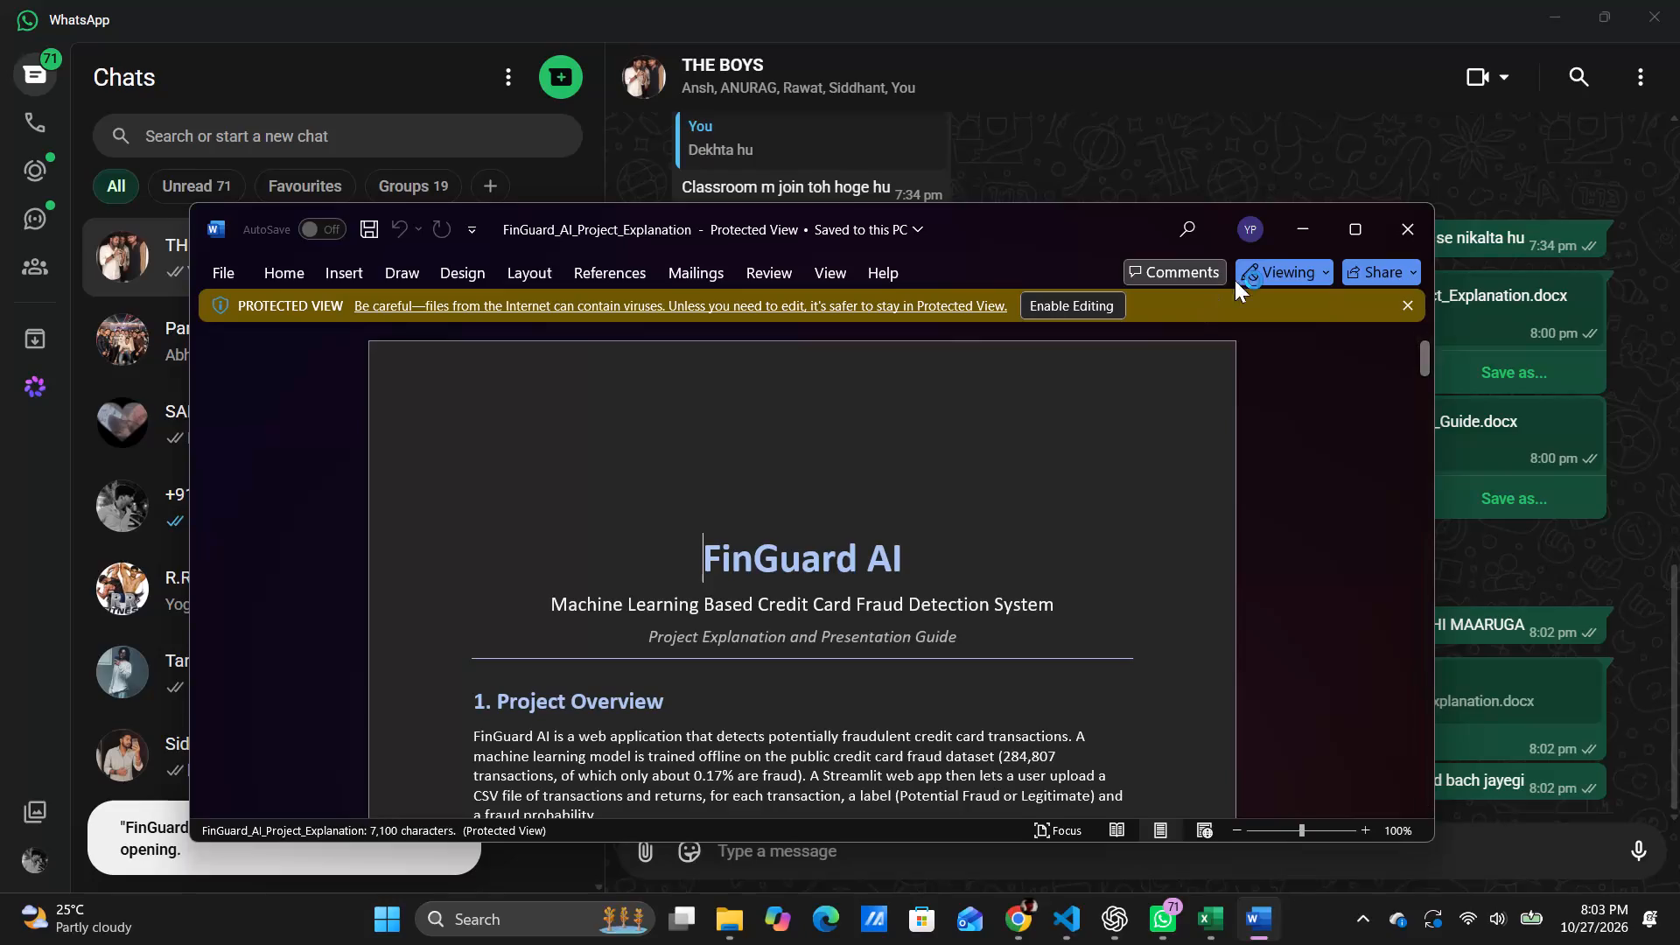
# Maximize the FinGuard_AI_Project_Explanation document in Word and read its project overview, project files and system flow sections.
pyautogui.click(1354, 226)
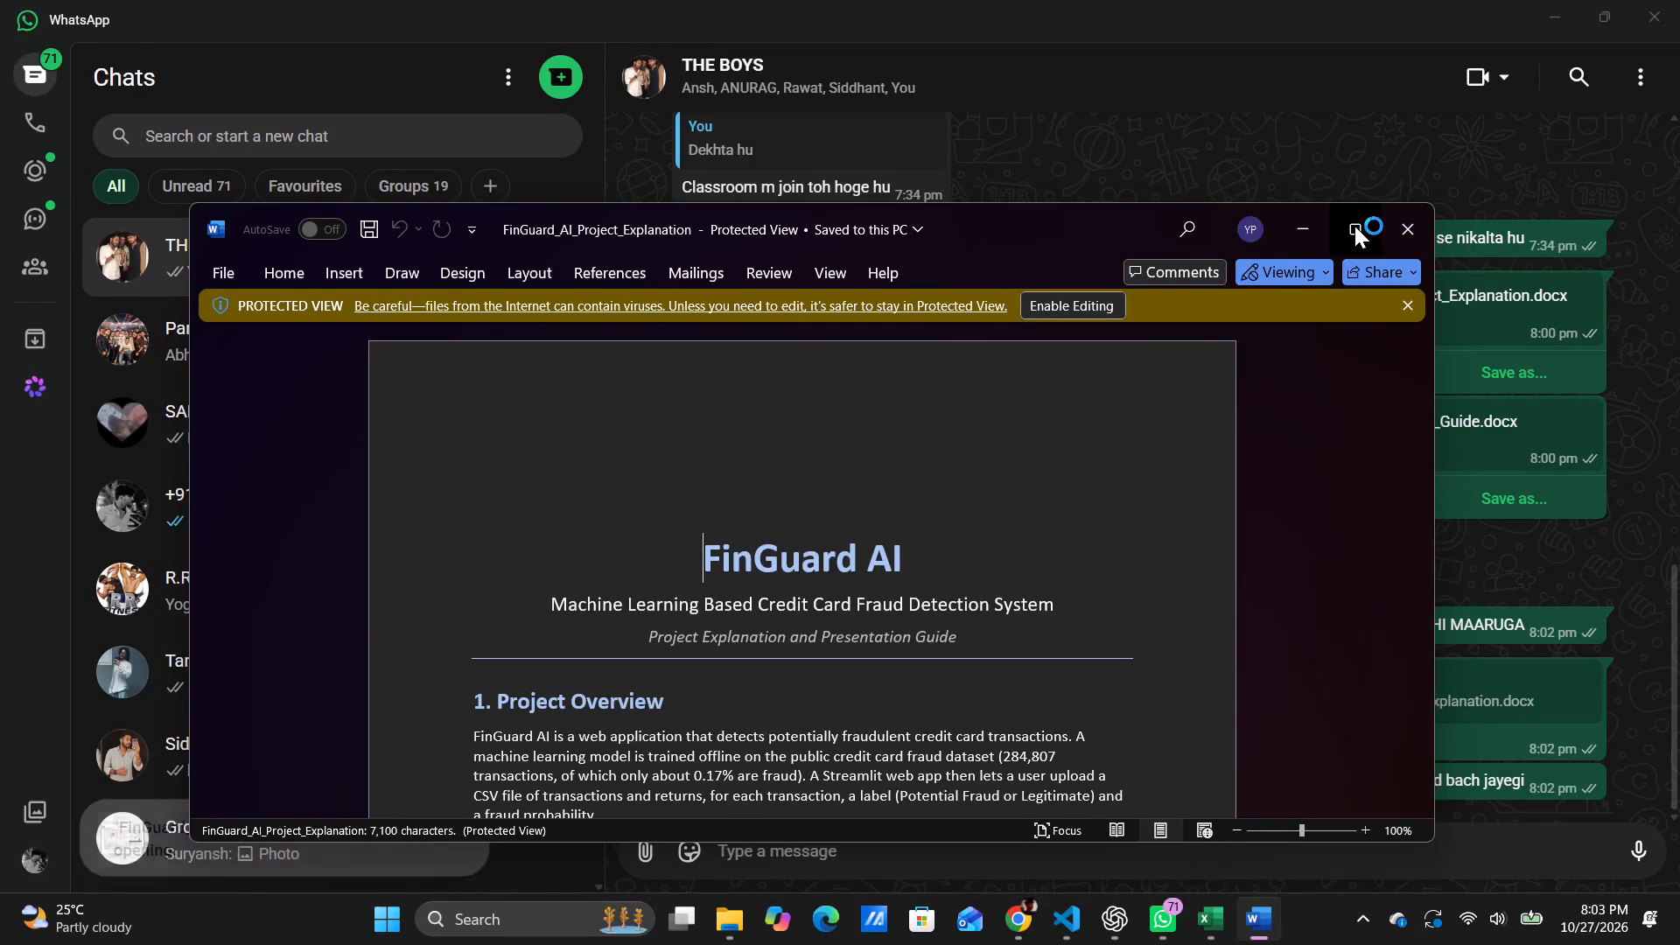
pyautogui.scroll(-2, 1181, 387)
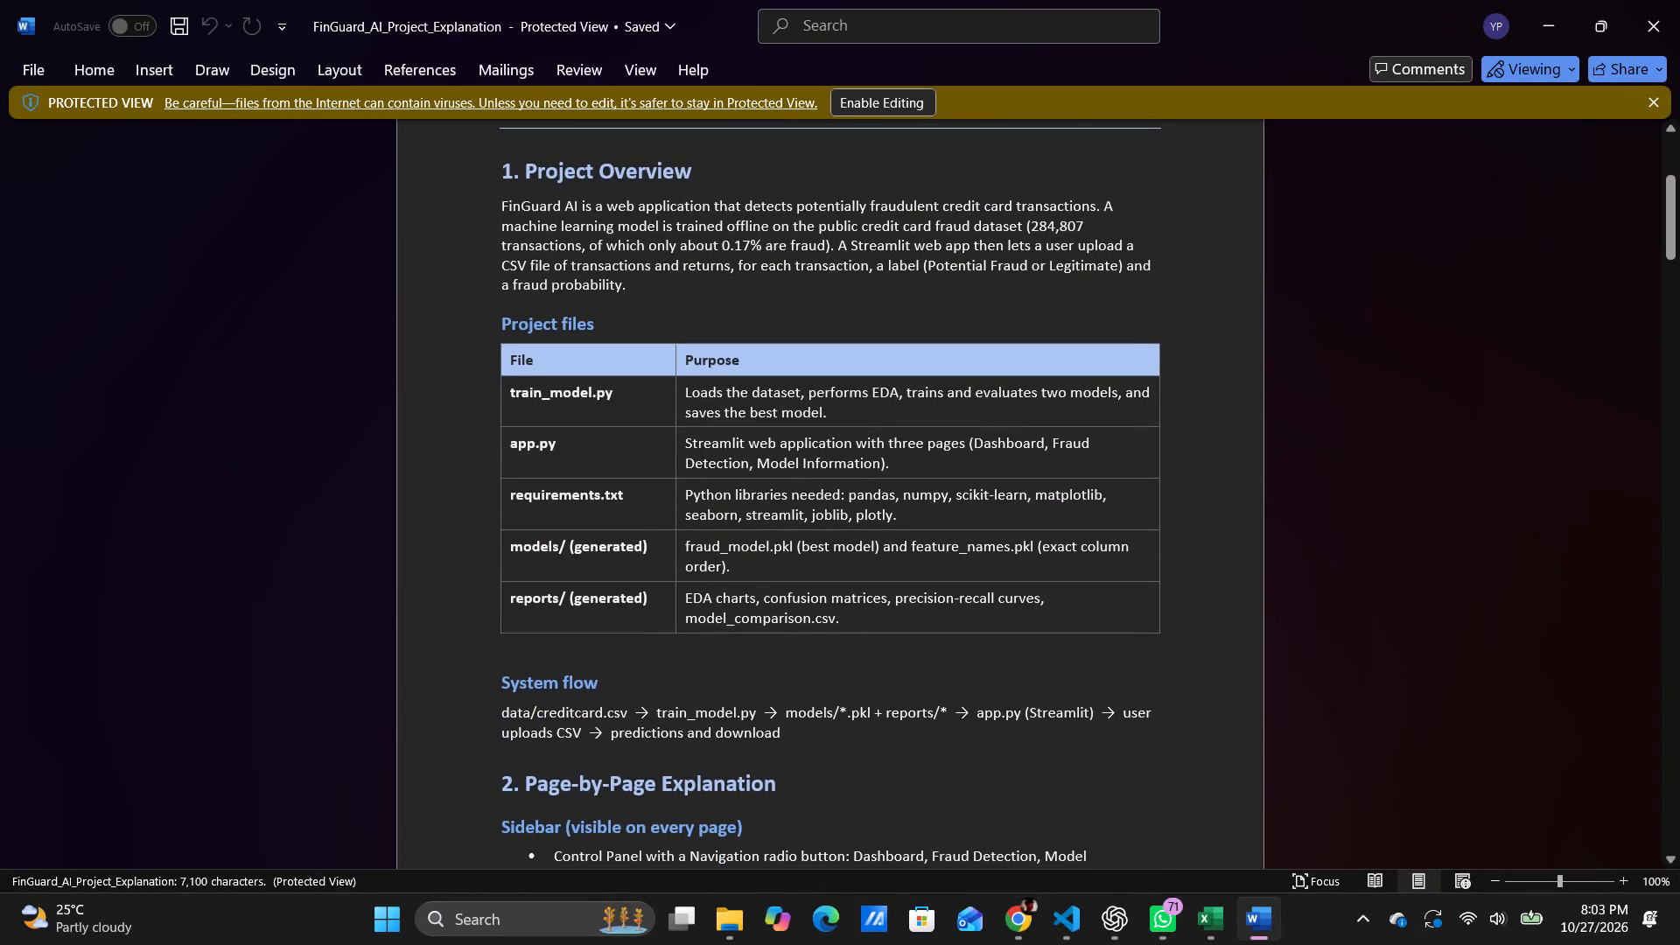
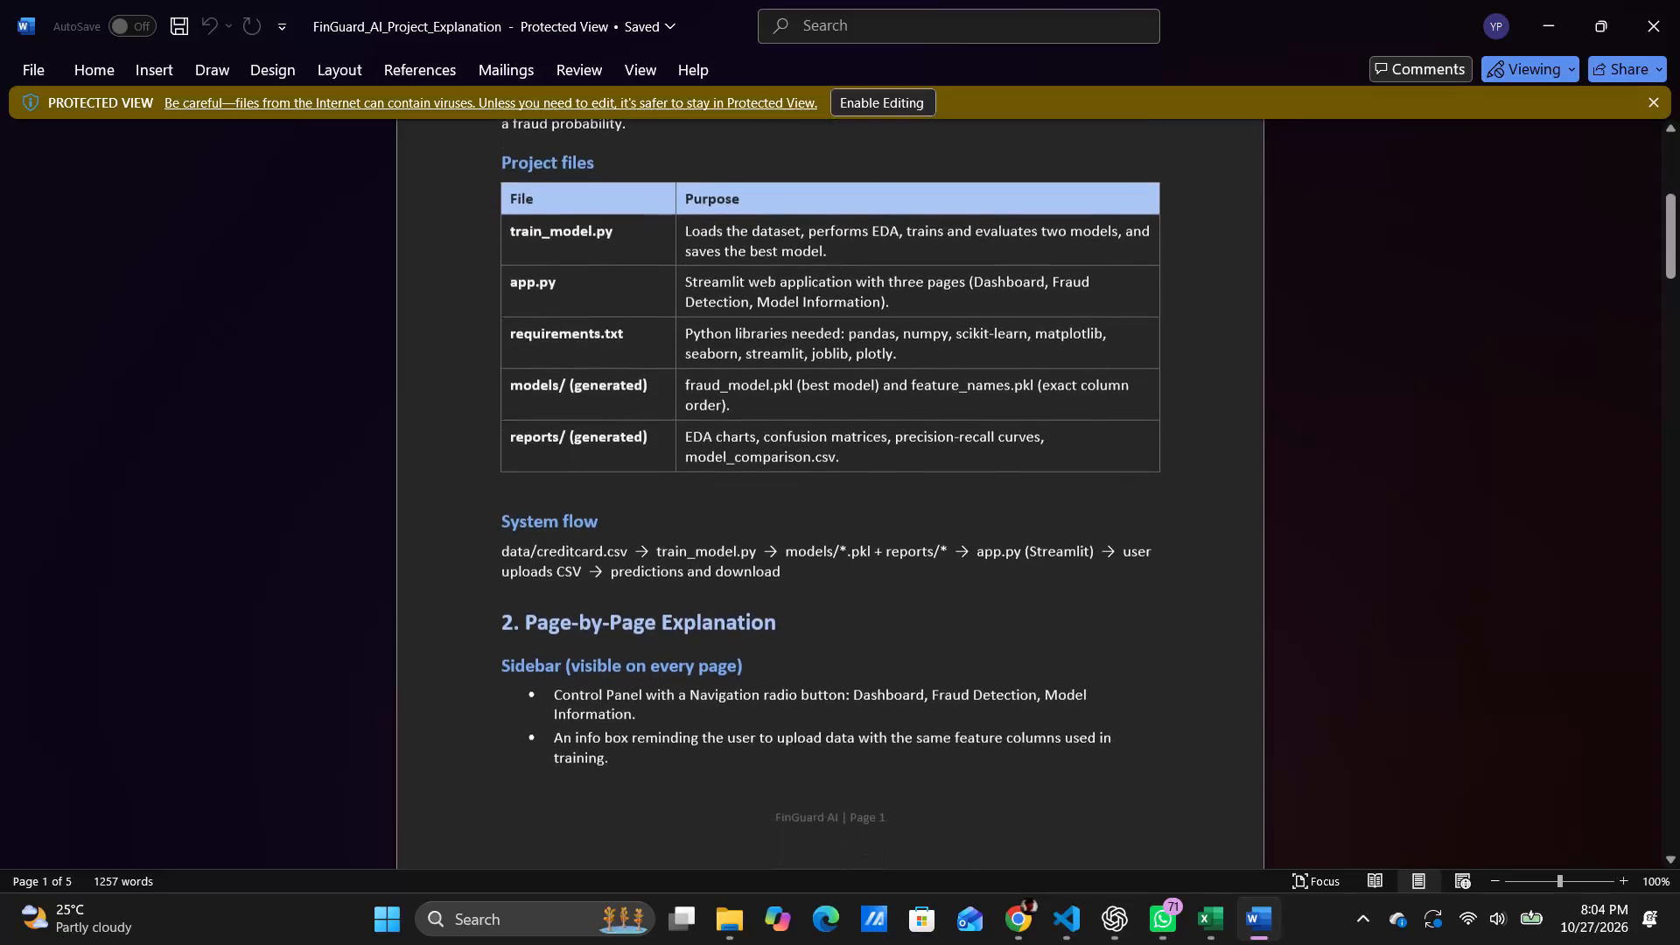
# Read the Page-by-Page Explanation section, covering the sidebar and the Dashboard, Fraud Detection and Model Information pages.
pyautogui.scroll(1, 1181, 387)
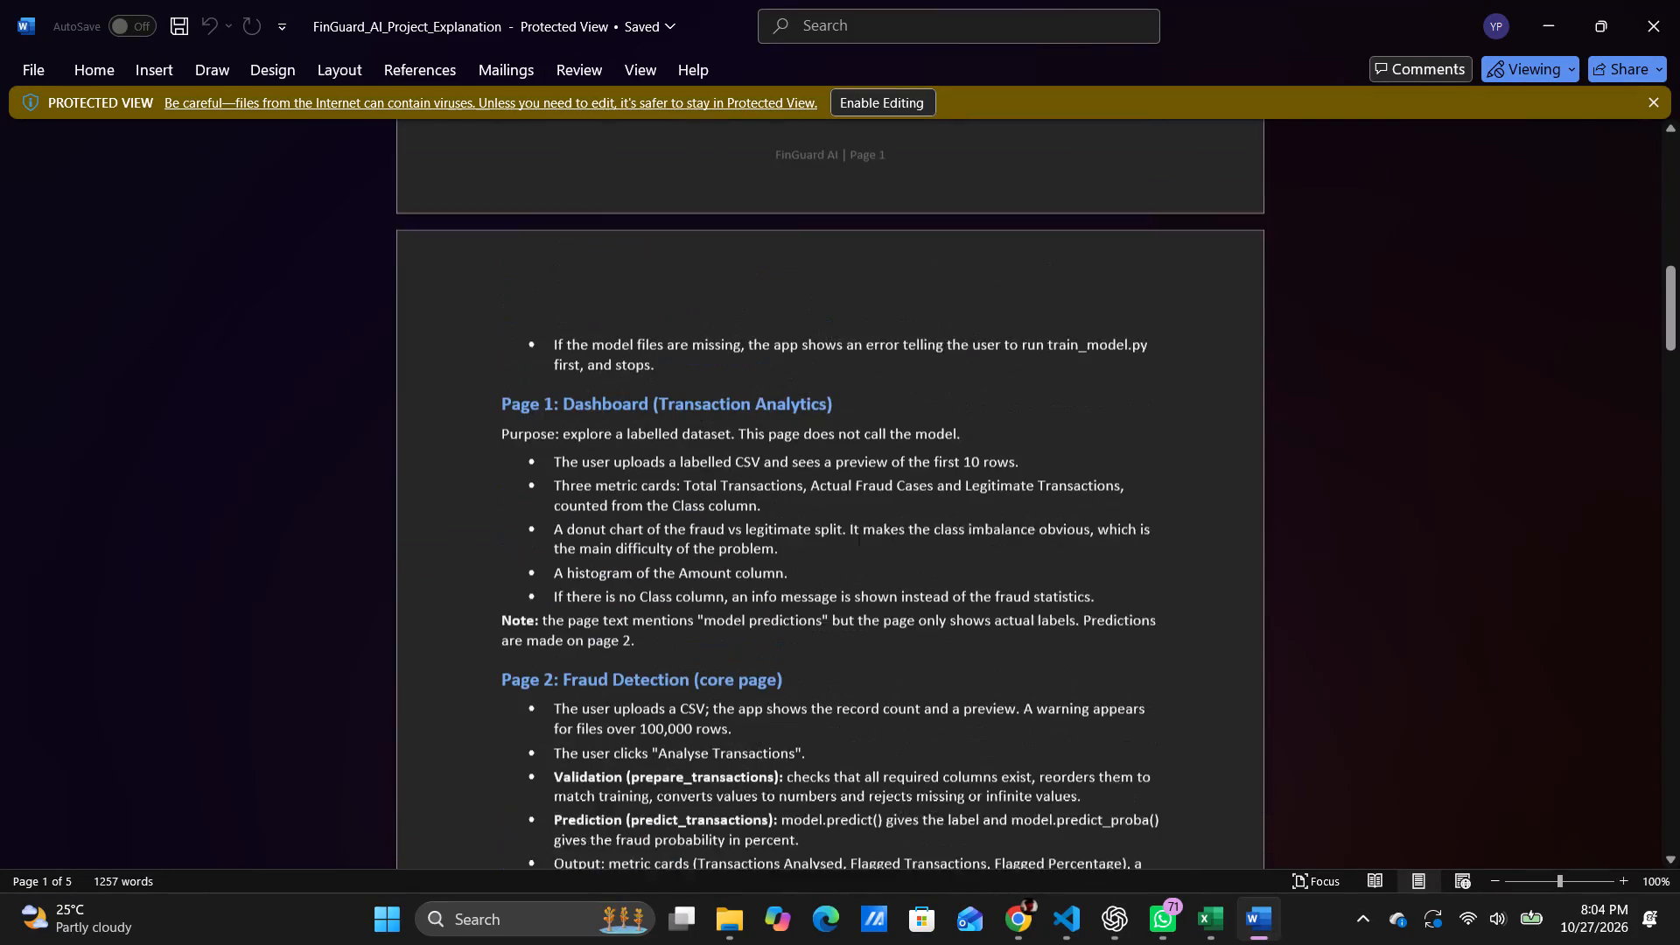
pyautogui.scroll(2, 1181, 387)
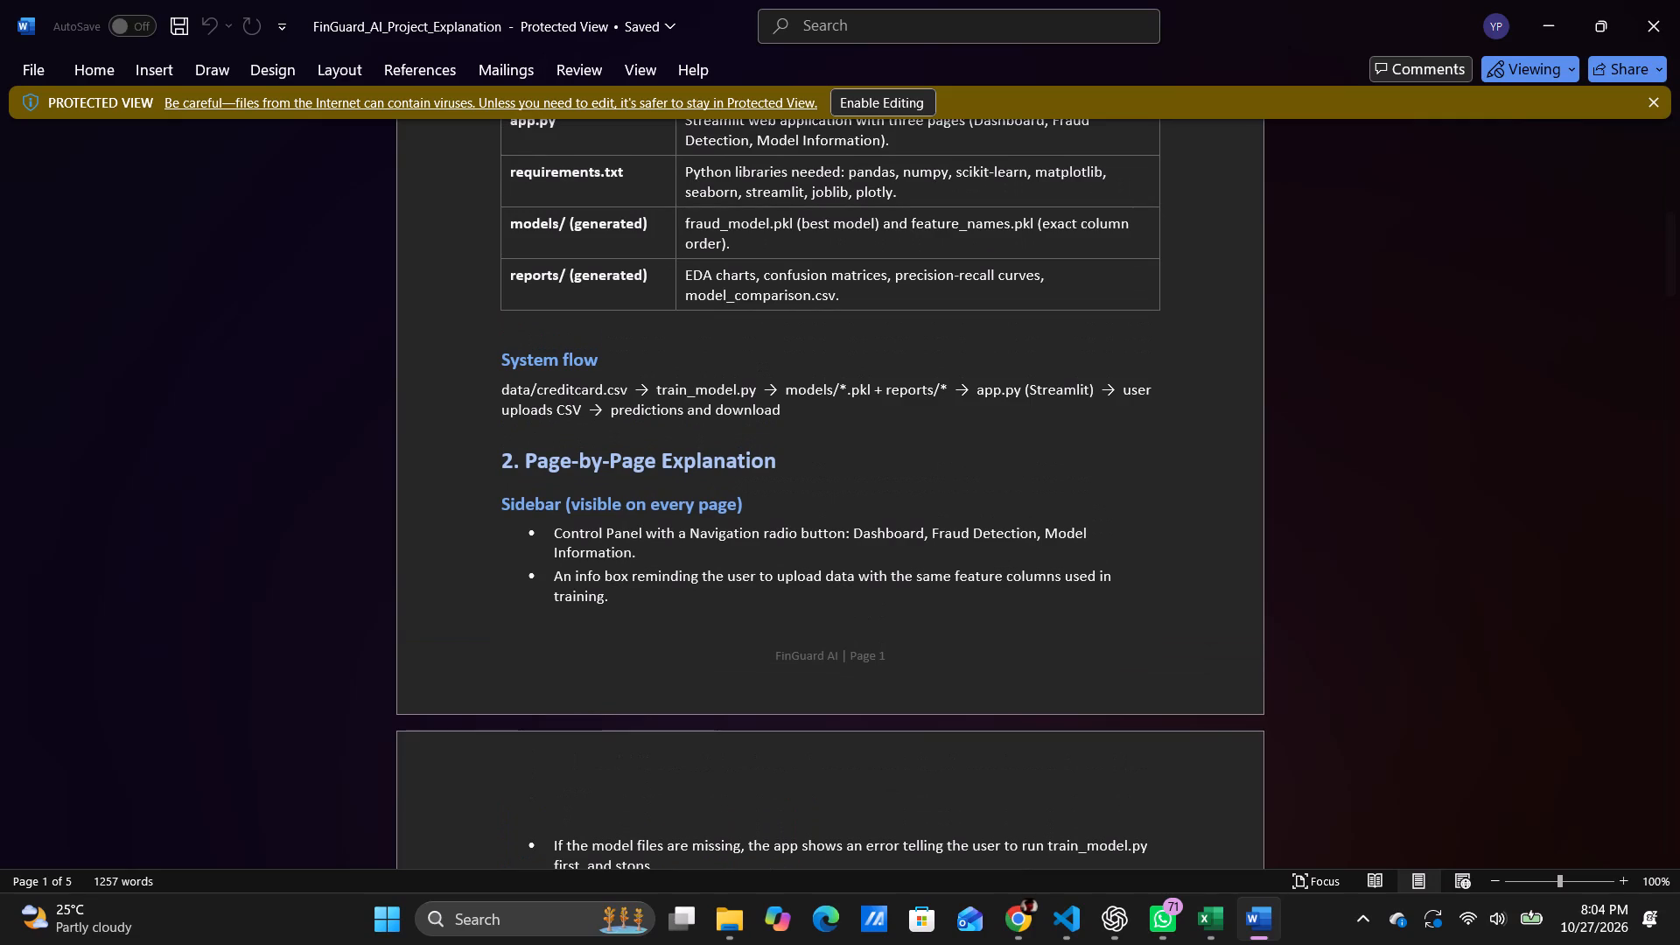
pyautogui.scroll(-2, 1181, 387)
pyautogui.scroll(1, 1181, 387)
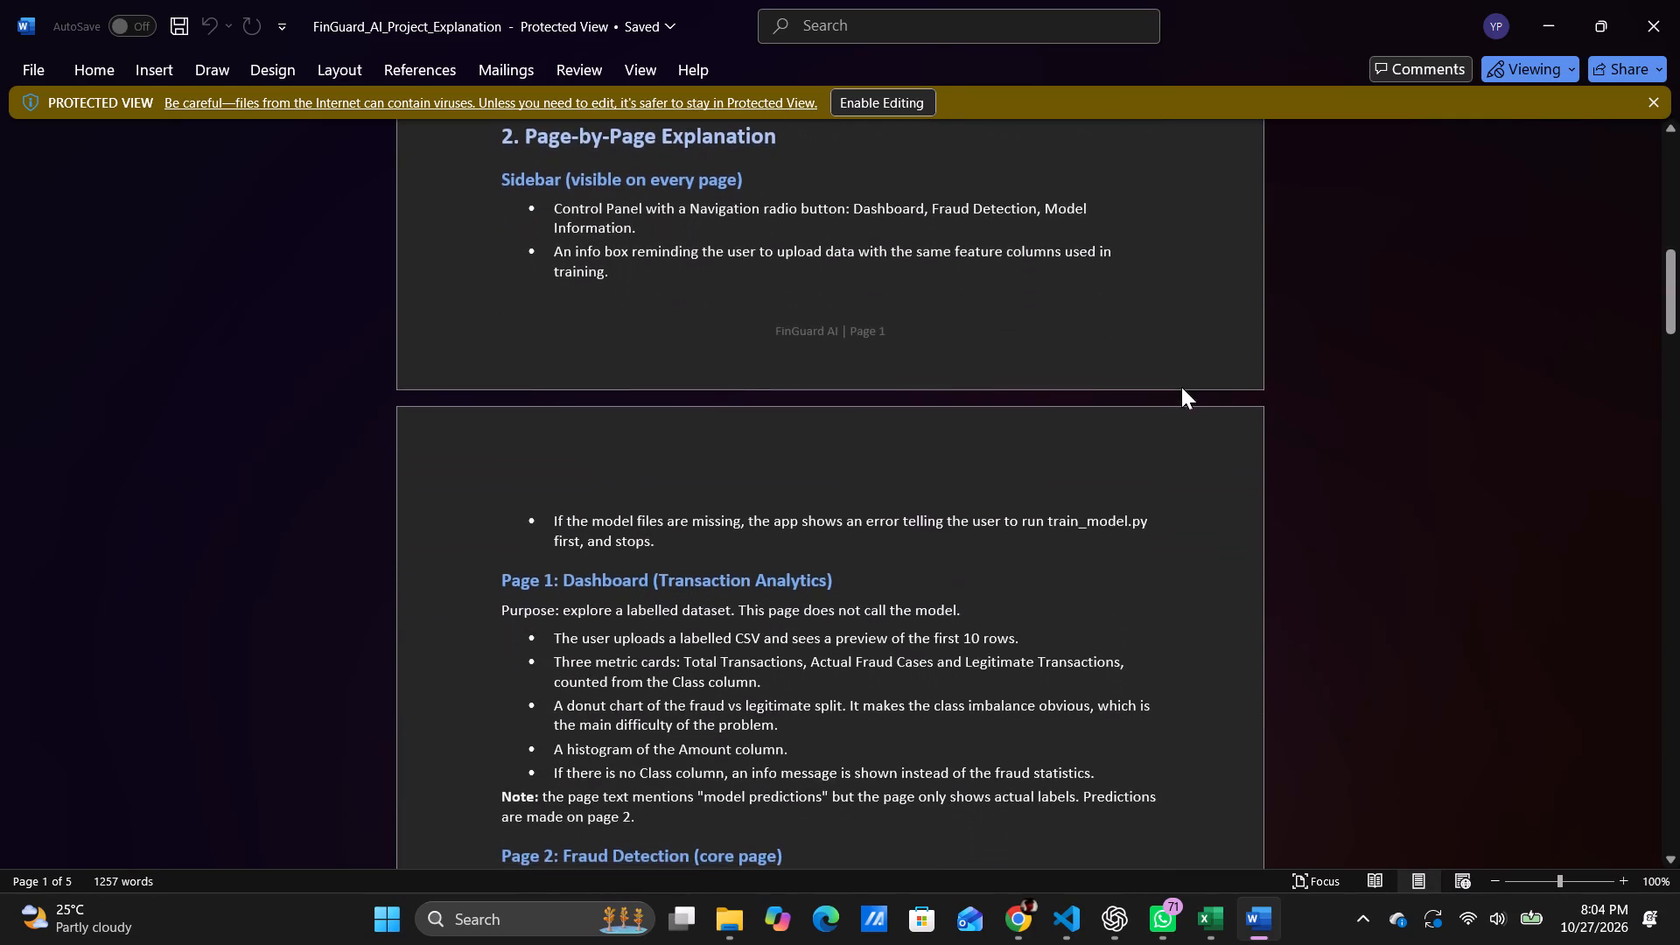
pyautogui.scroll(1, 1181, 387)
pyautogui.scroll(-2, 1181, 387)
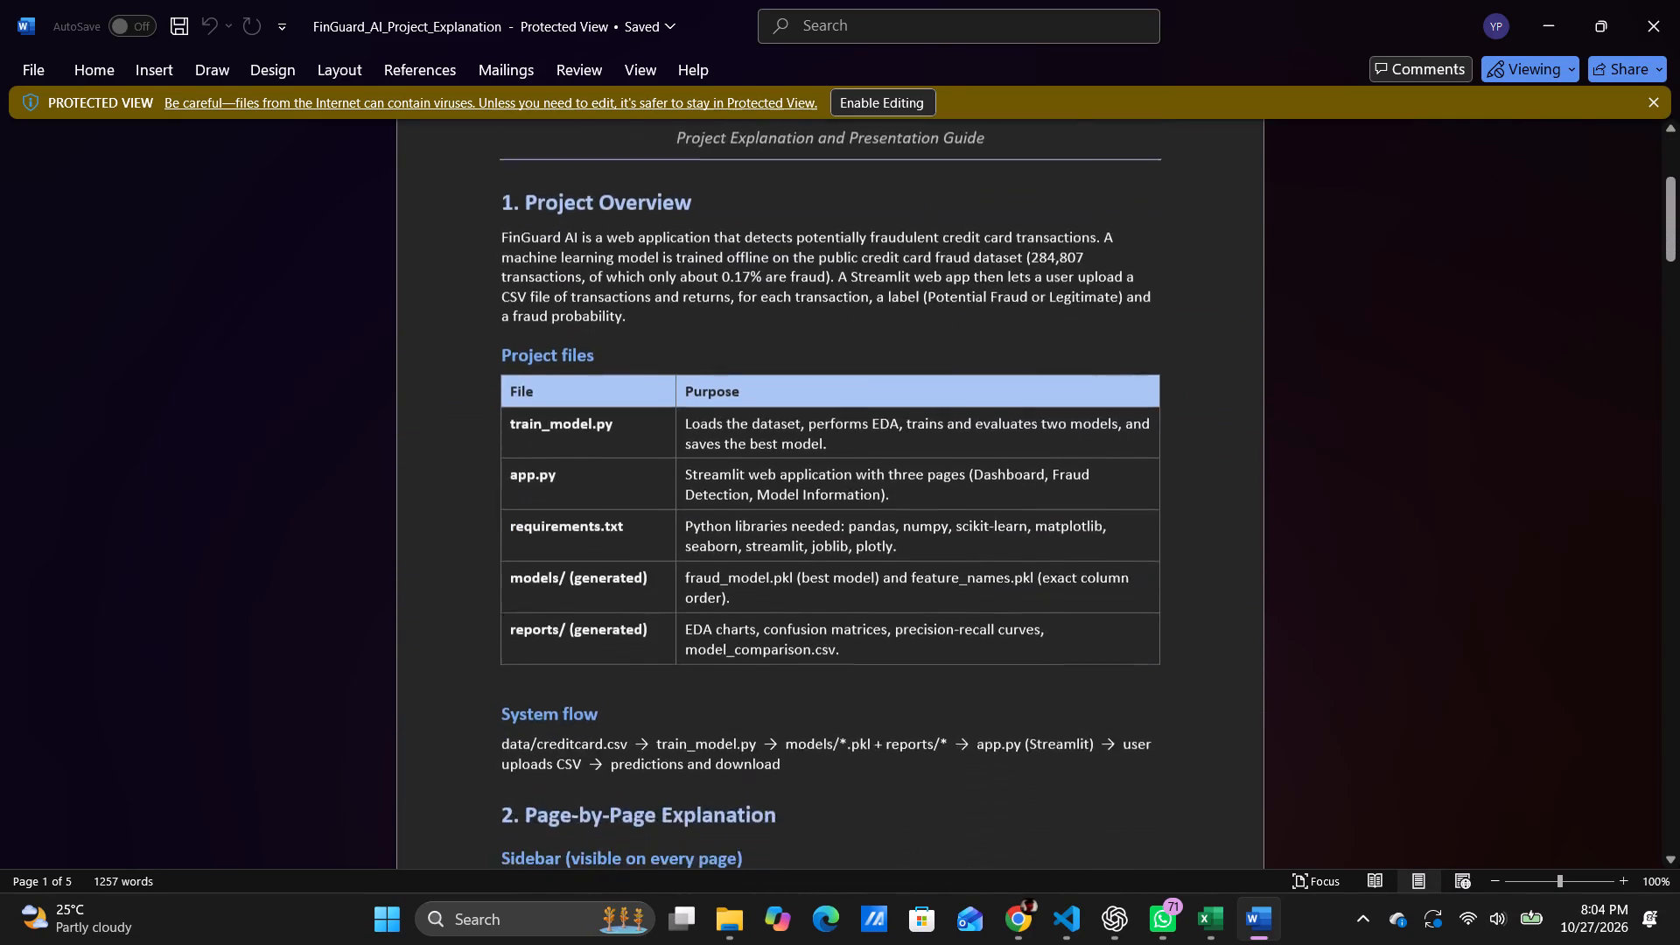
pyautogui.scroll(-2, 1181, 387)
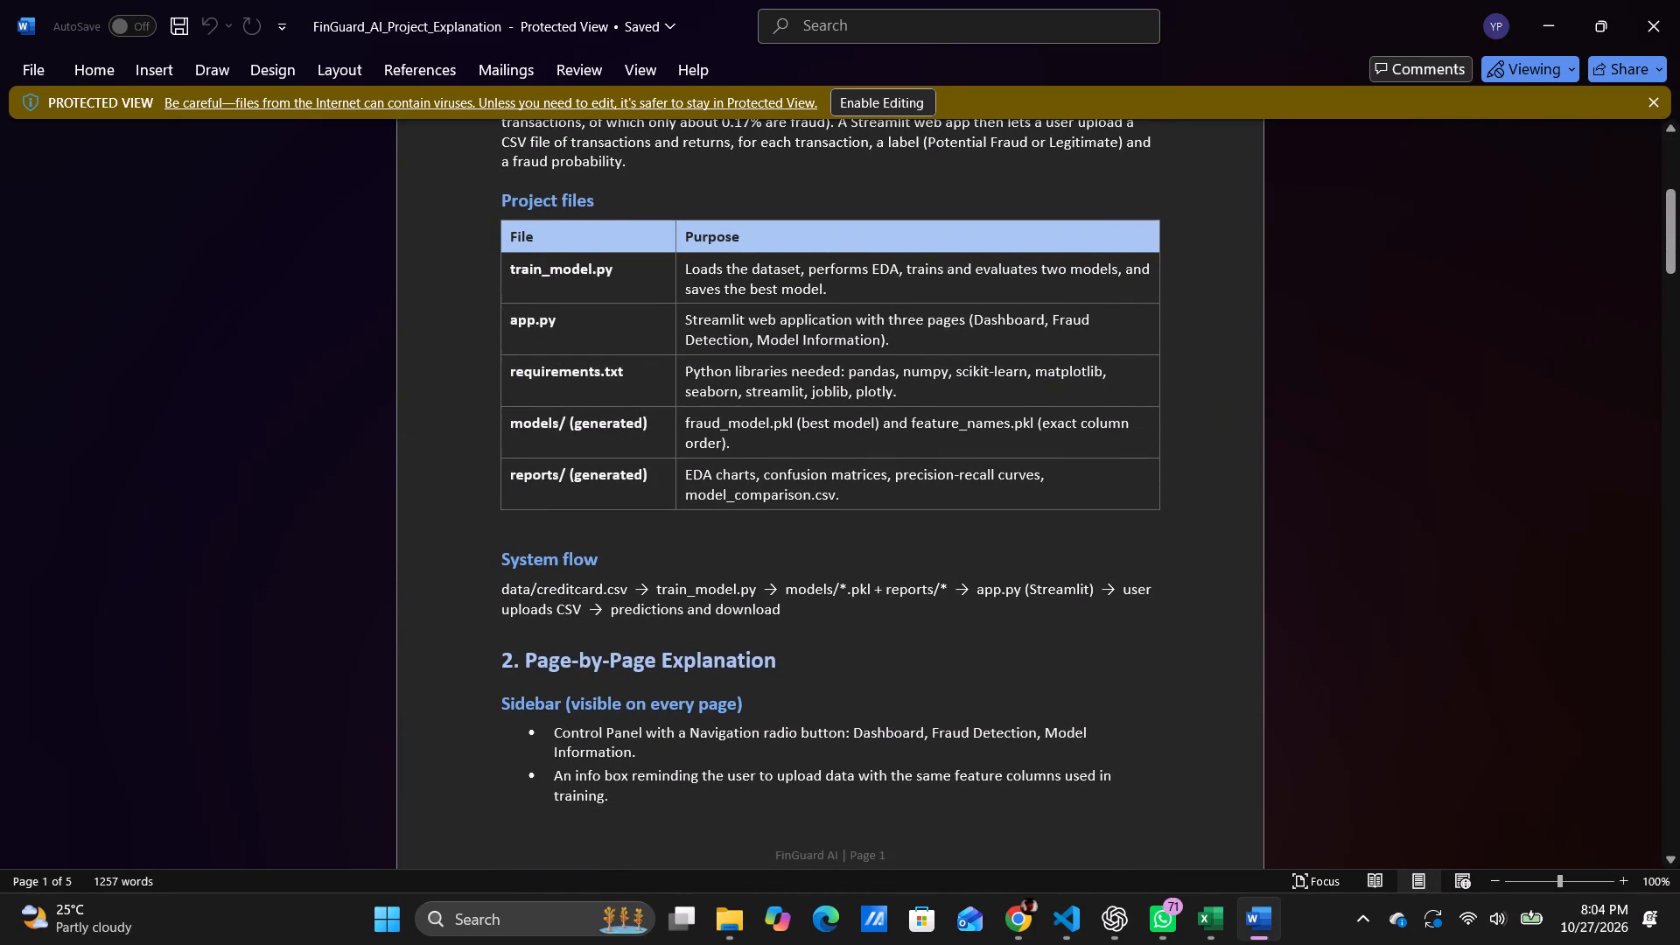
pyautogui.scroll(-1, 1181, 387)
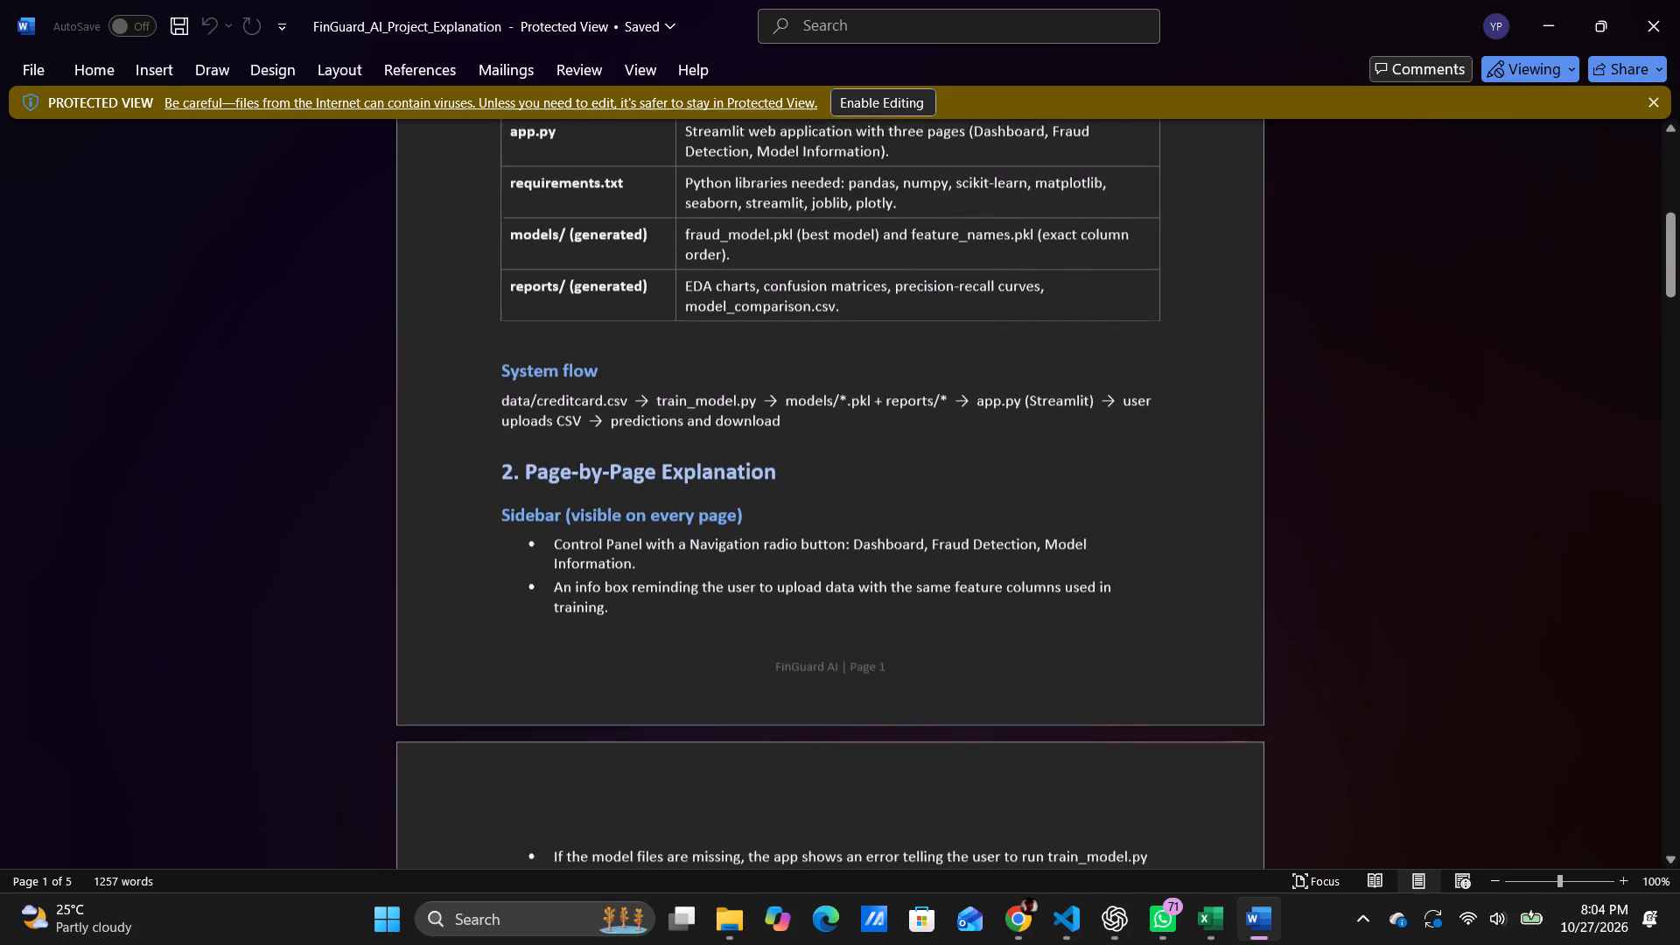
pyautogui.scroll(-3, 1181, 387)
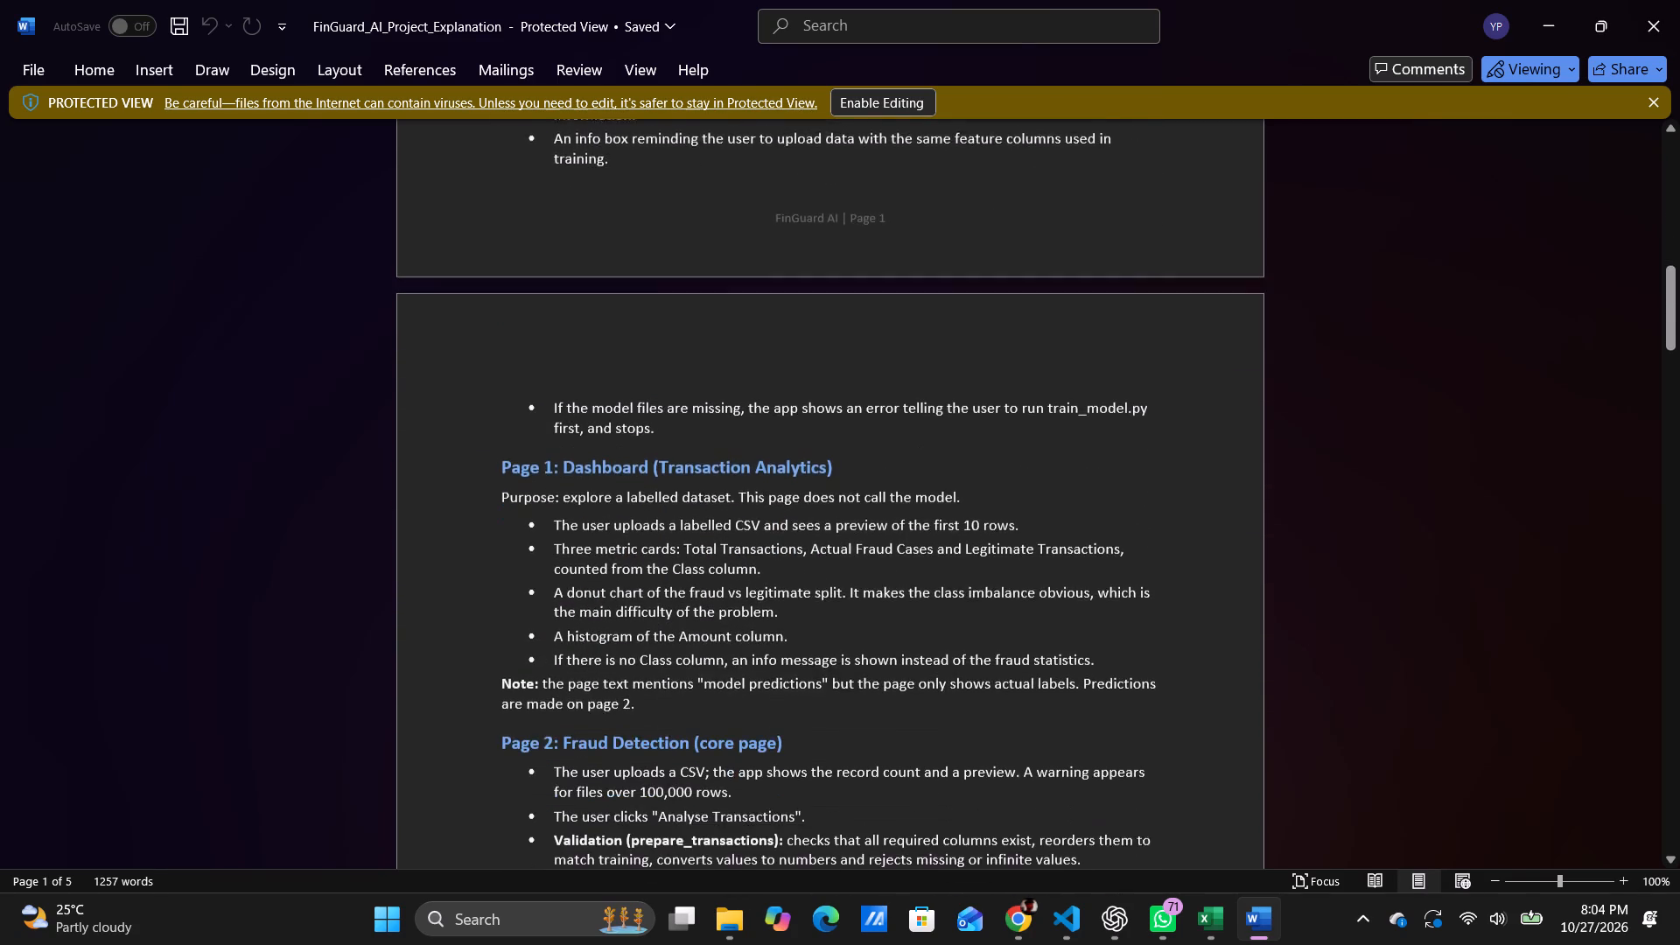
pyautogui.scroll(-1, 1181, 387)
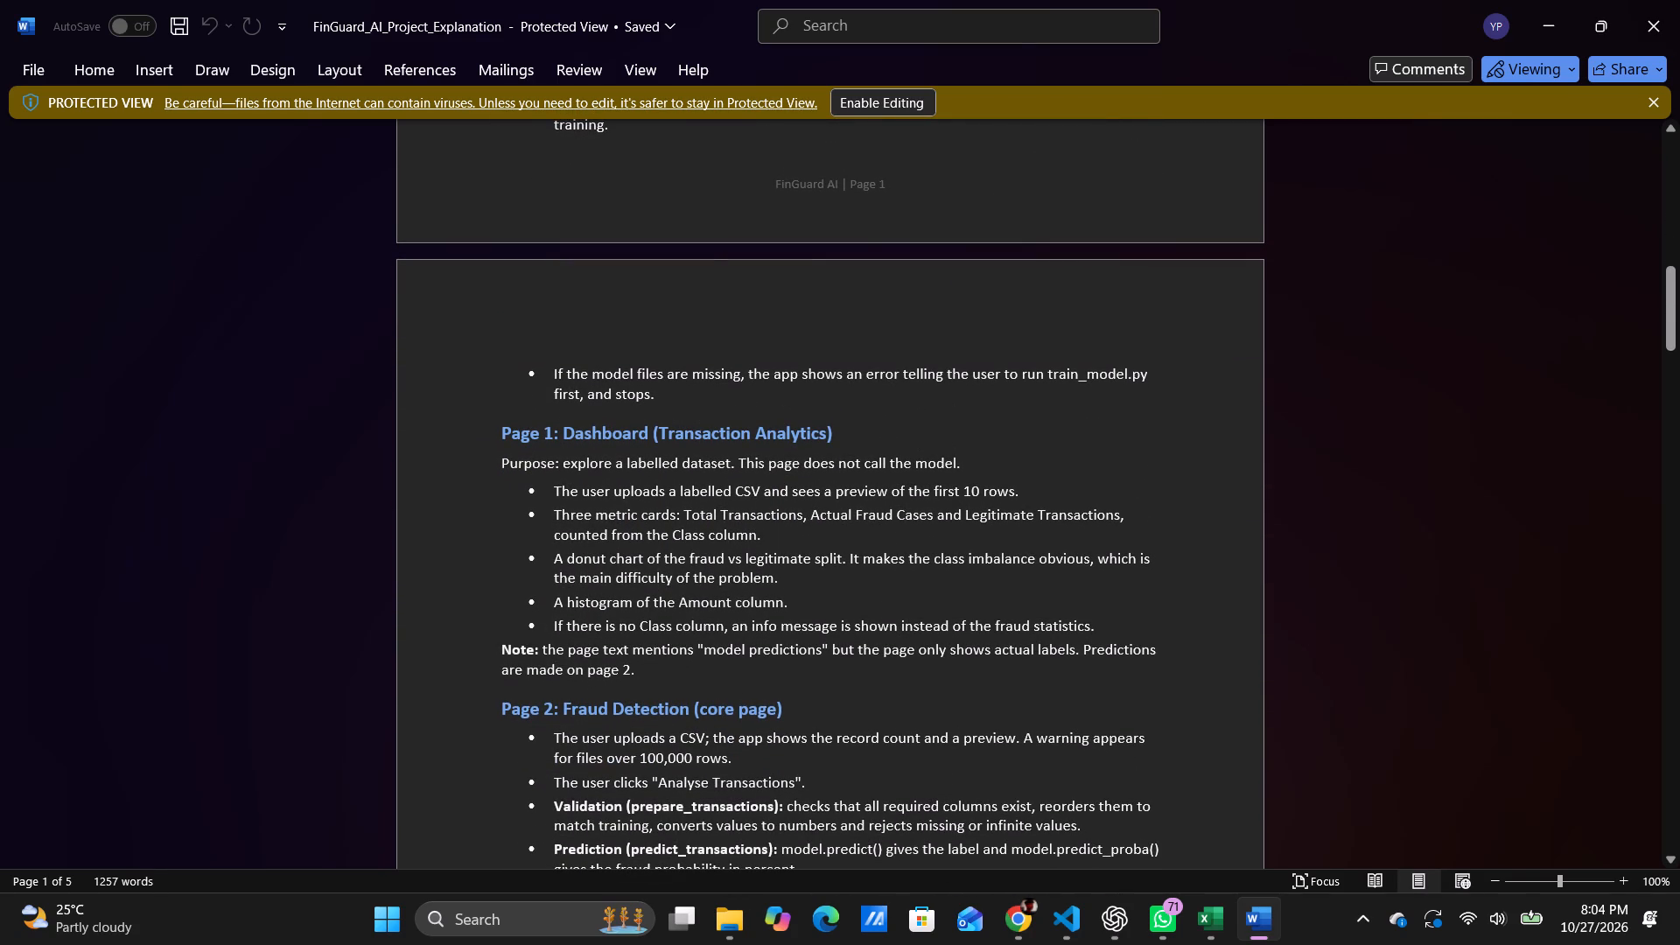
pyautogui.scroll(-1, 941, 378)
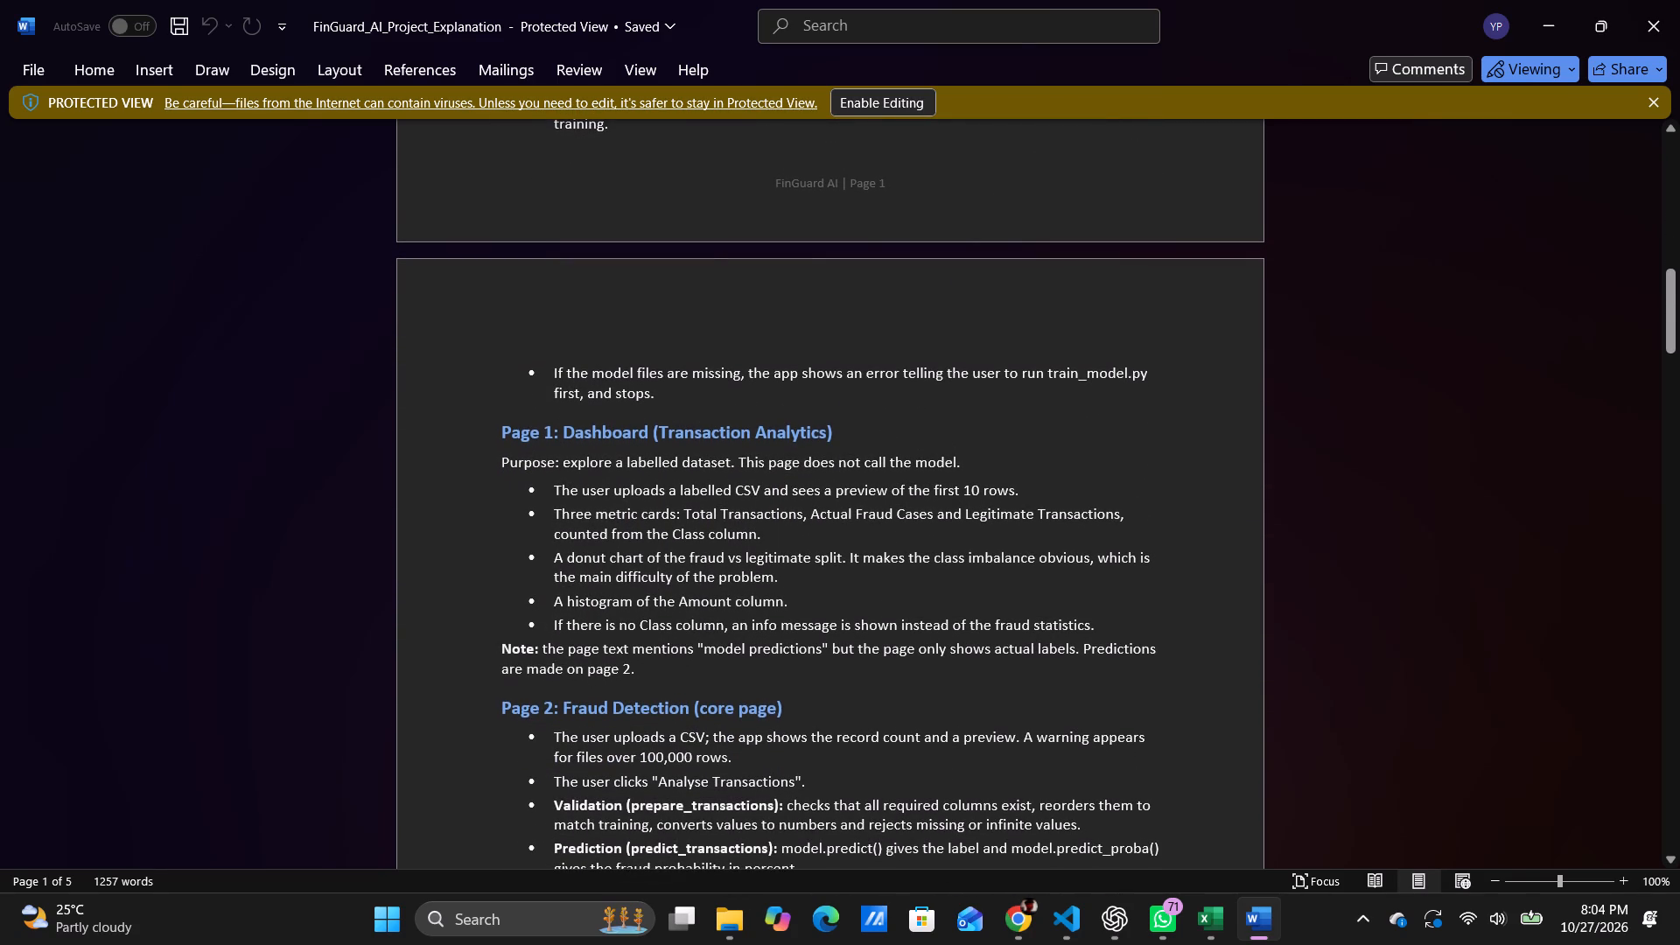
pyautogui.scroll(-4, 941, 378)
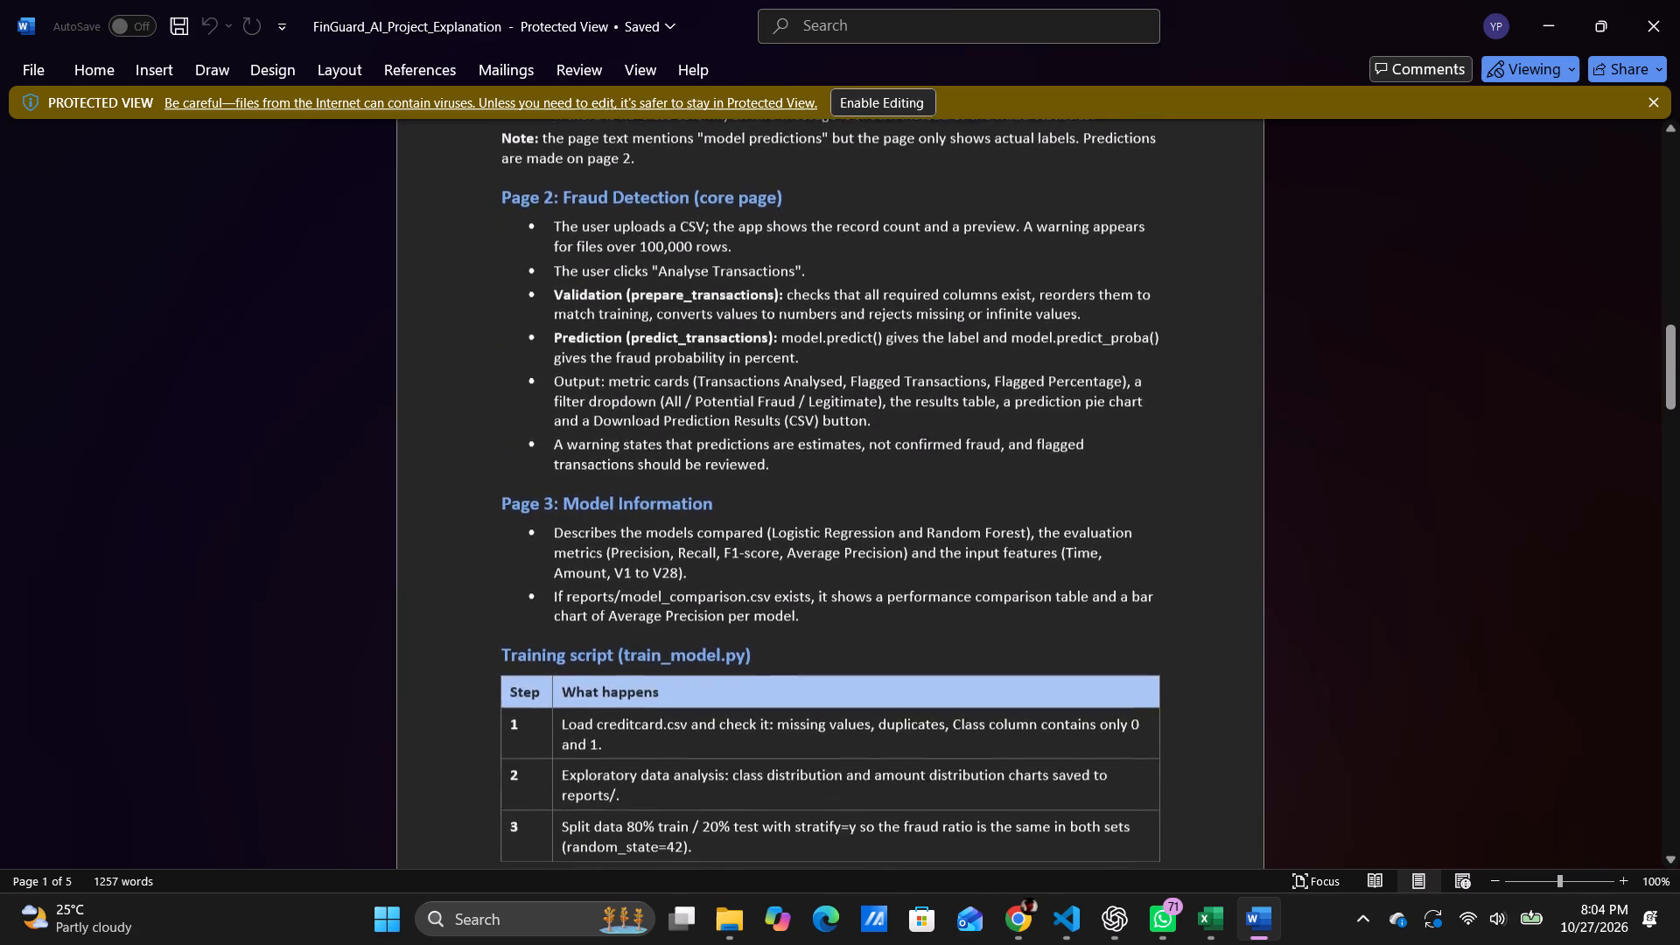
# Skim the rest of the FinGuard AI document through to its last page and read the Short Presentation Script.
pyautogui.scroll(-19, 941, 378)
pyautogui.scroll(-5, 941, 378)
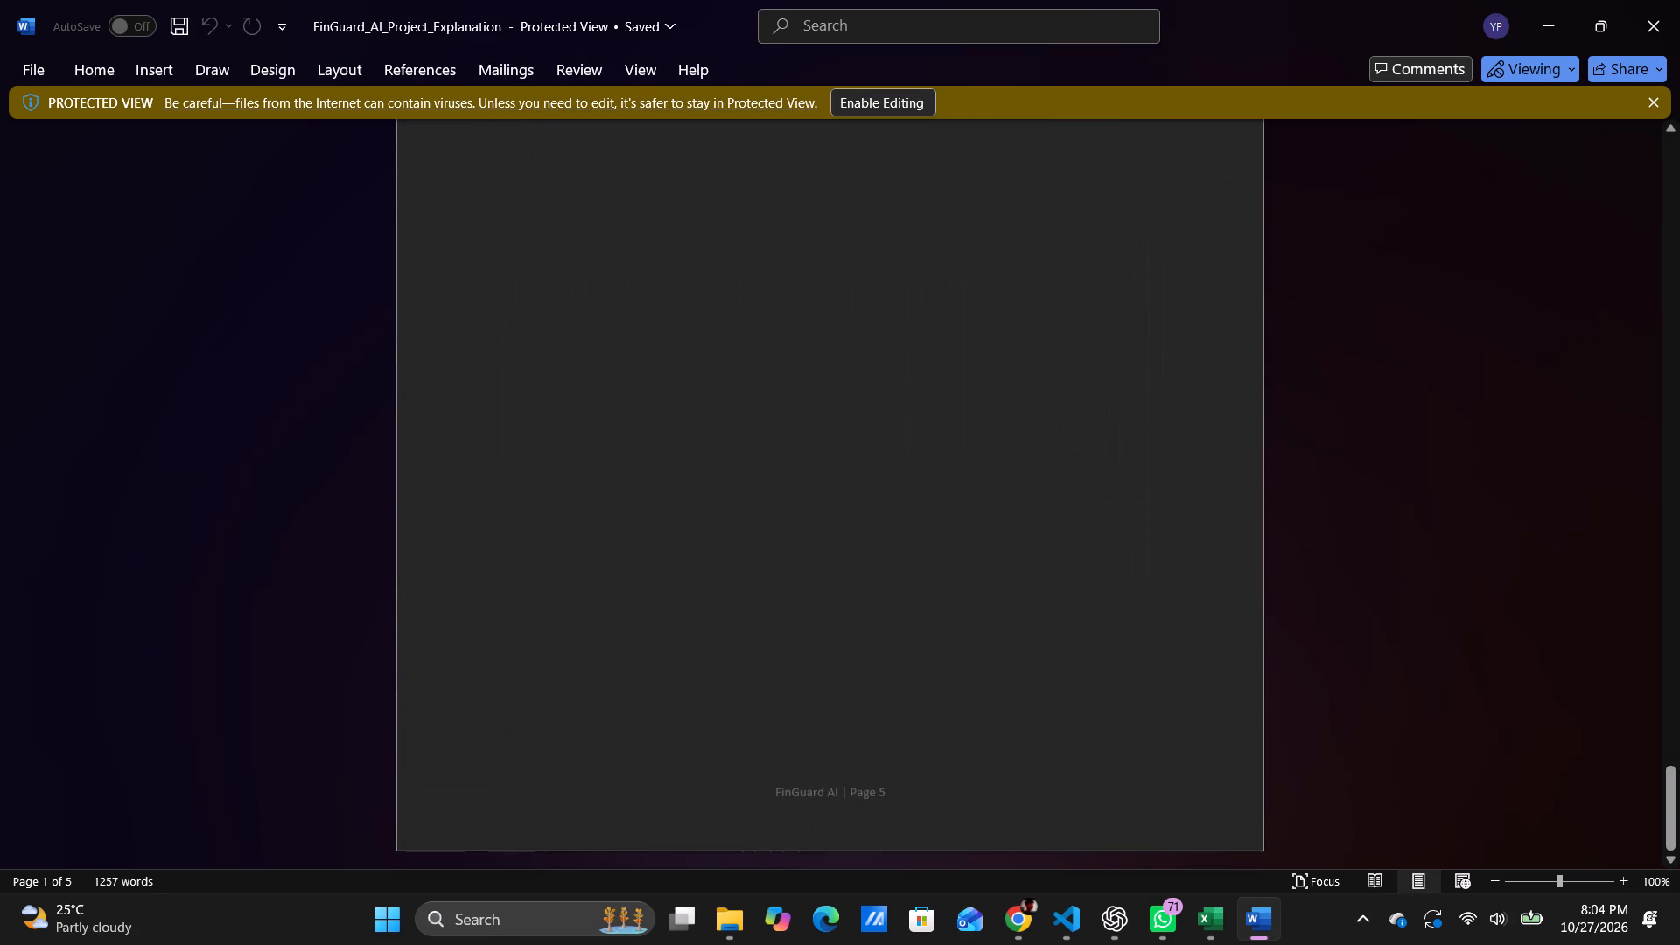
pyautogui.scroll(3, 941, 378)
pyautogui.scroll(20, 941, 378)
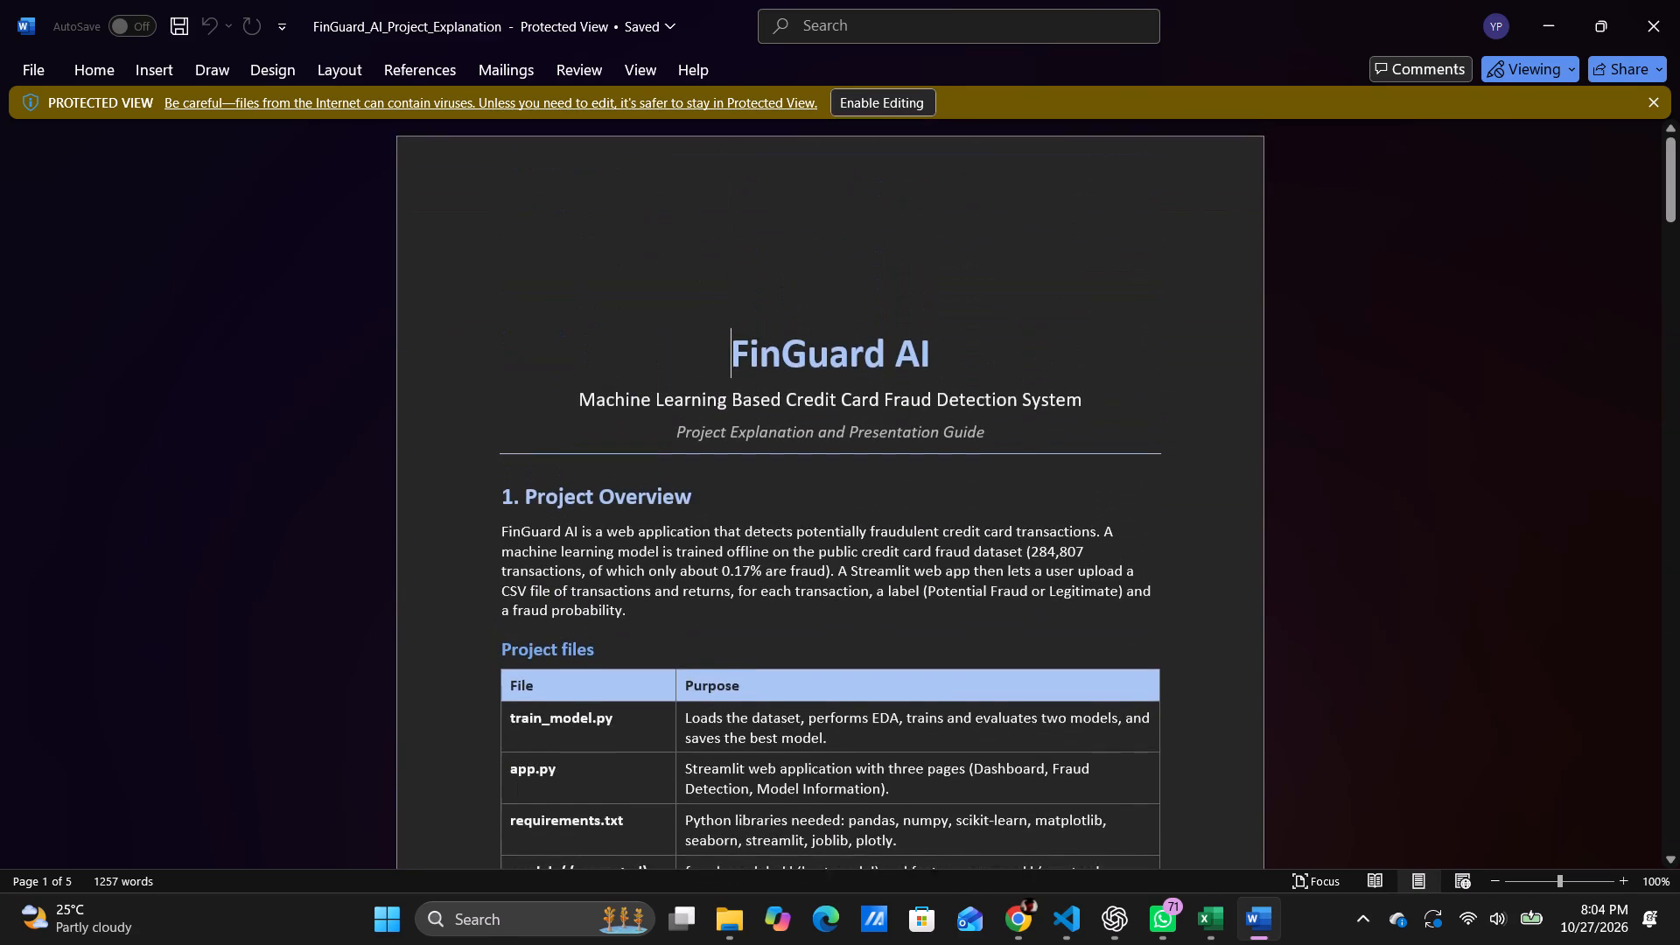
pyautogui.scroll(1, 941, 378)
pyautogui.scroll(-12, 941, 378)
pyautogui.scroll(-12, 941, 378)
pyautogui.hscroll(-1, 941, 378)
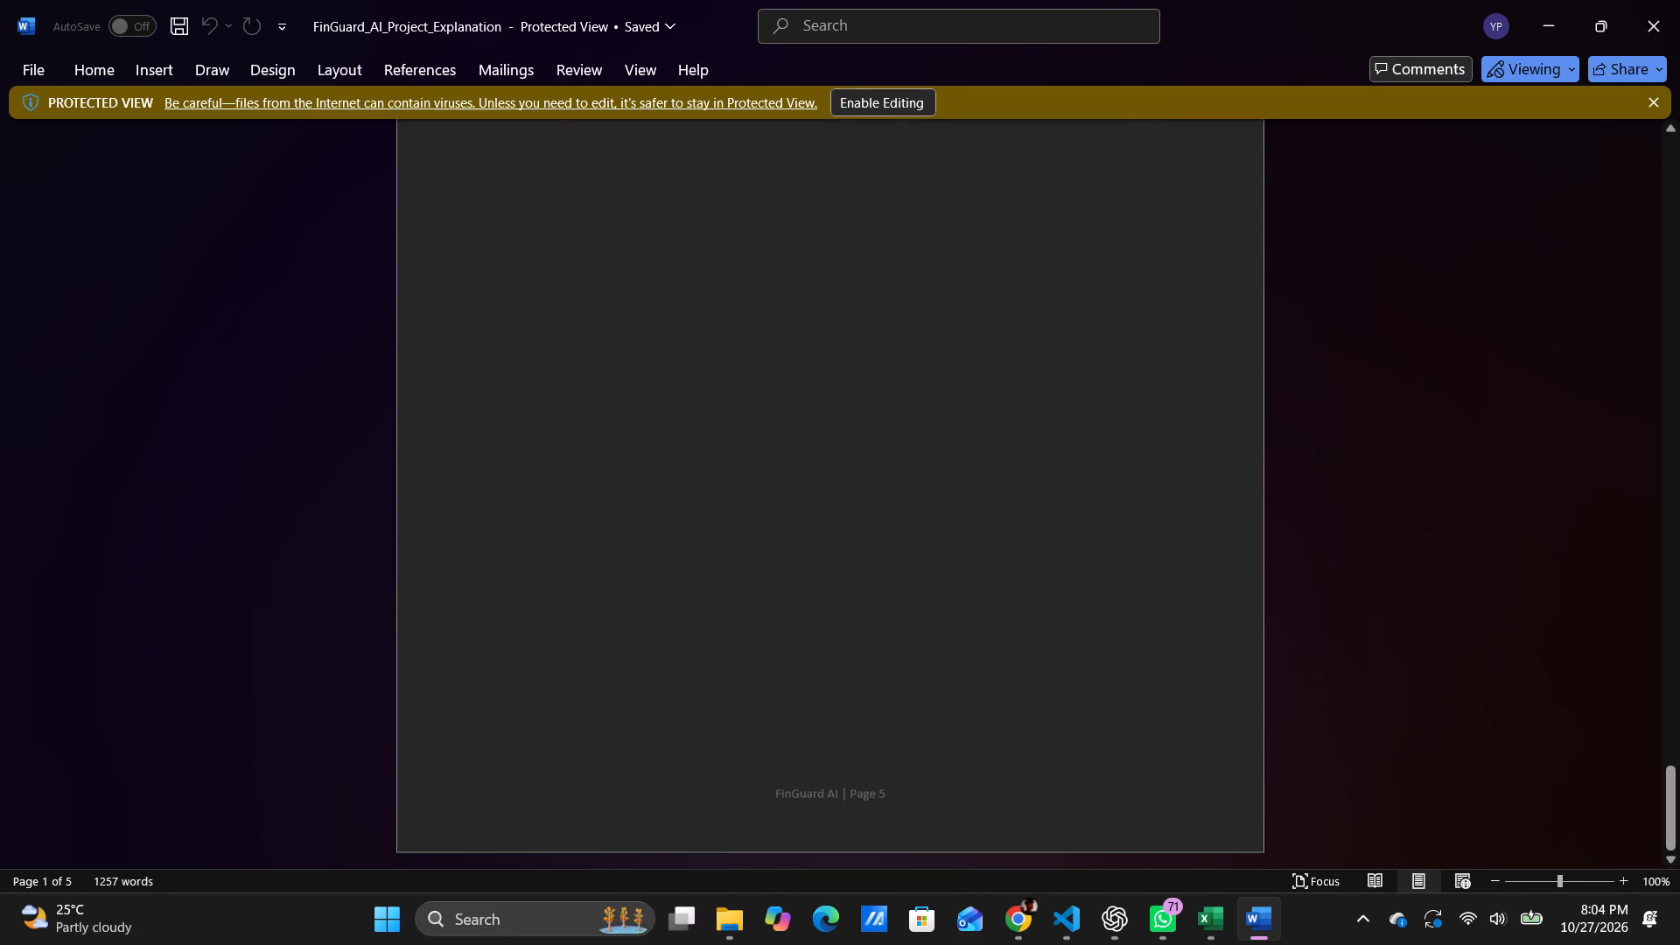
pyautogui.scroll(2, 941, 378)
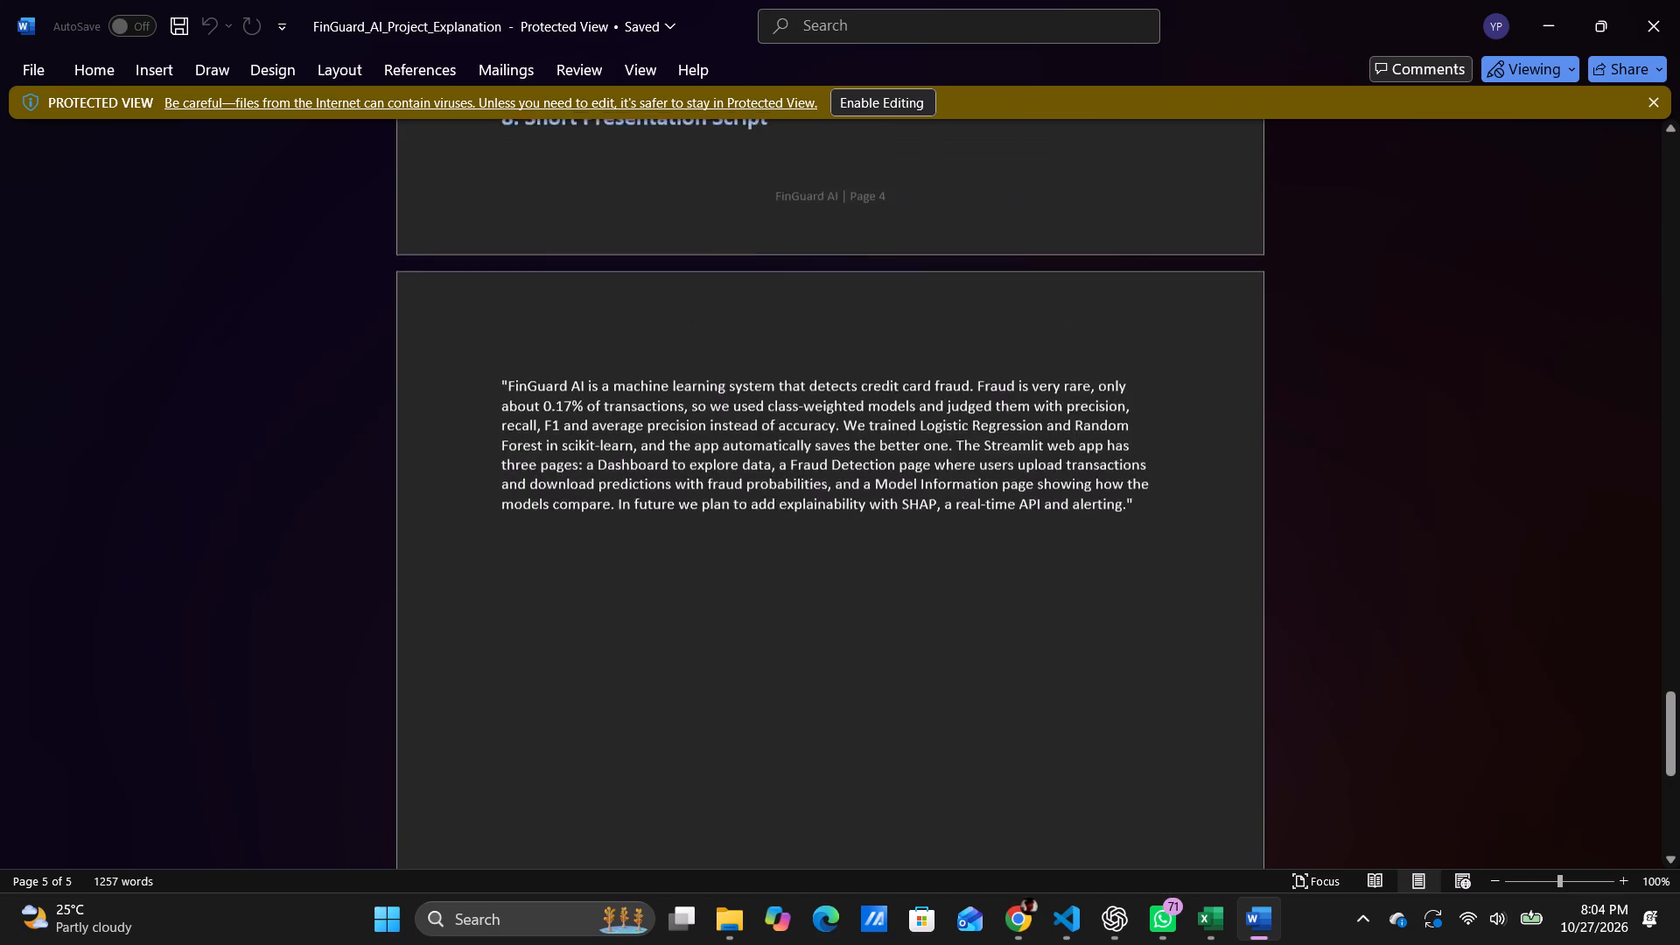
pyautogui.scroll(2, 941, 378)
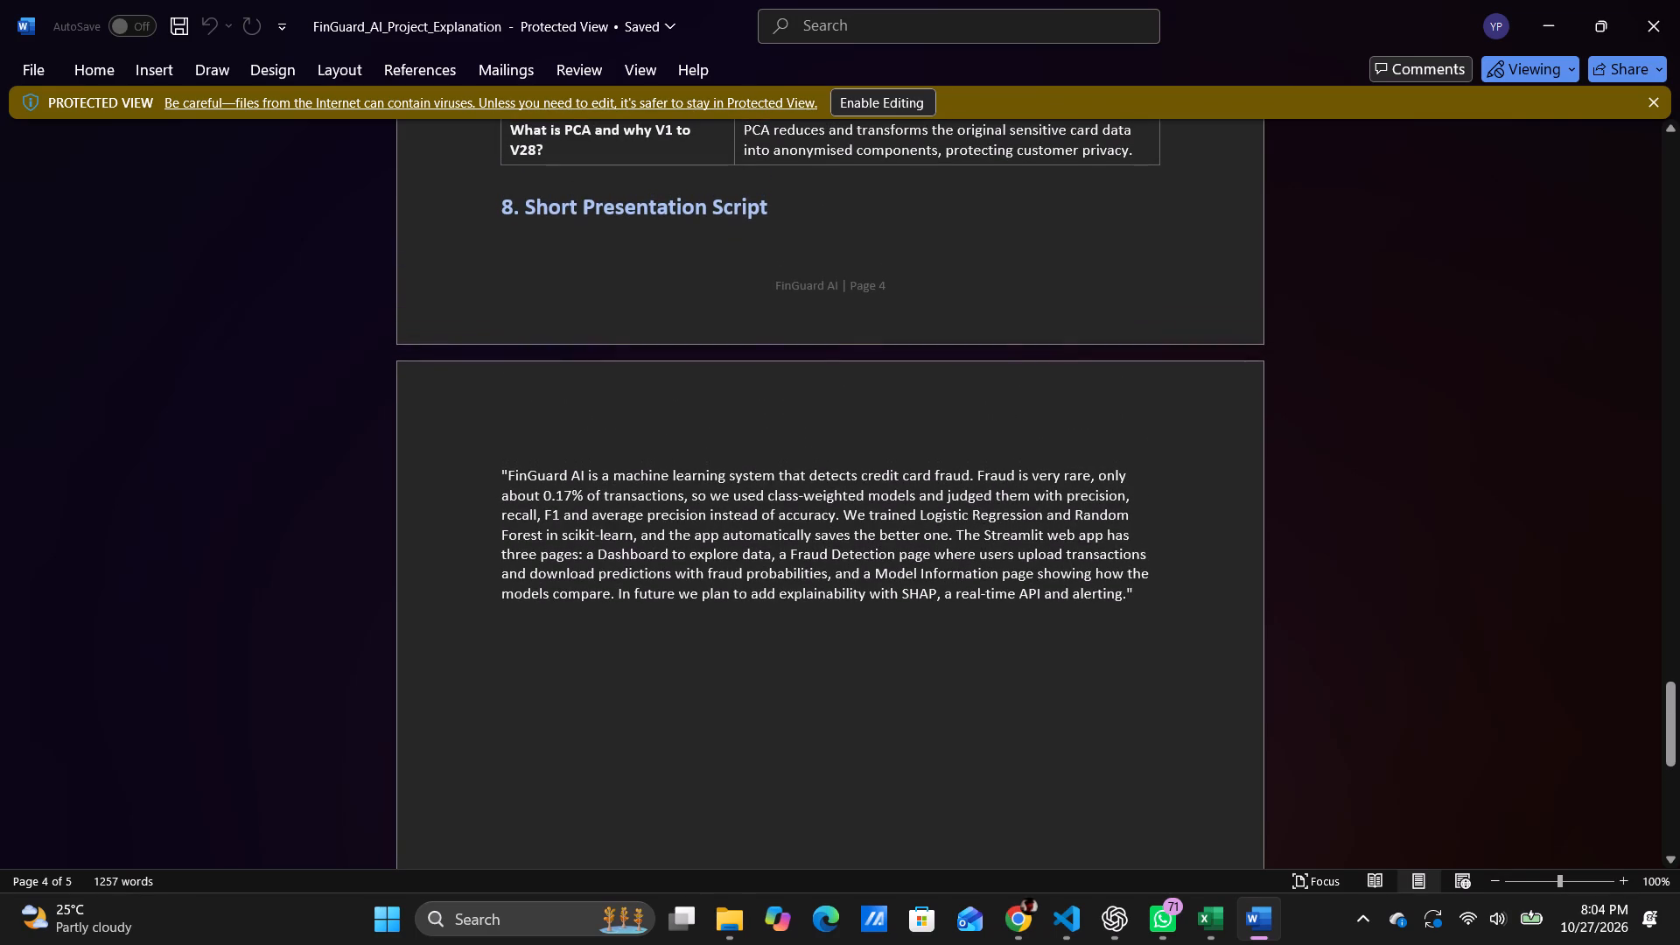